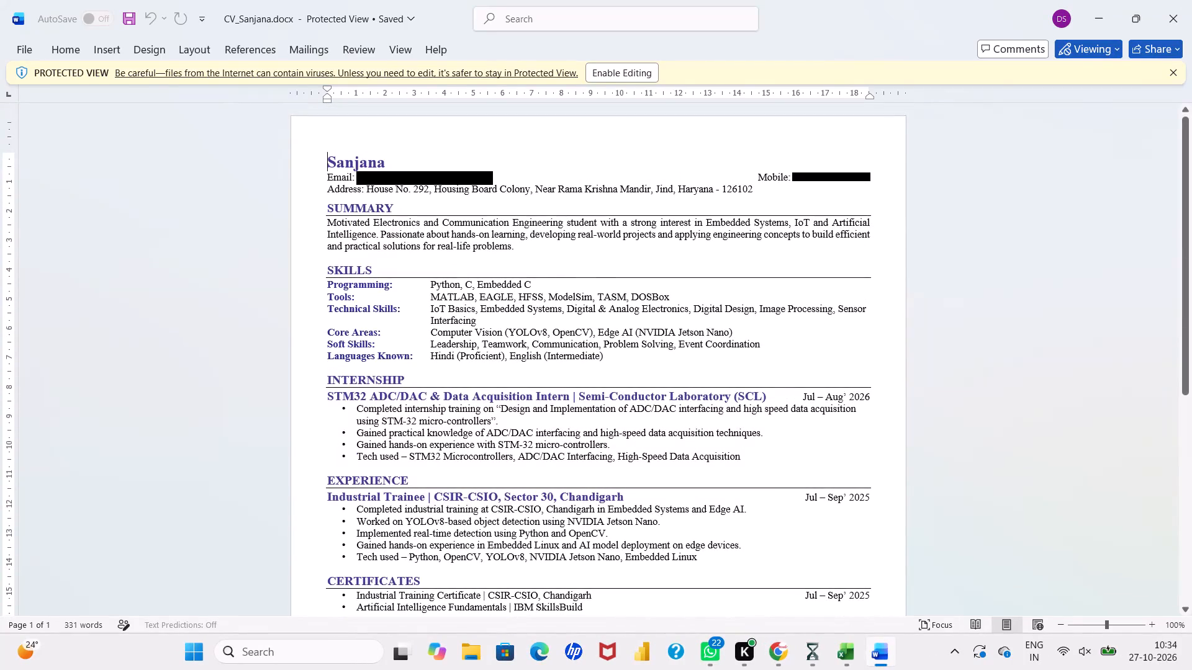
click(613, 357)
scroll(507, 509, down, 1)
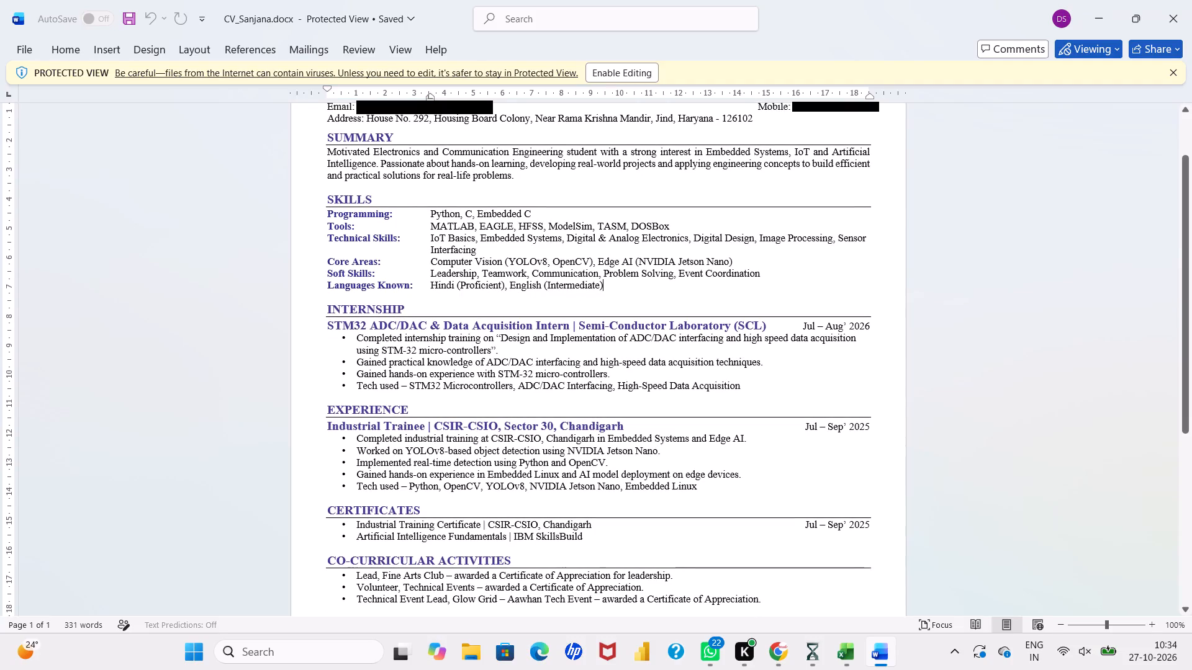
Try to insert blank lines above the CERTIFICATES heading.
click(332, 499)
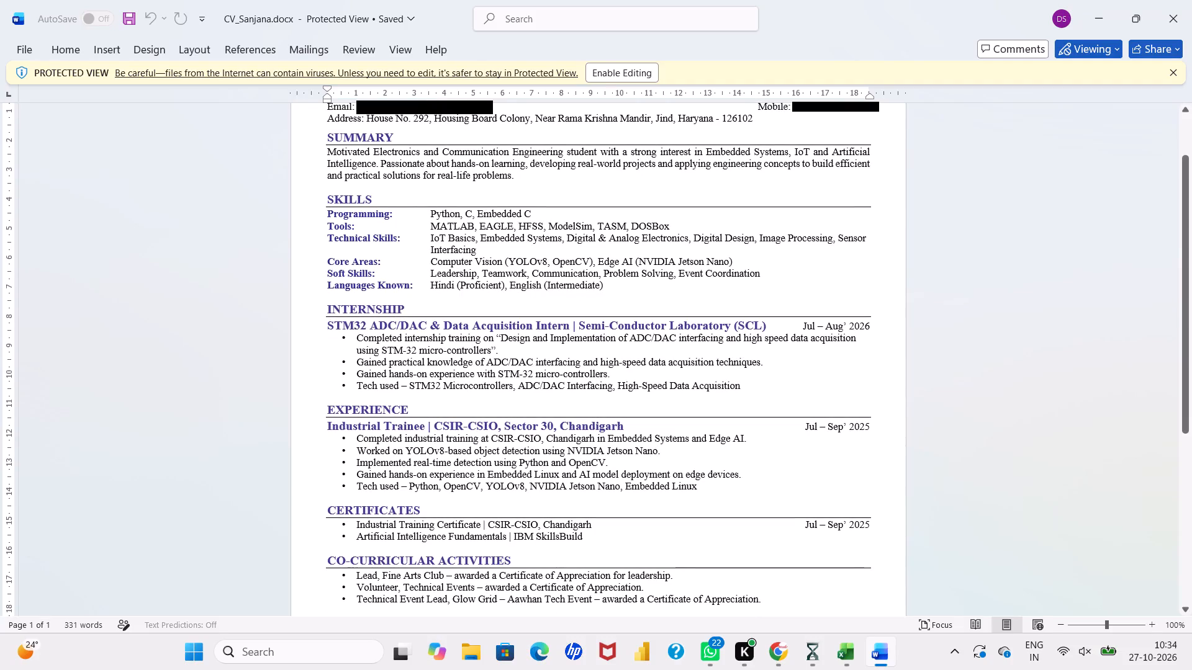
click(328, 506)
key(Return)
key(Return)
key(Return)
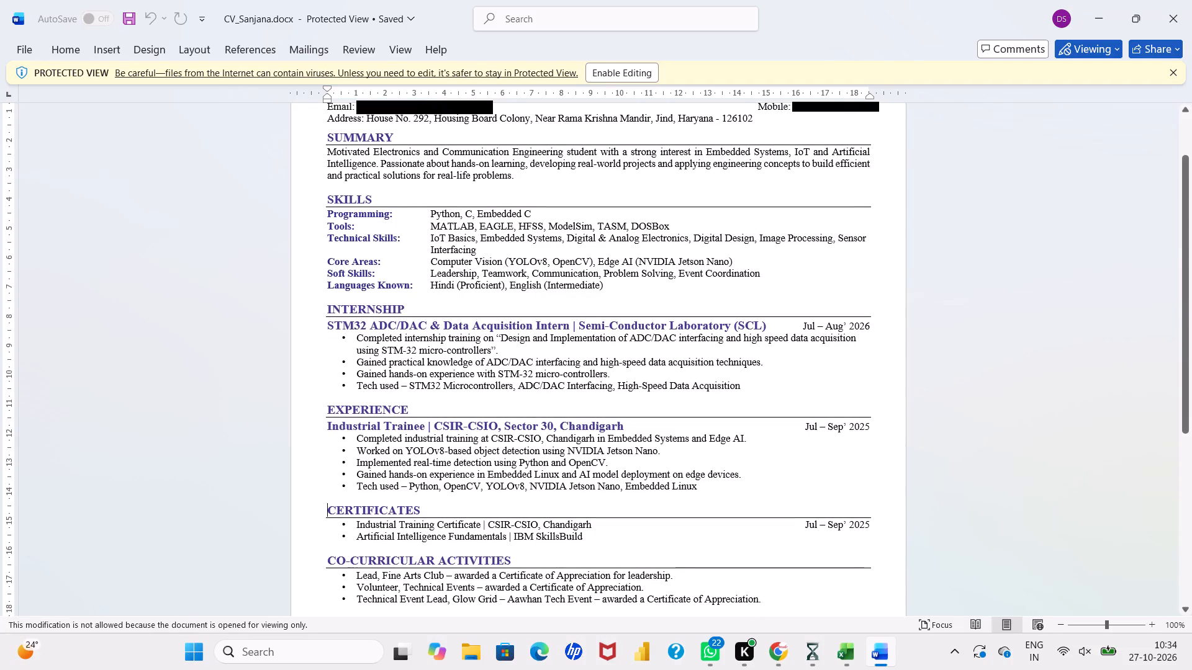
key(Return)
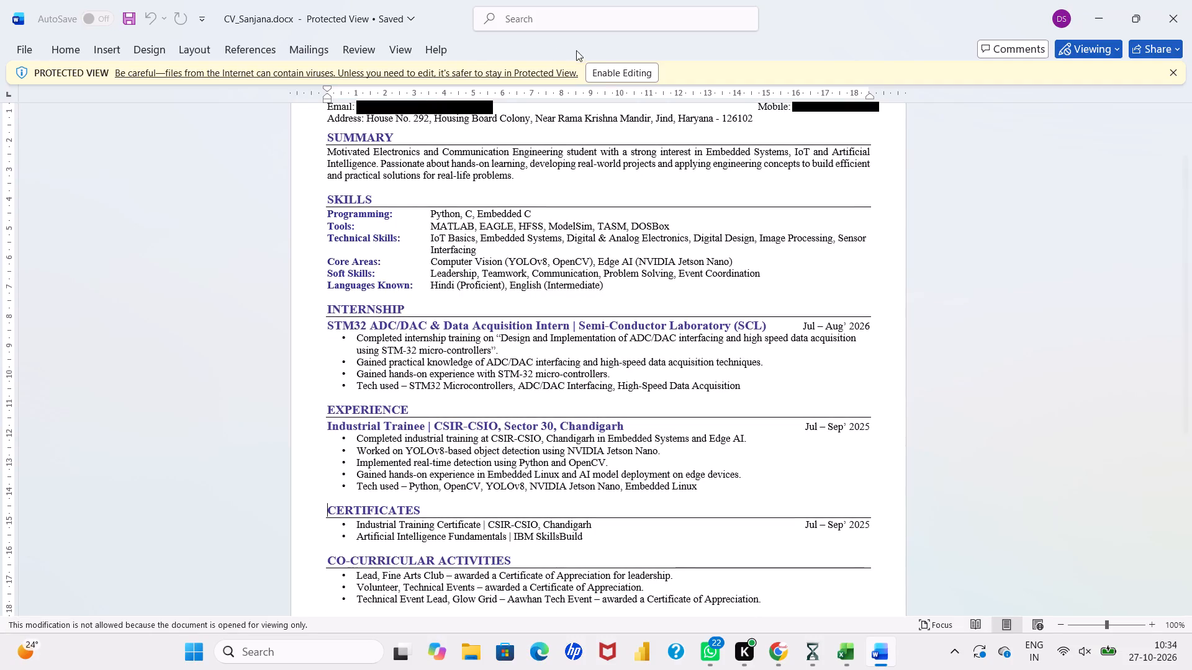
Enable editing of the protected resume document.
click(603, 69)
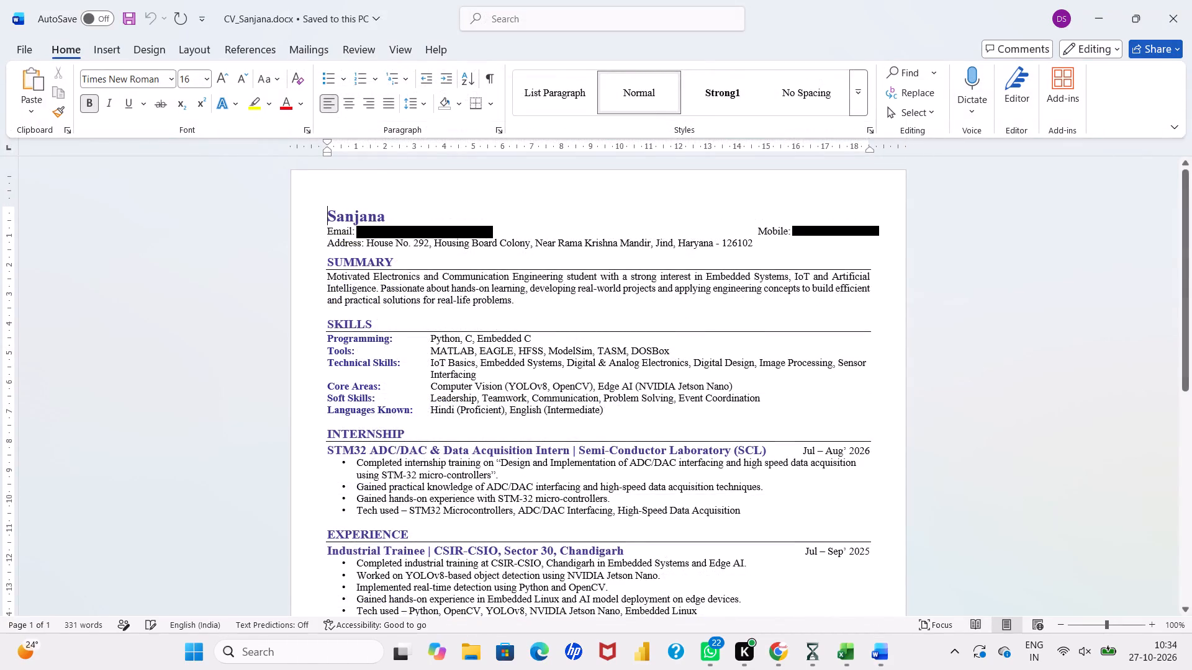
Insert seven blank lines above the CERTIFICATES heading to make room after the EXPERIENCE section.
scroll(485, 380, down, 3)
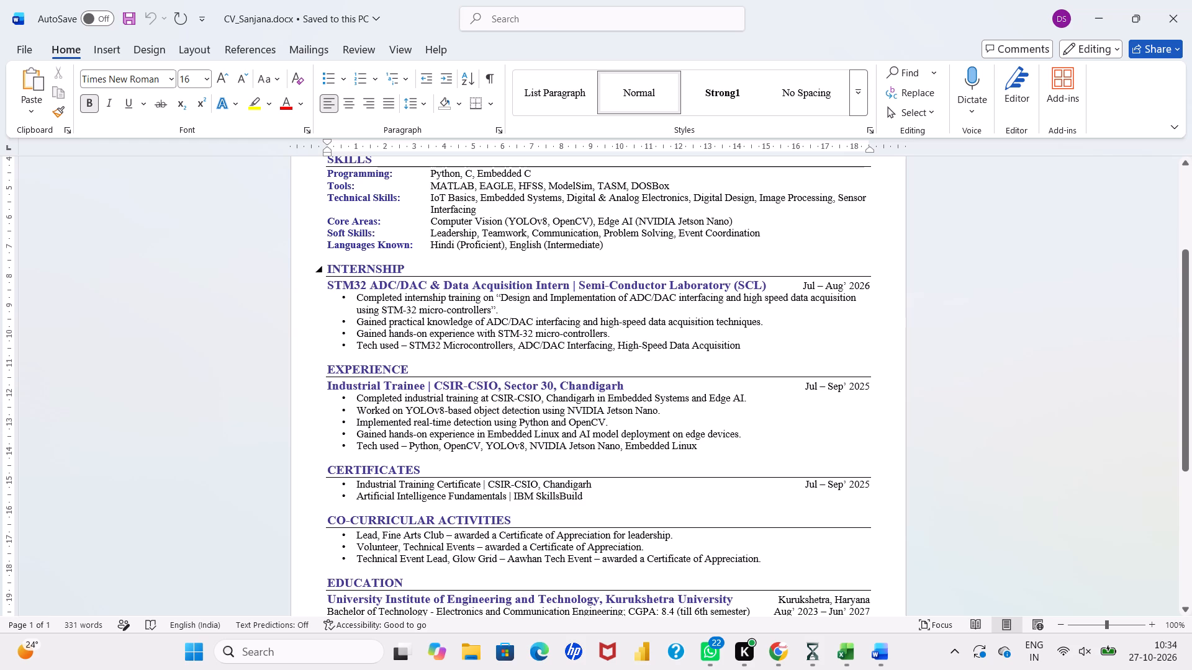
click(330, 470)
key(Return)
key(Return)
key(Return)
key(Return)
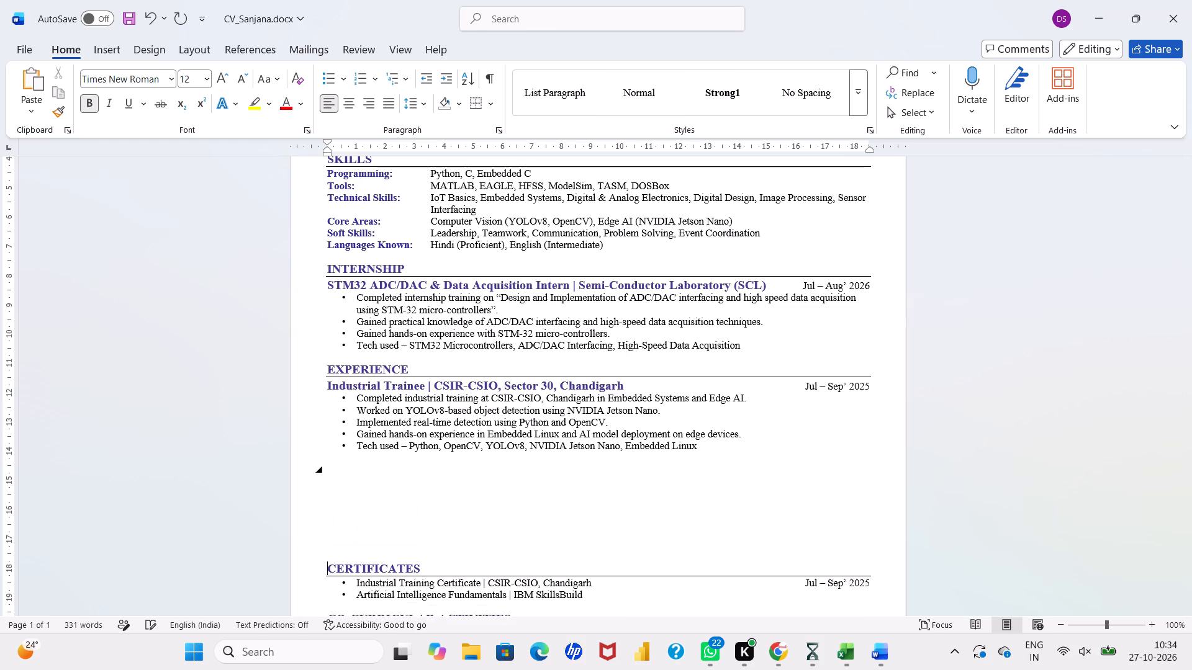
key(Return)
scroll(330, 470, down, 5)
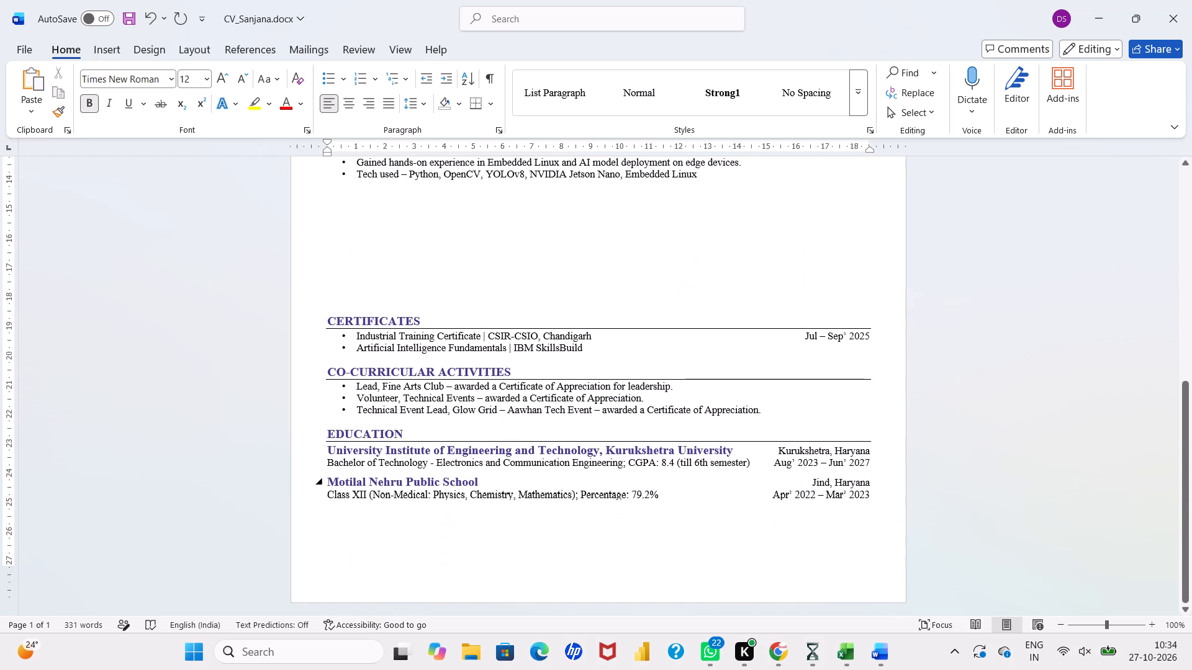
key(Return)
key(Return)
key(Return)
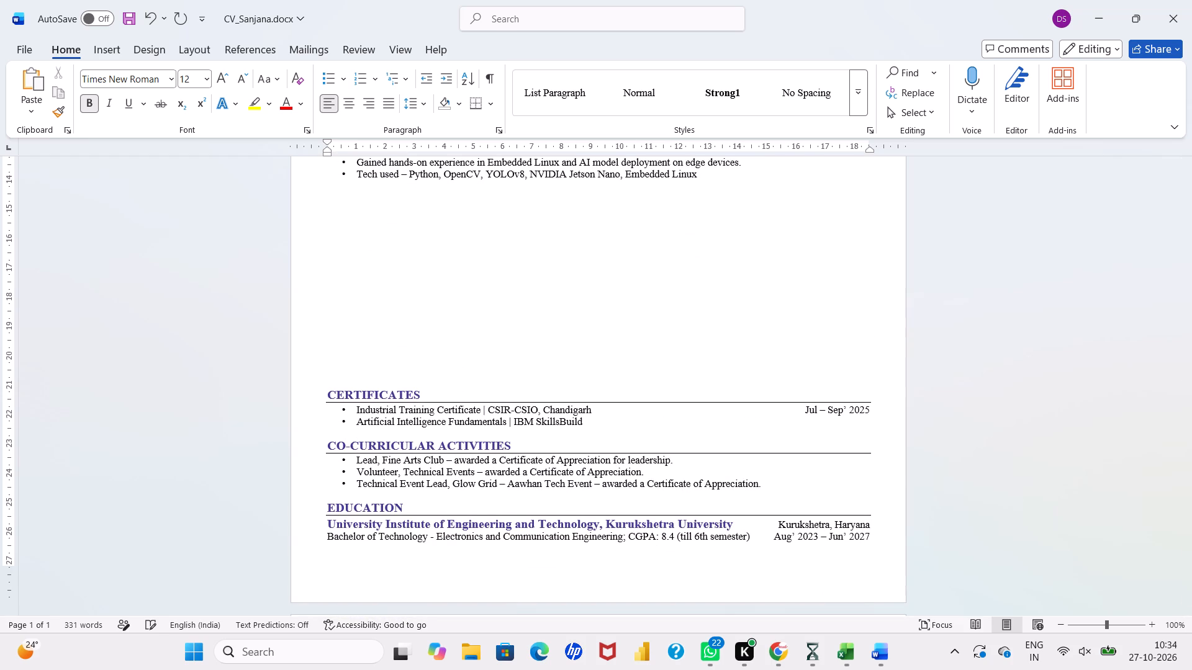
key(BackSpace)
Add the heading "PROJECTS" in capitals on the first blank line after the EXPERIENCE section.
scroll(411, 345, up, 1)
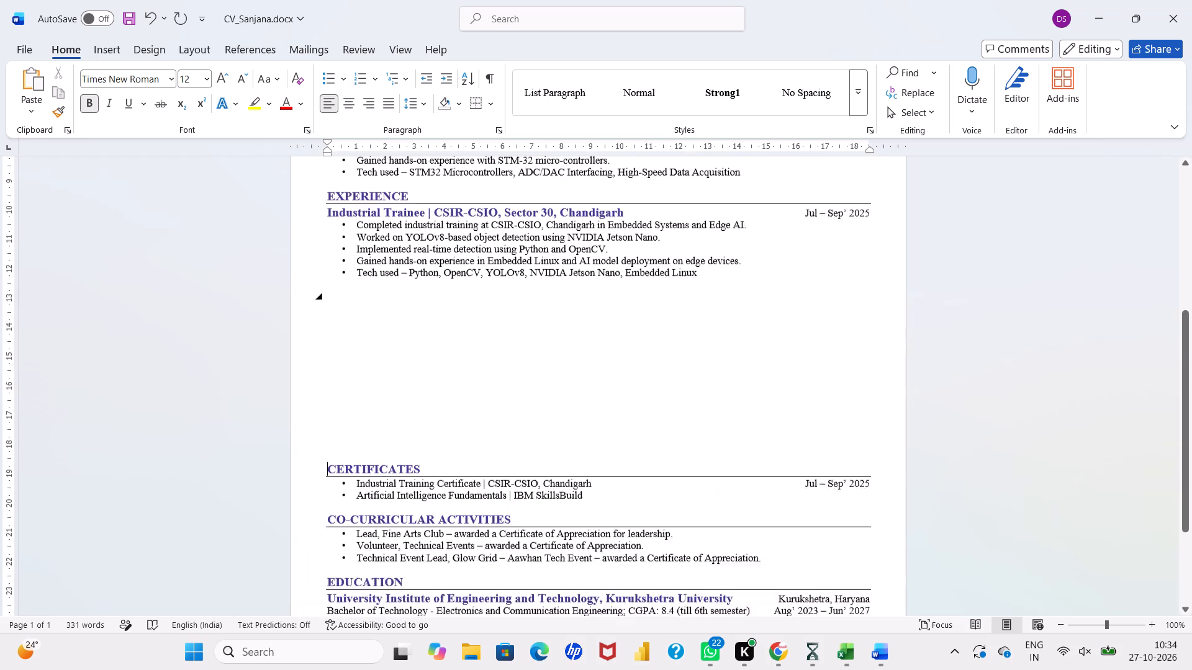
scroll(411, 345, up, 1)
click(332, 346)
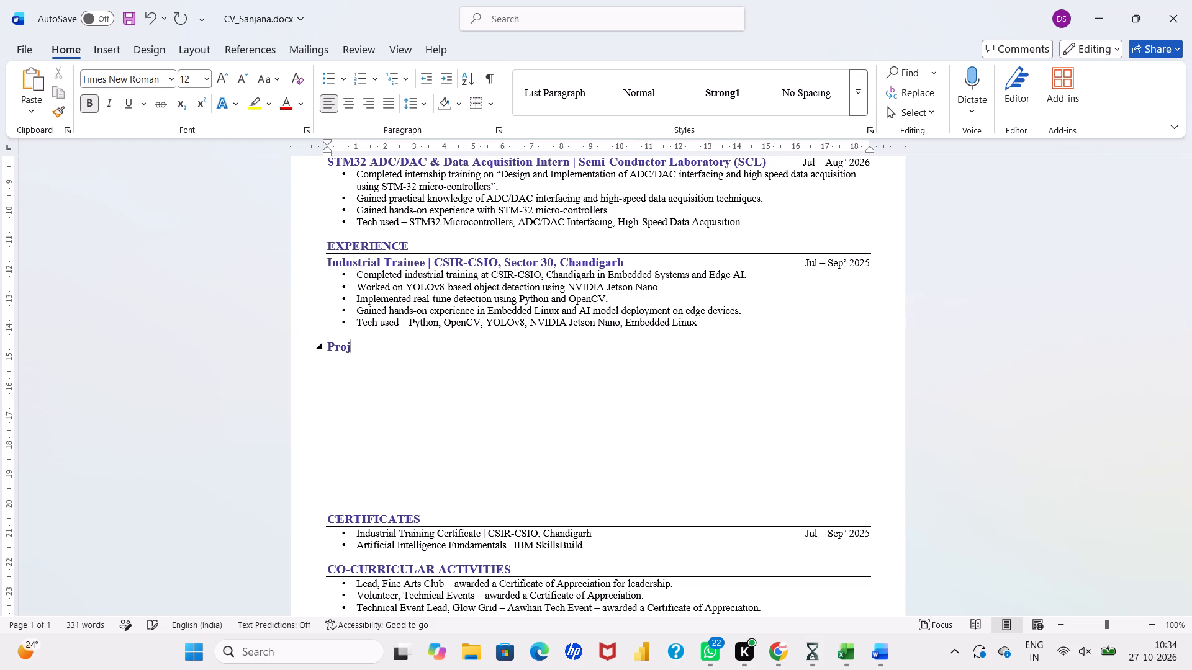
key(BackSpace)
key(BackSpace)
key(BackSpace)
key(BackSpace)
key(BackSpace)
key(BackSpace)
key(BackSpace)
text(ROJECTS)
Draw a nearly horizontal straight line about 18.8 cm long beneath the PROJECTS heading, spanning the text width.
click(107, 48)
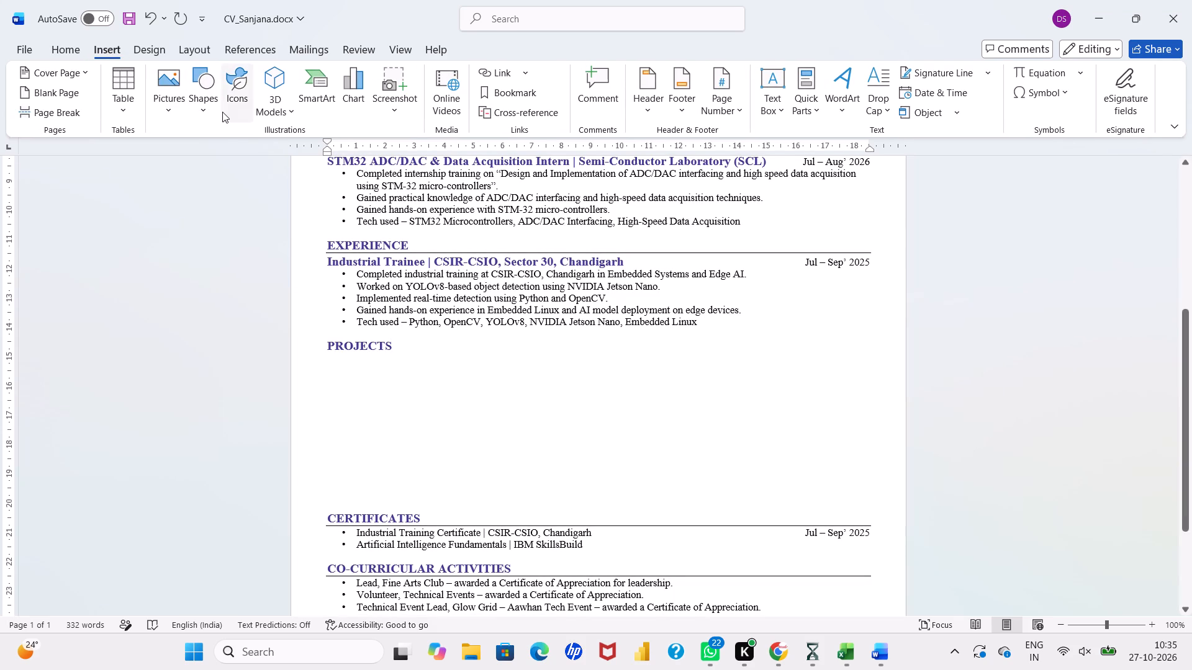
drag(222, 112, 206, 113)
click(206, 113)
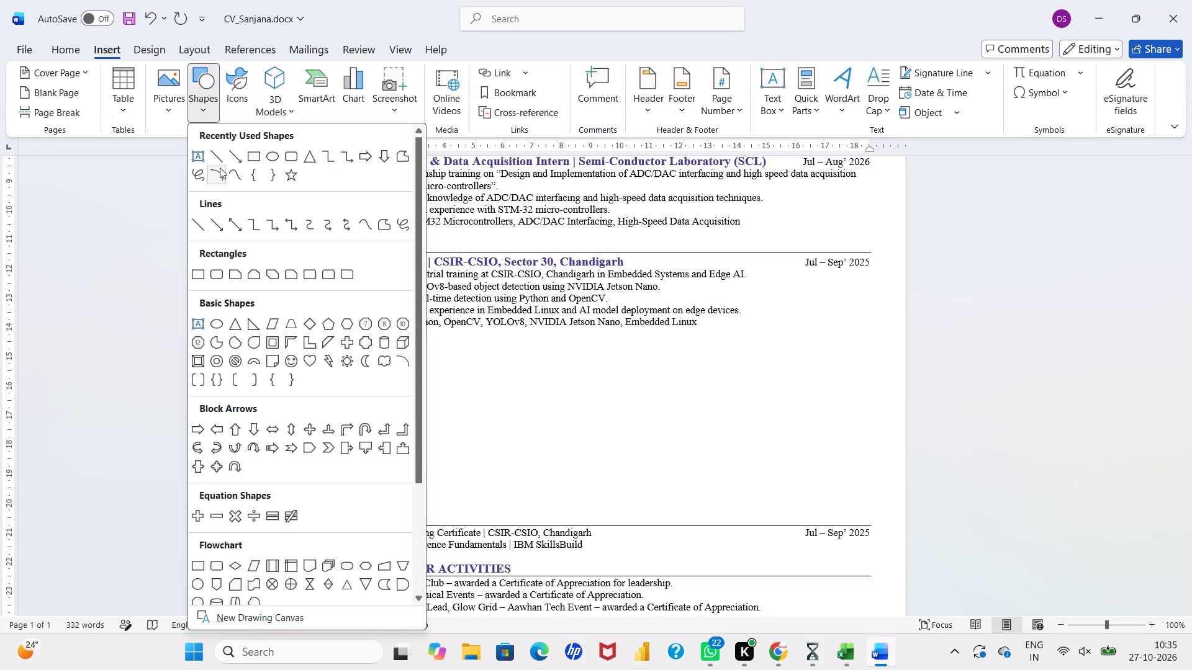
drag(220, 167, 219, 162)
click(219, 162)
click(209, 113)
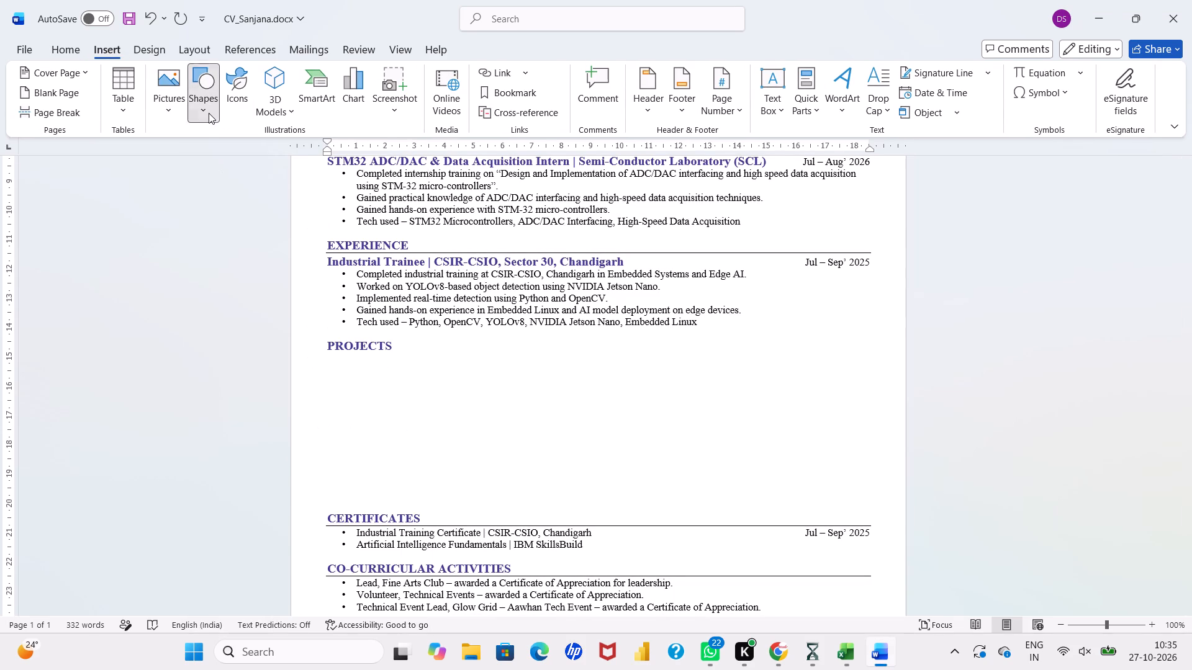
click(223, 164)
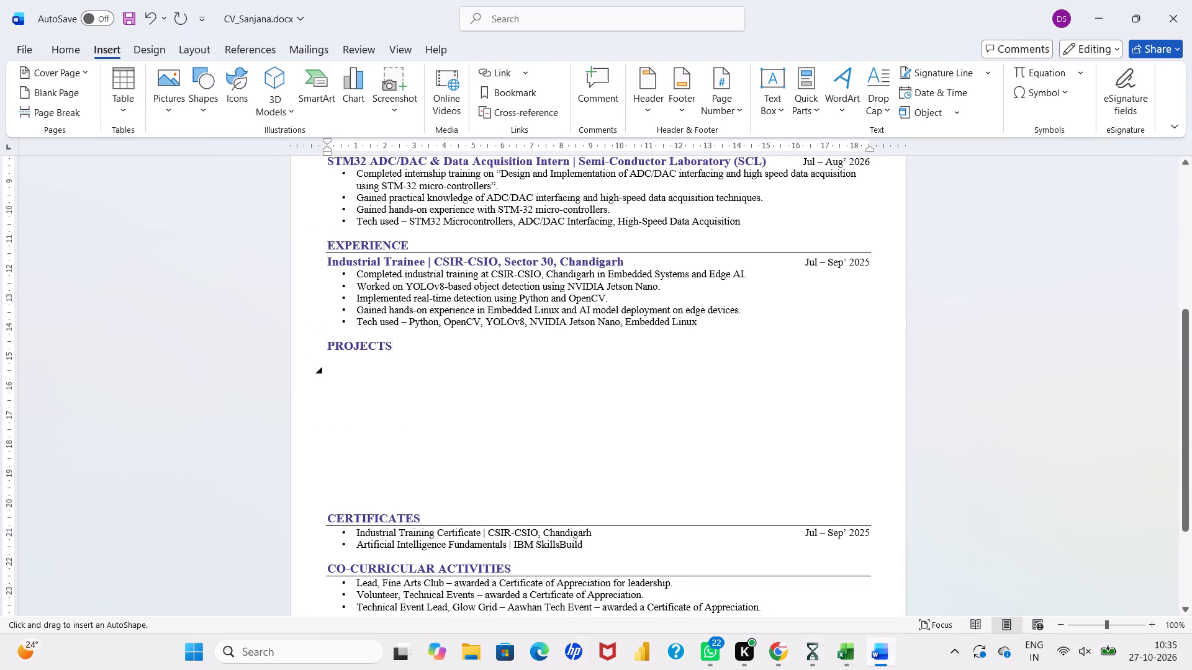
drag(320, 359, 867, 346)
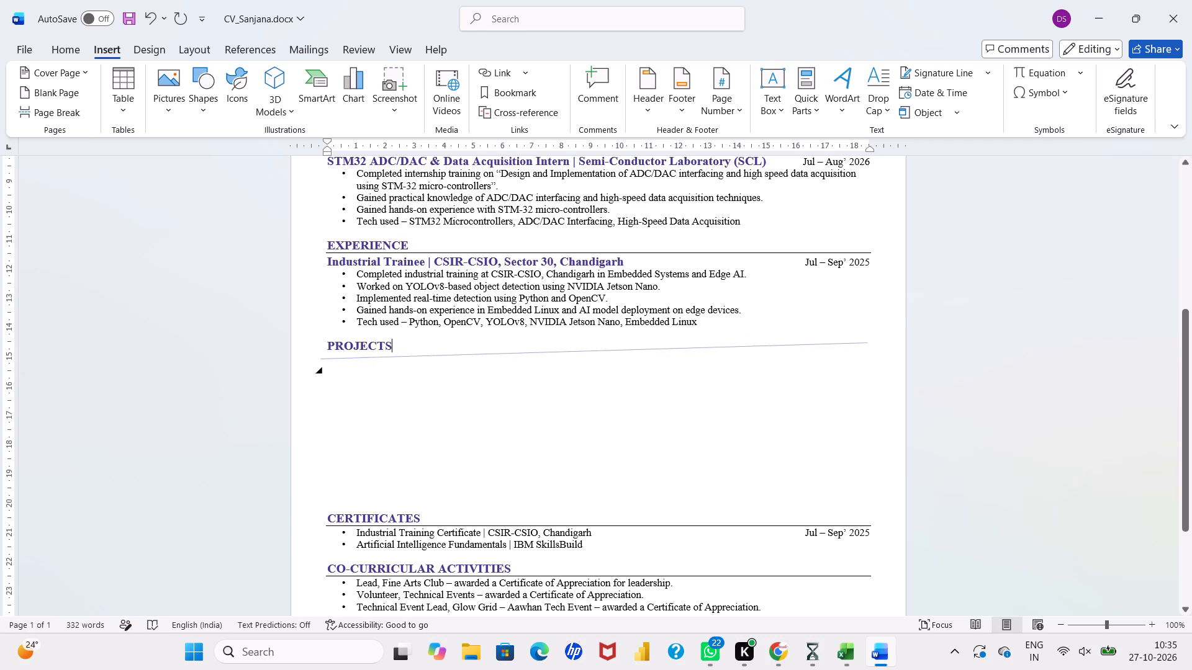
drag(867, 346, 864, 359)
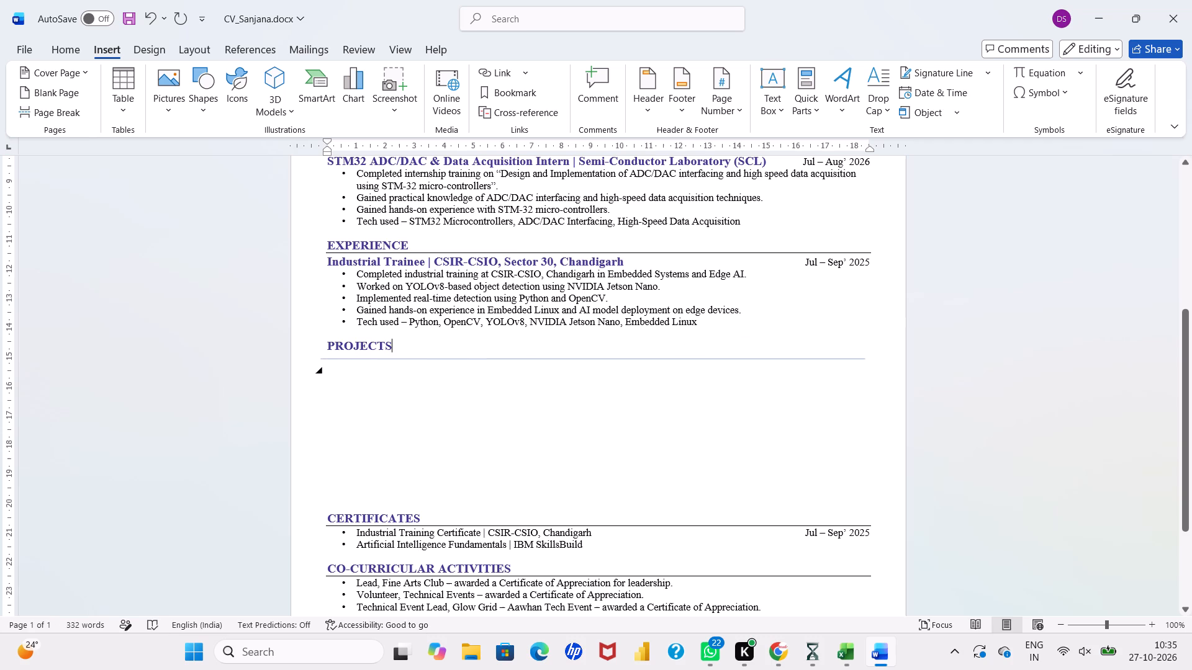
drag(864, 359, 872, 360)
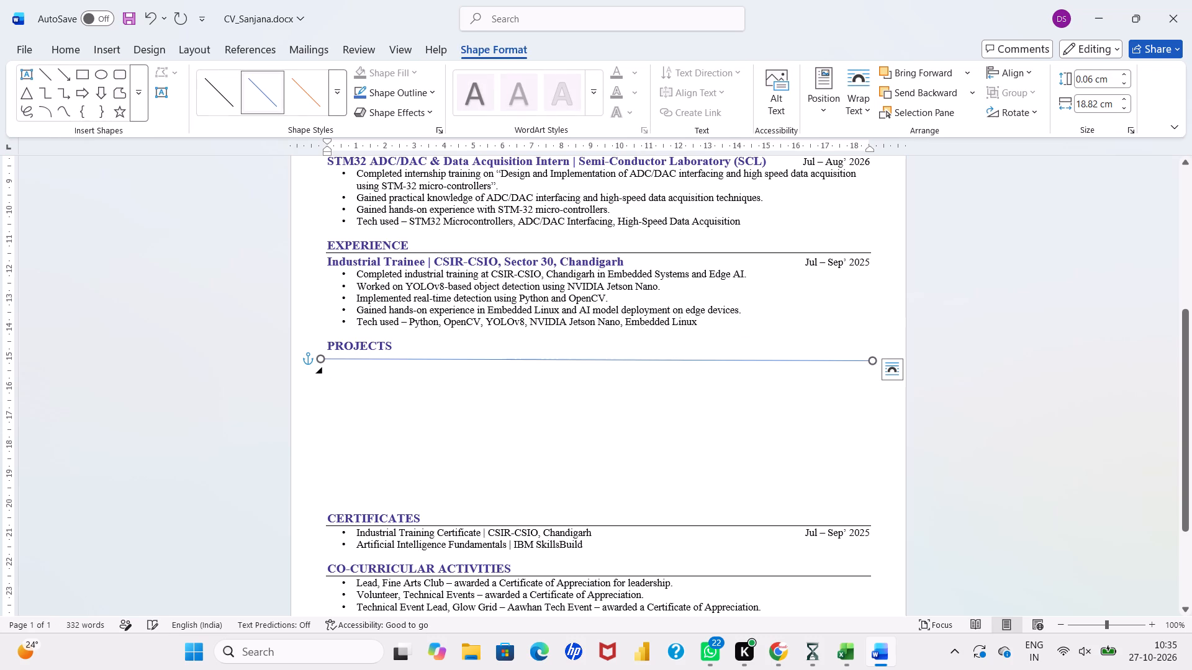
Apply the black line style to the line beneath the PROJECTS heading.
click(221, 96)
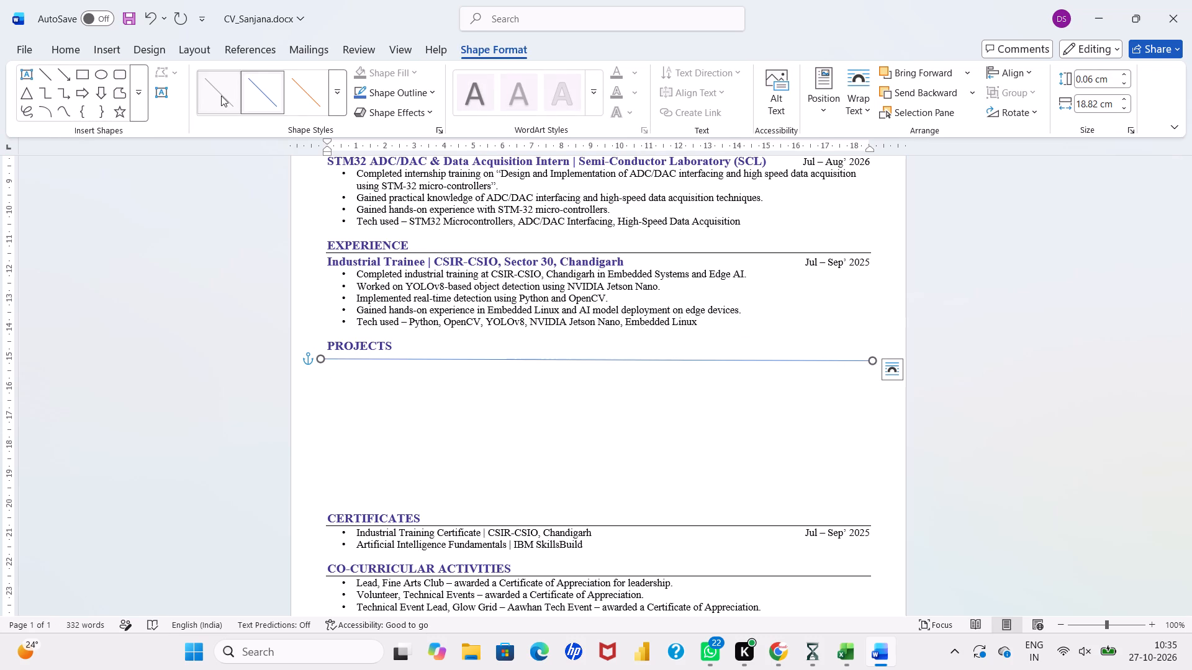
Move the line closer beneath the PROJECTS heading and adjust its ends to match the other section lines.
click(559, 360)
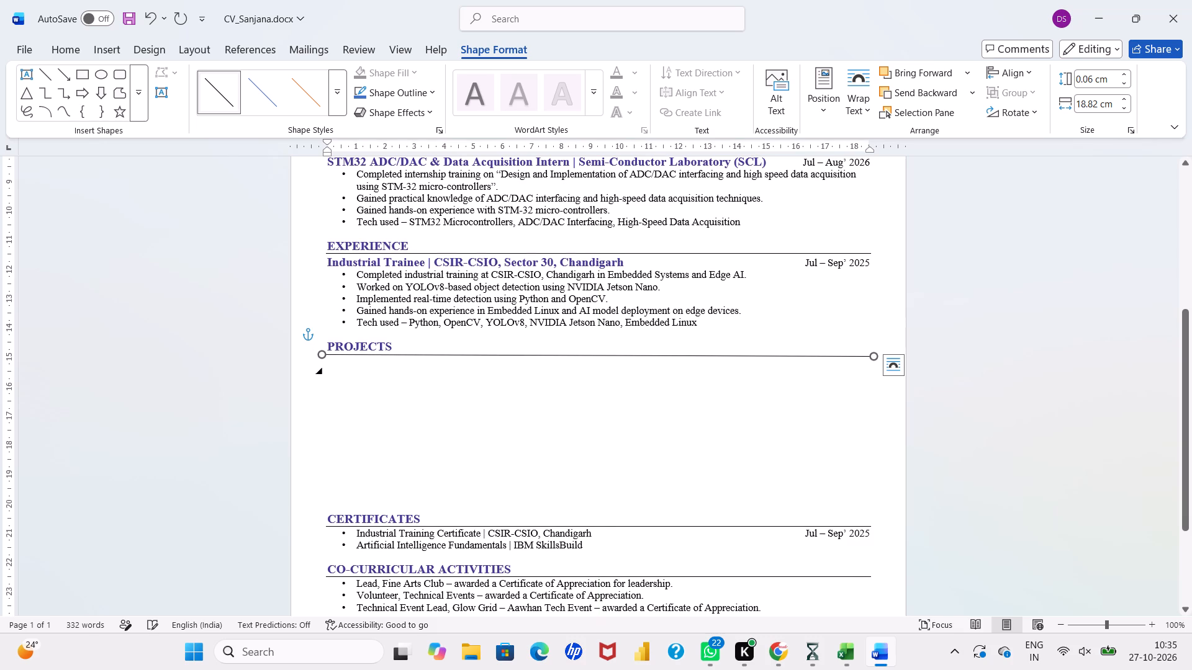
click(560, 368)
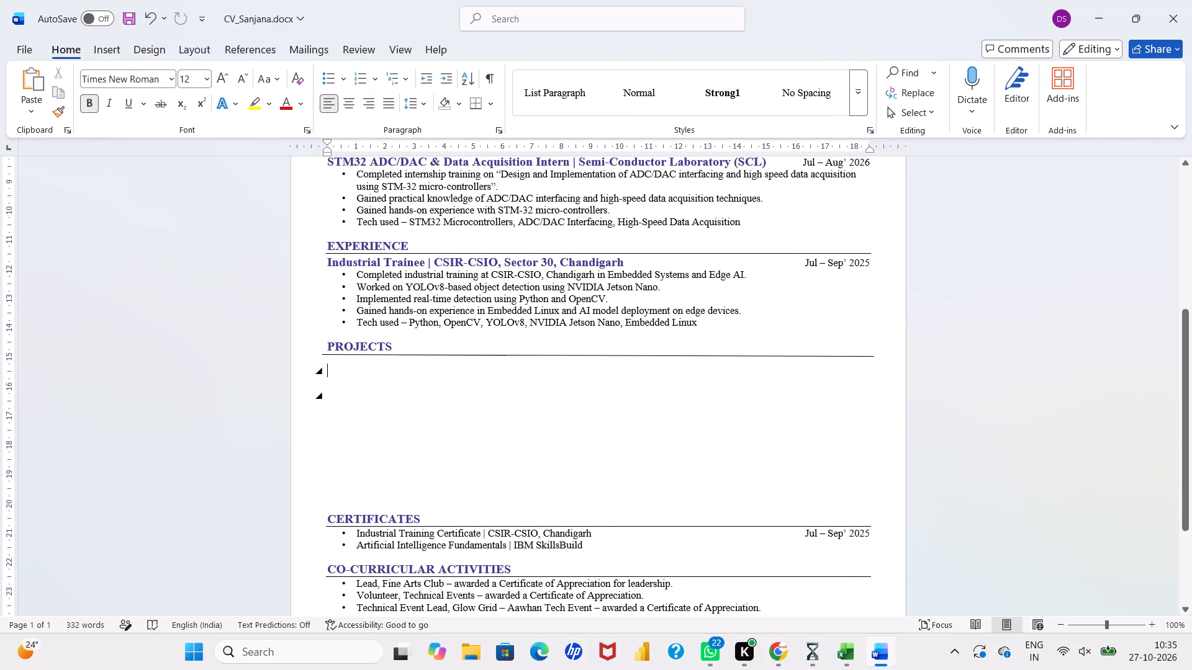
click(680, 354)
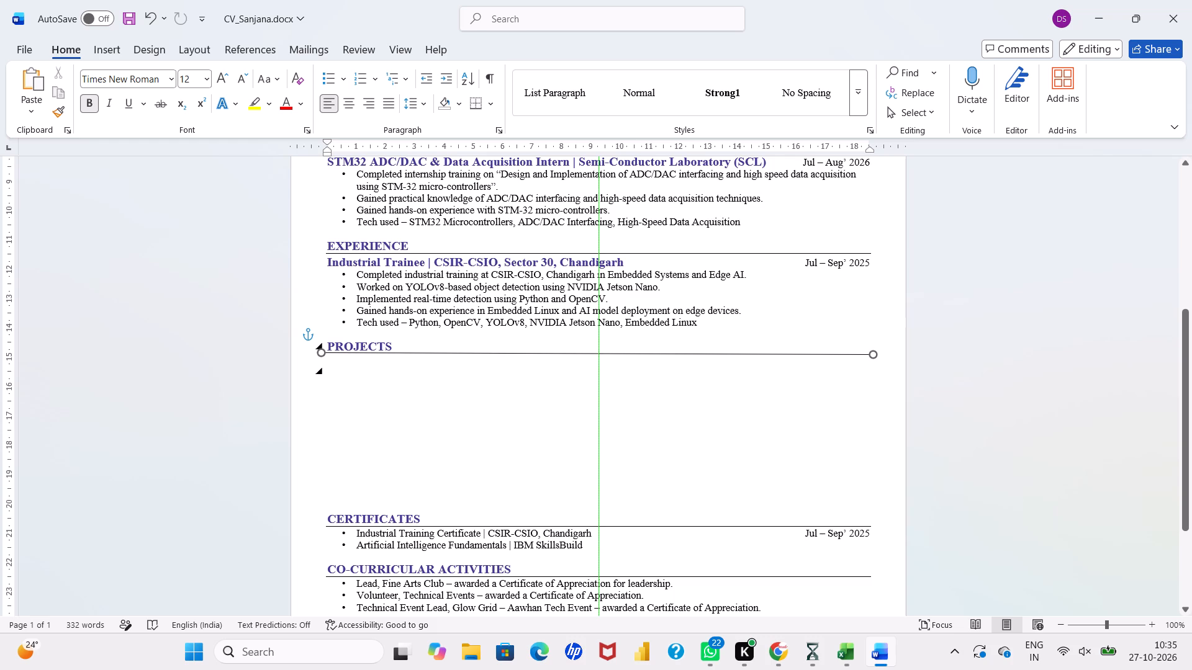
click(634, 389)
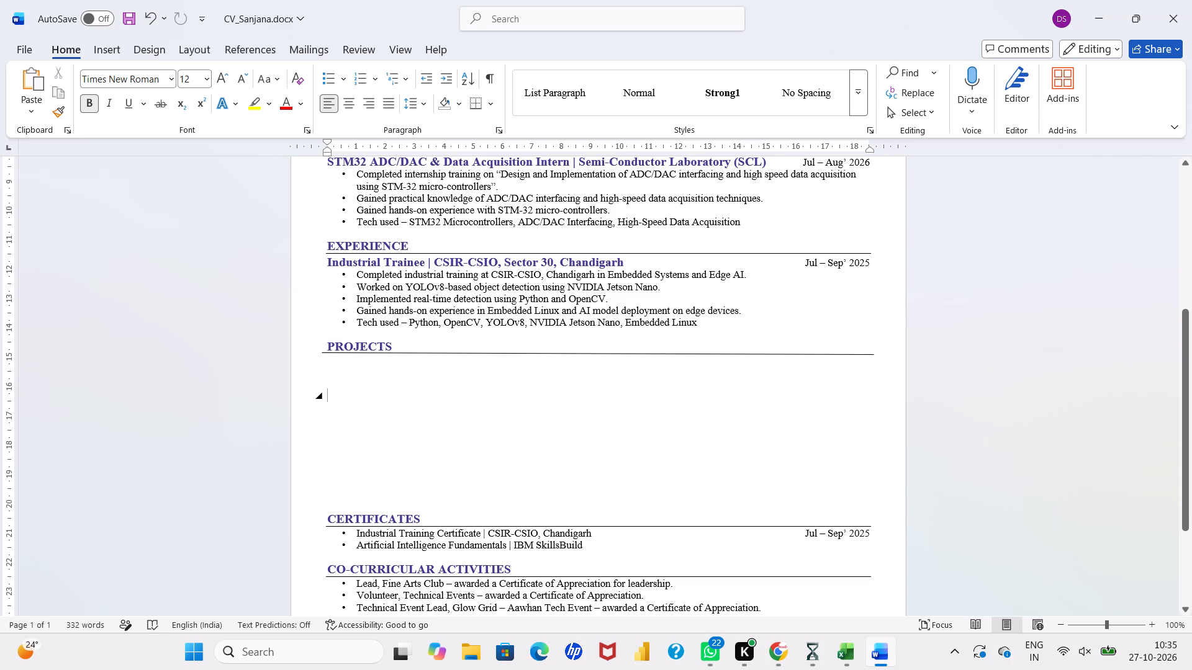
click(438, 354)
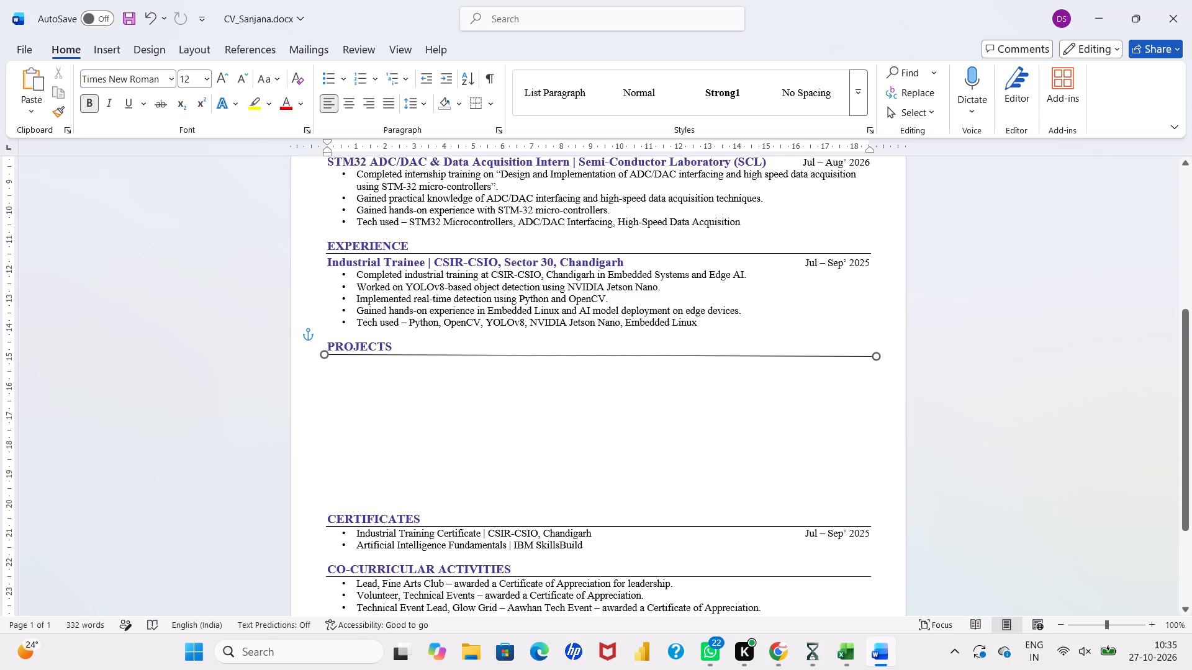
click(417, 382)
click(874, 357)
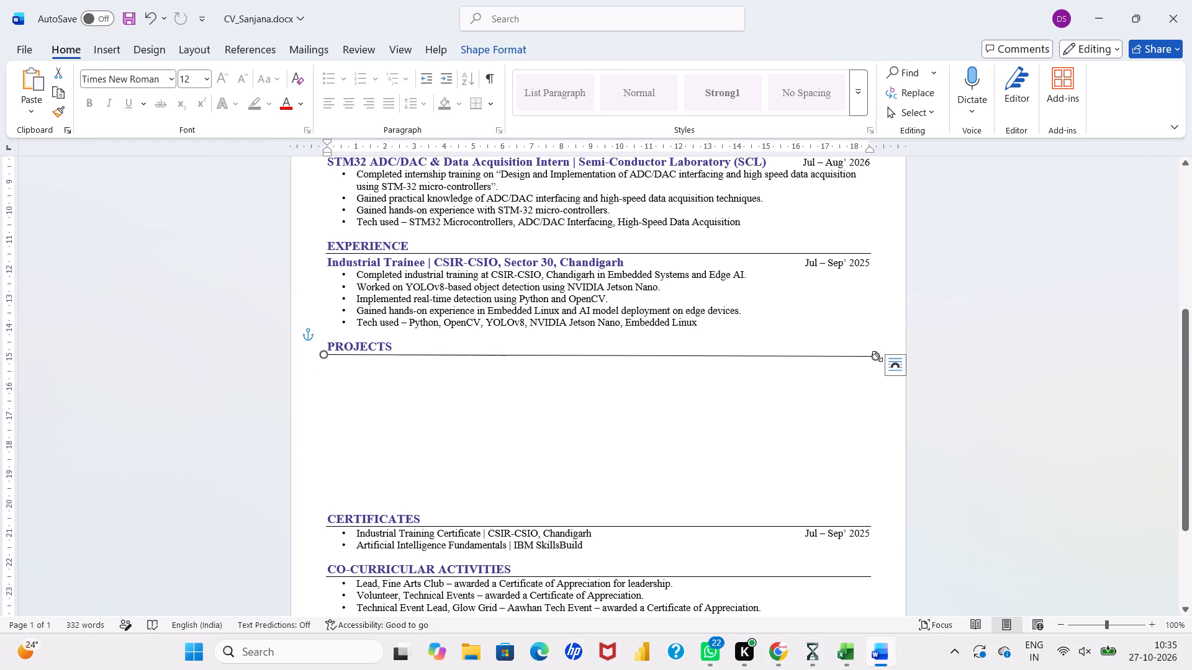
click(877, 356)
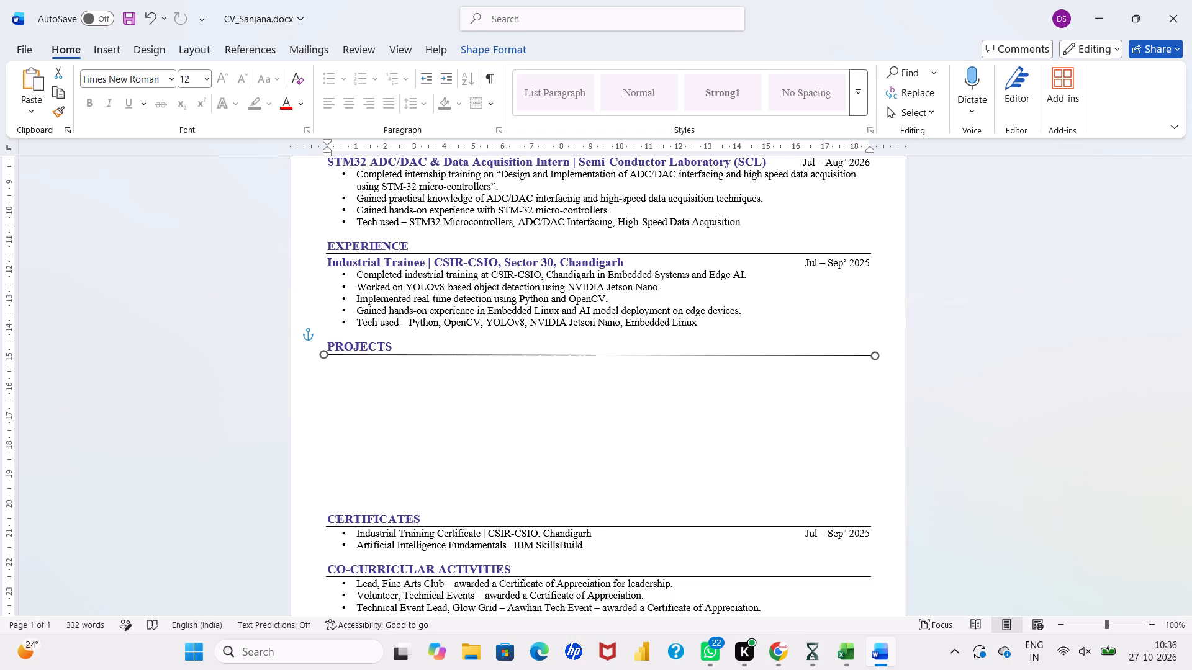
click(848, 372)
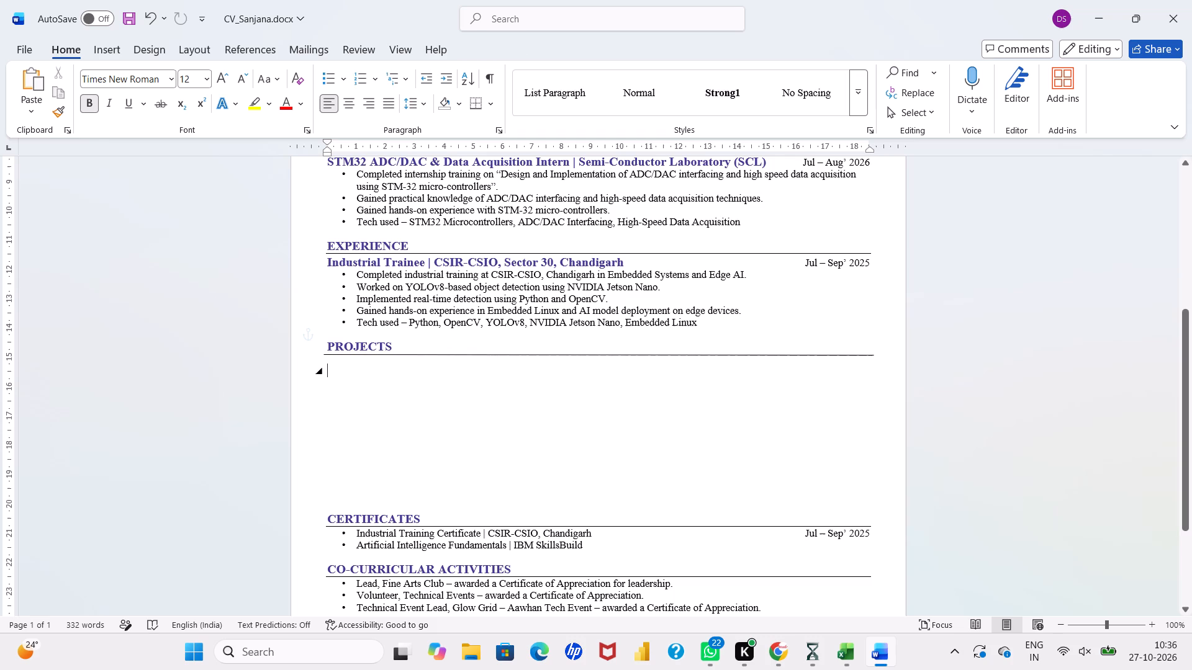
Place the cursor on the blank line below PROJECTS and tile the resume window beside the ChatGPT conversation.
key(Up)
click(334, 364)
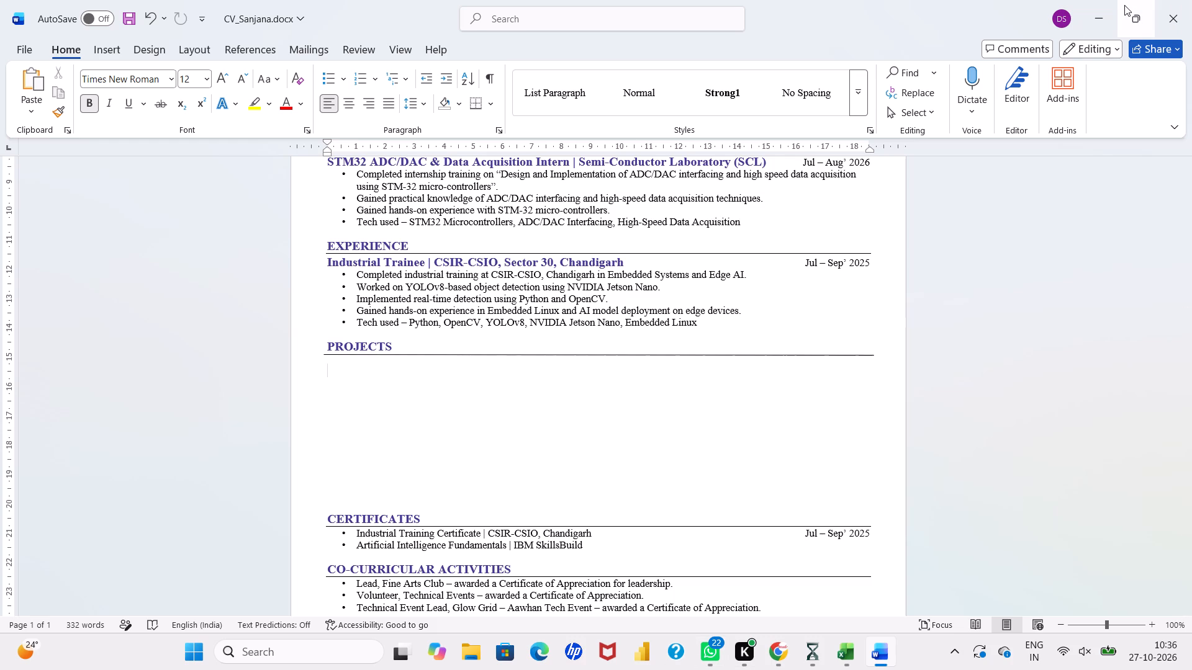
click(1045, 102)
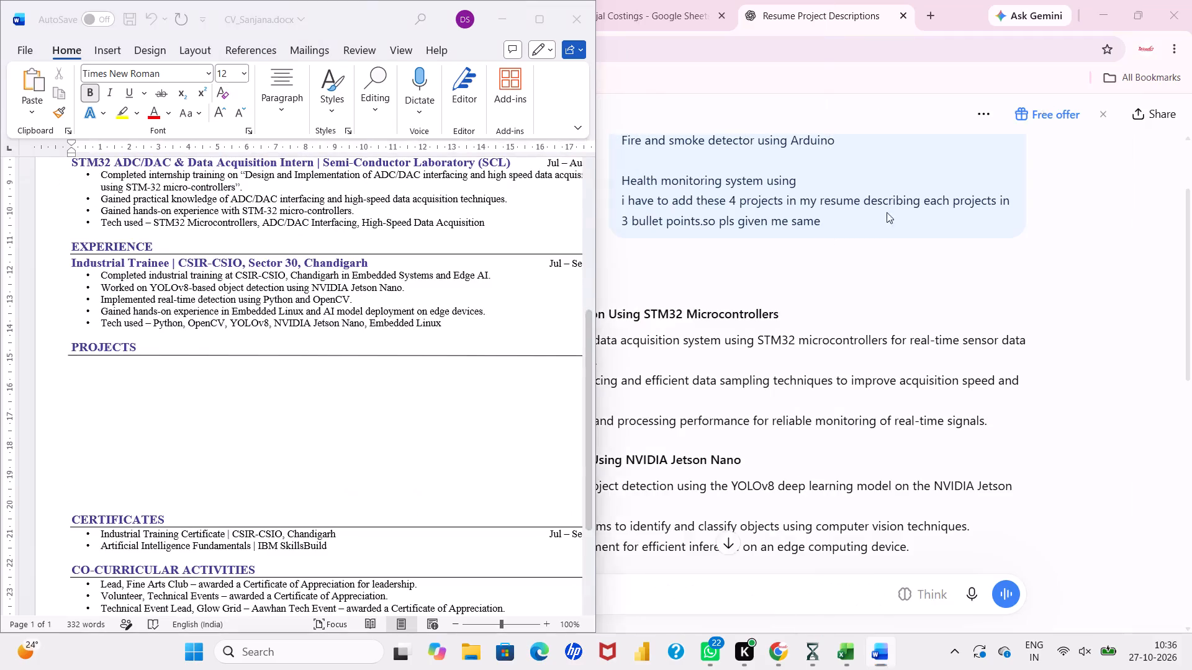
Copy the title "High-Speed Data Acquisition Using STM32 Microcontrollers" from the ChatGPT answer to the line below the PROJECTS heading.
click(857, 233)
scroll(868, 318, left, 1)
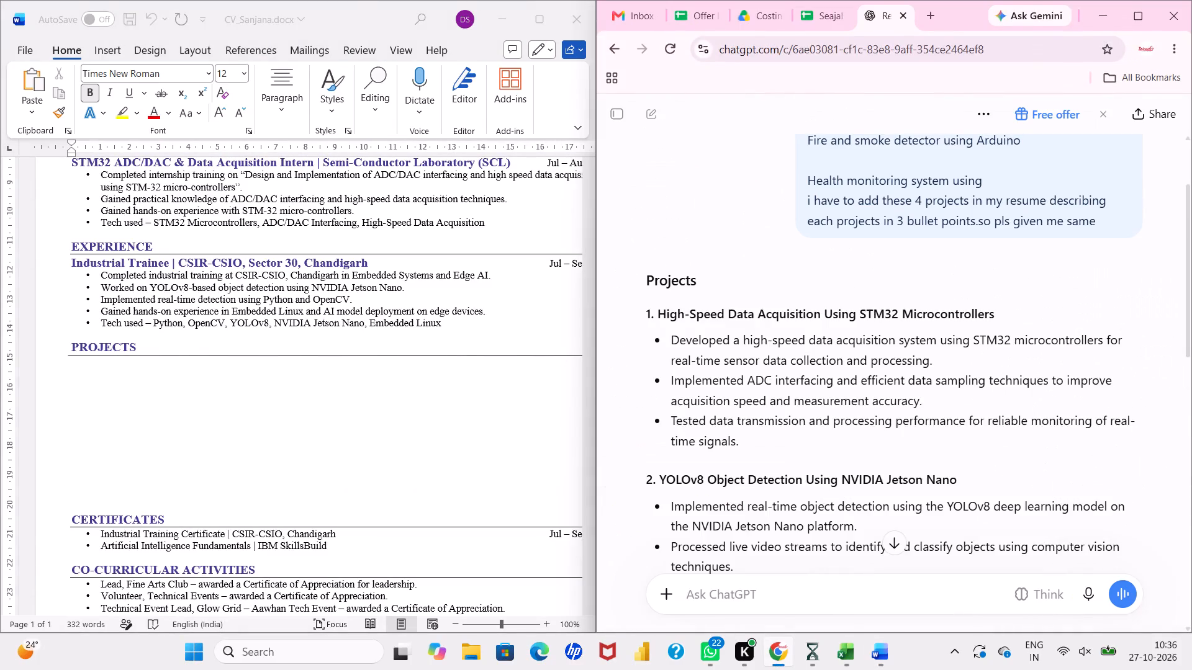
drag(658, 318, 822, 303)
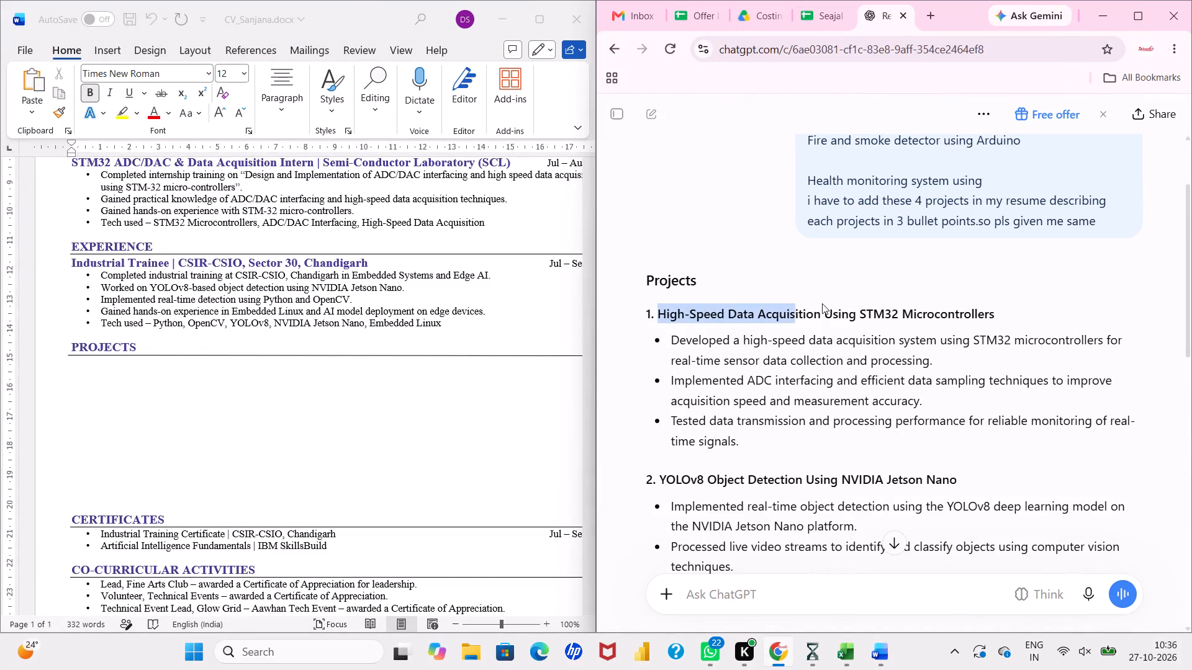
drag(822, 303, 1003, 308)
key(ctrl+c)
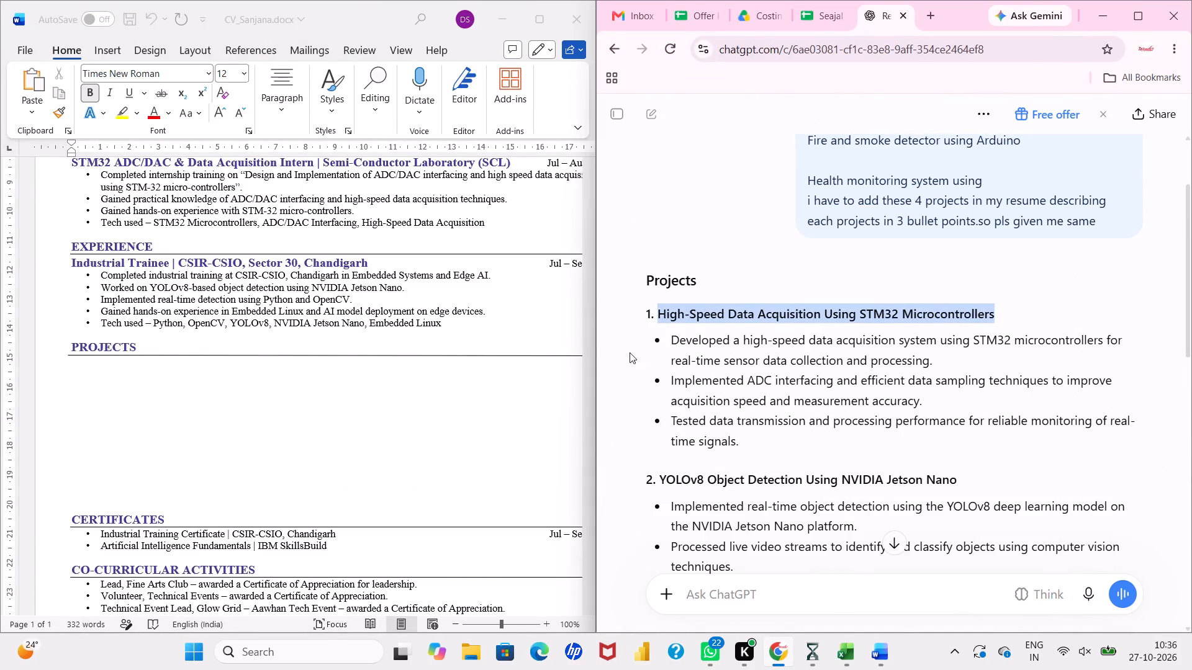
click(256, 363)
key(ctrl+v)
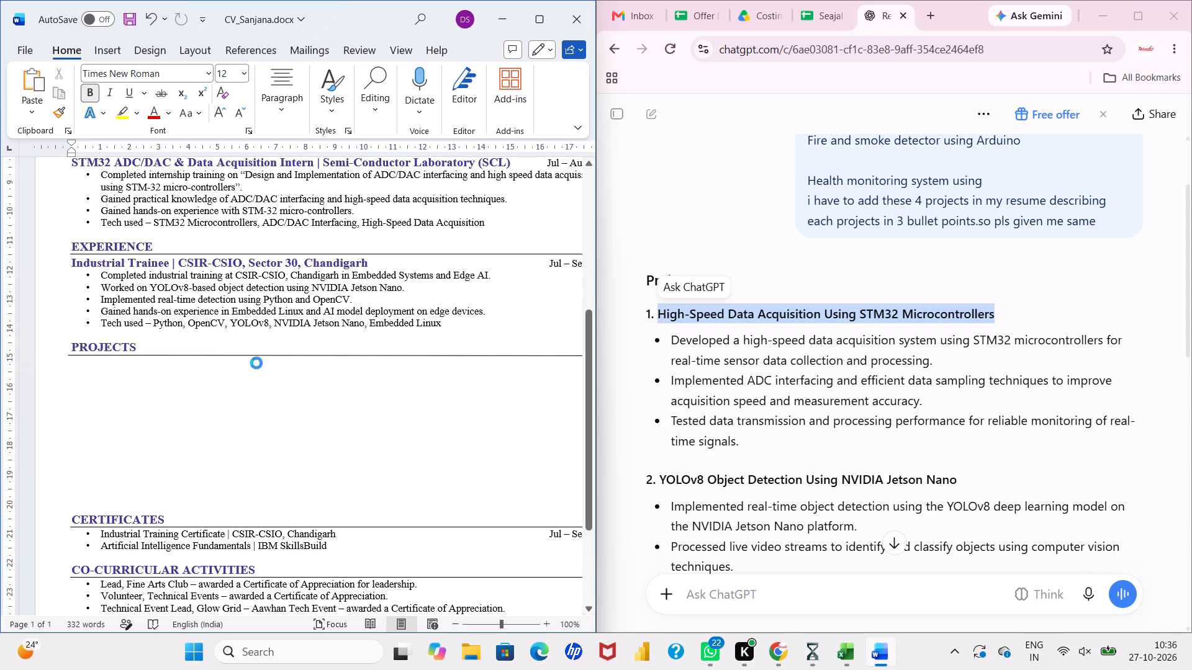
Start a bulleted list under the project title and copy in ChatGPT's first bullet, "Developed a high-speed data acquisition system…", adding an empty bullet after it.
key(Return)
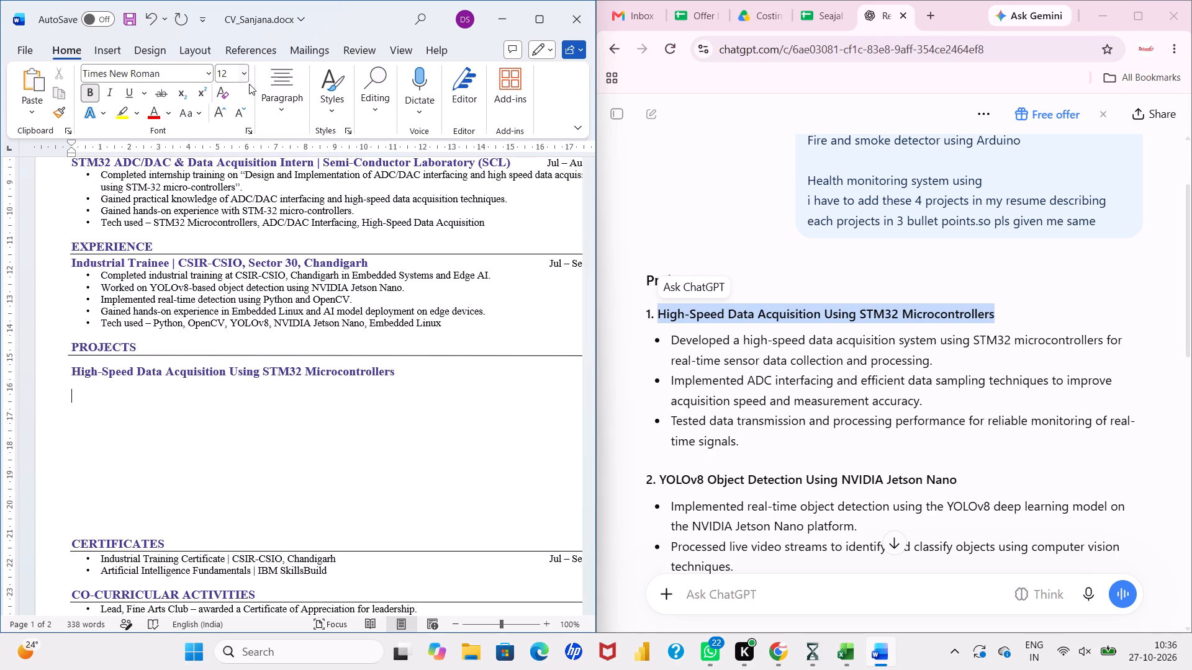
click(271, 107)
click(269, 153)
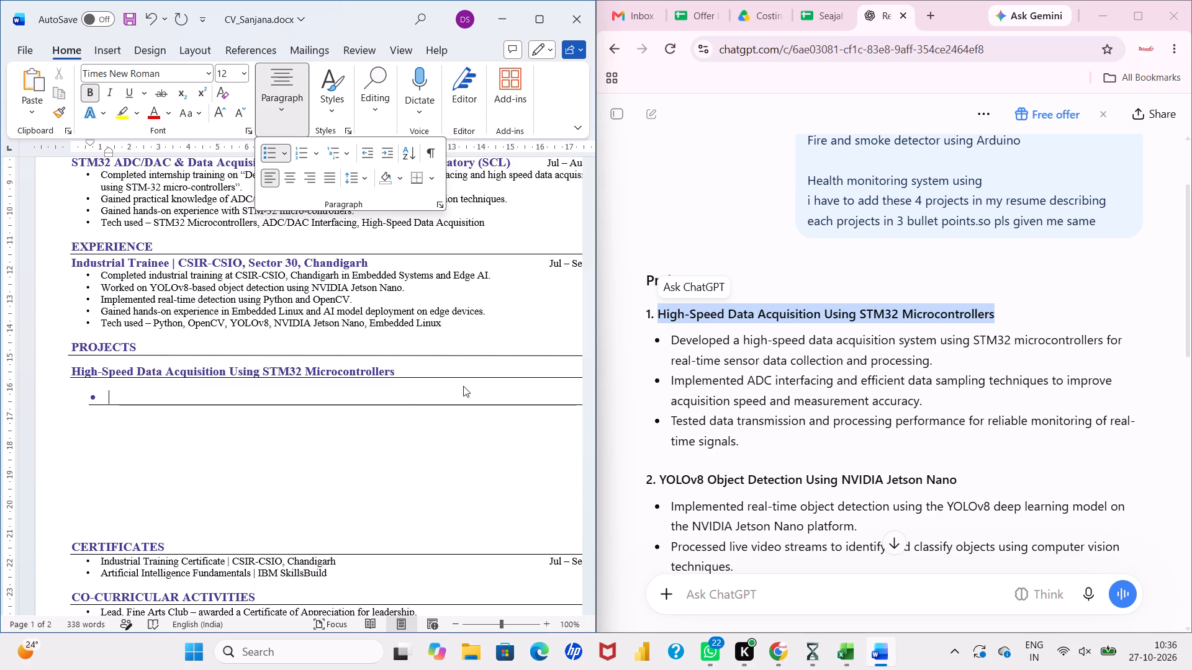
click(375, 403)
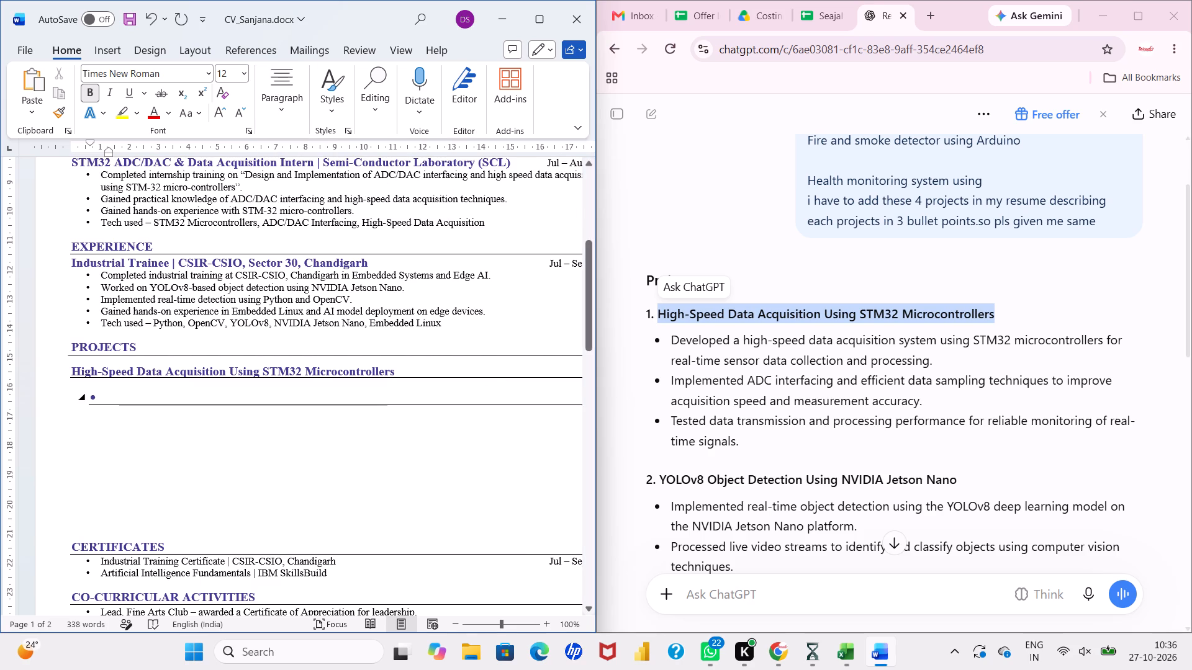
click(369, 406)
click(369, 405)
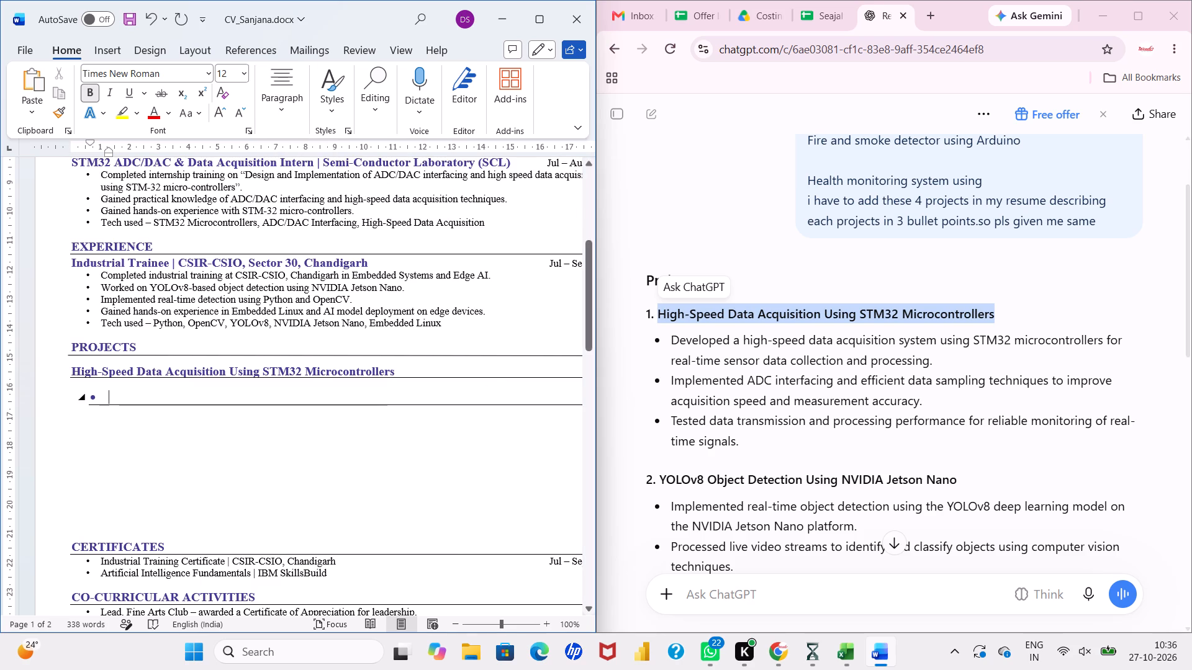
double_click(366, 403)
drag(672, 341, 817, 366)
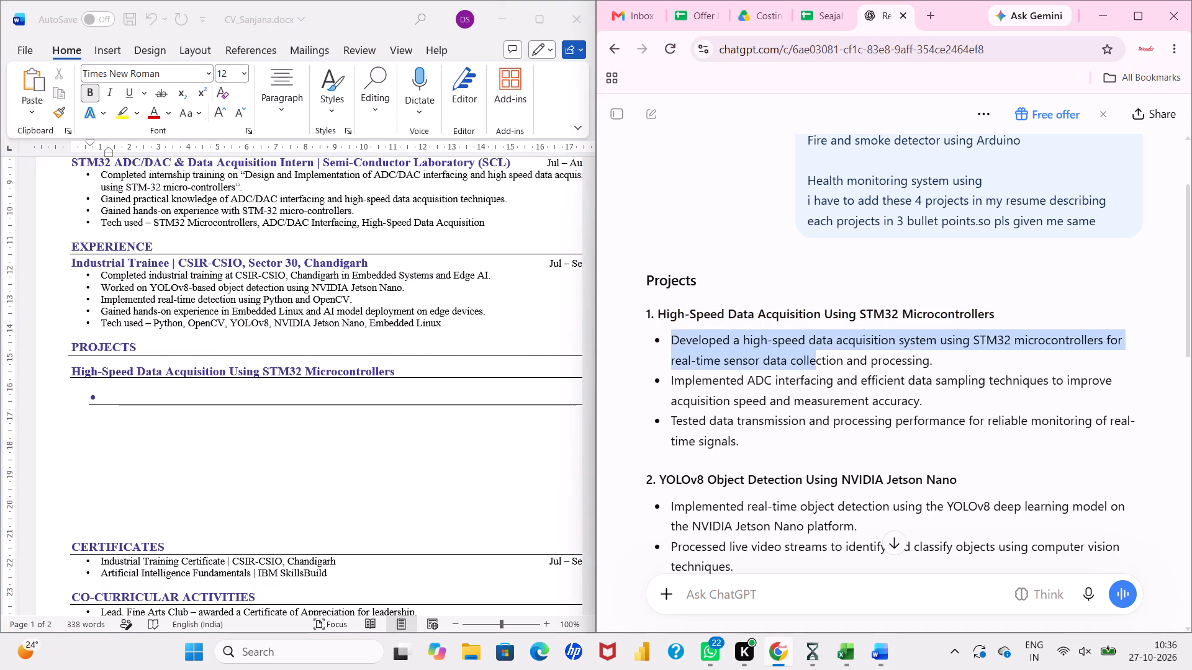
drag(817, 366, 933, 366)
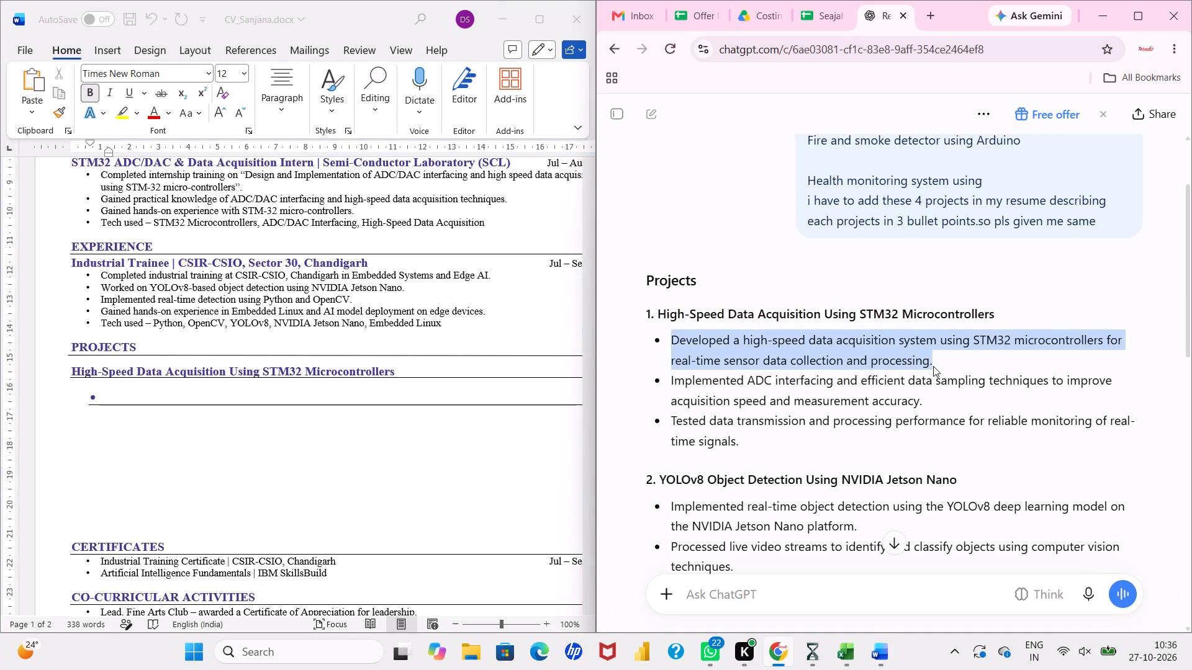
key(ctrl+c)
click(146, 394)
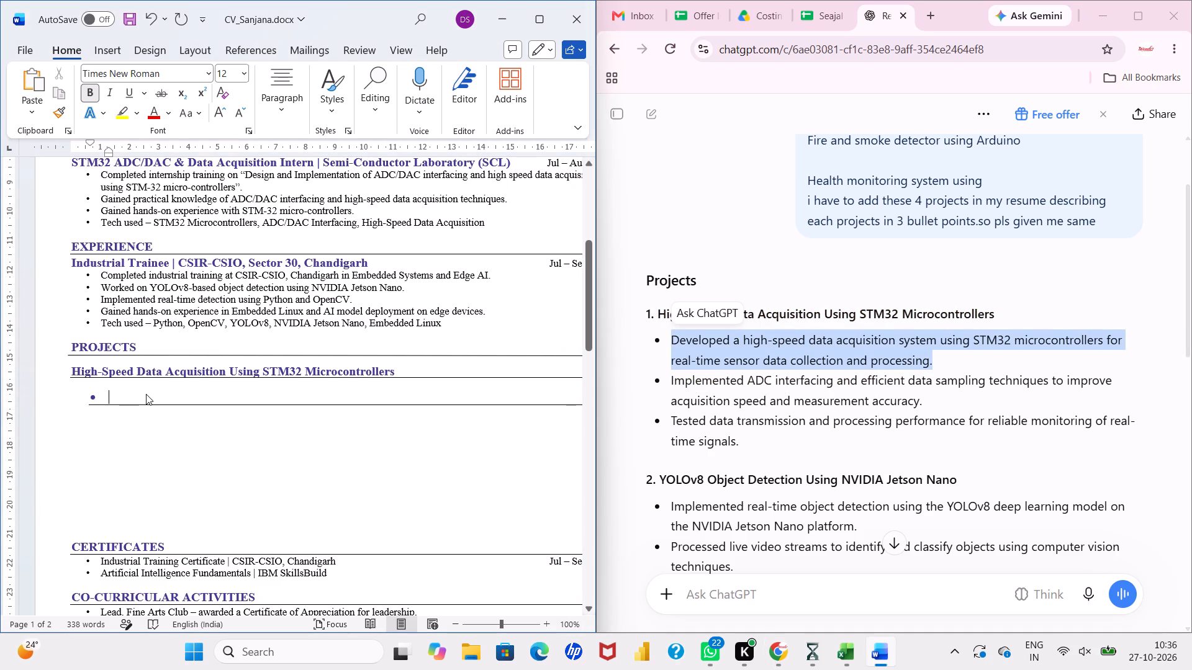
key(ctrl+v)
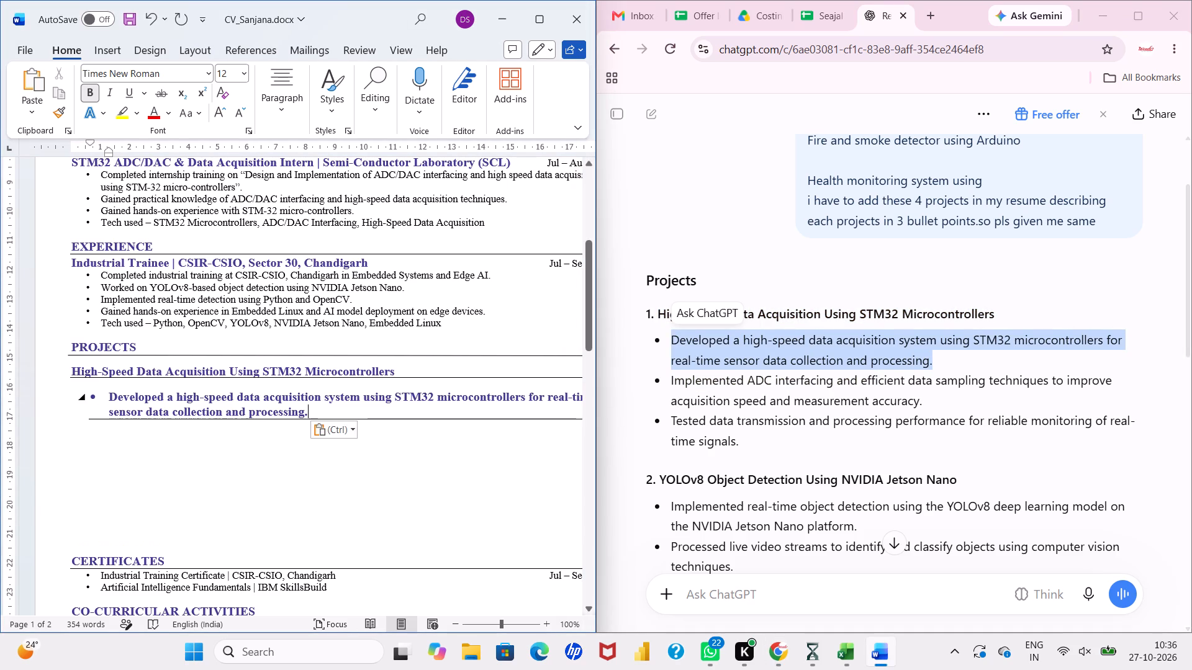
key(Return)
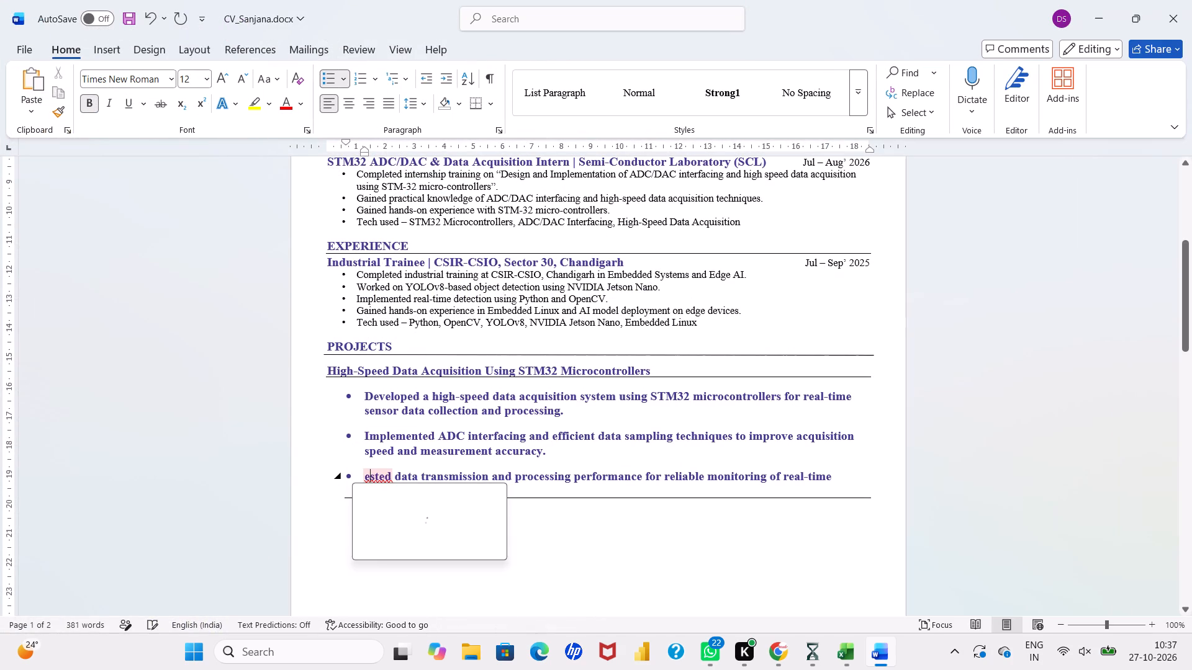
key(Left)
key(t)
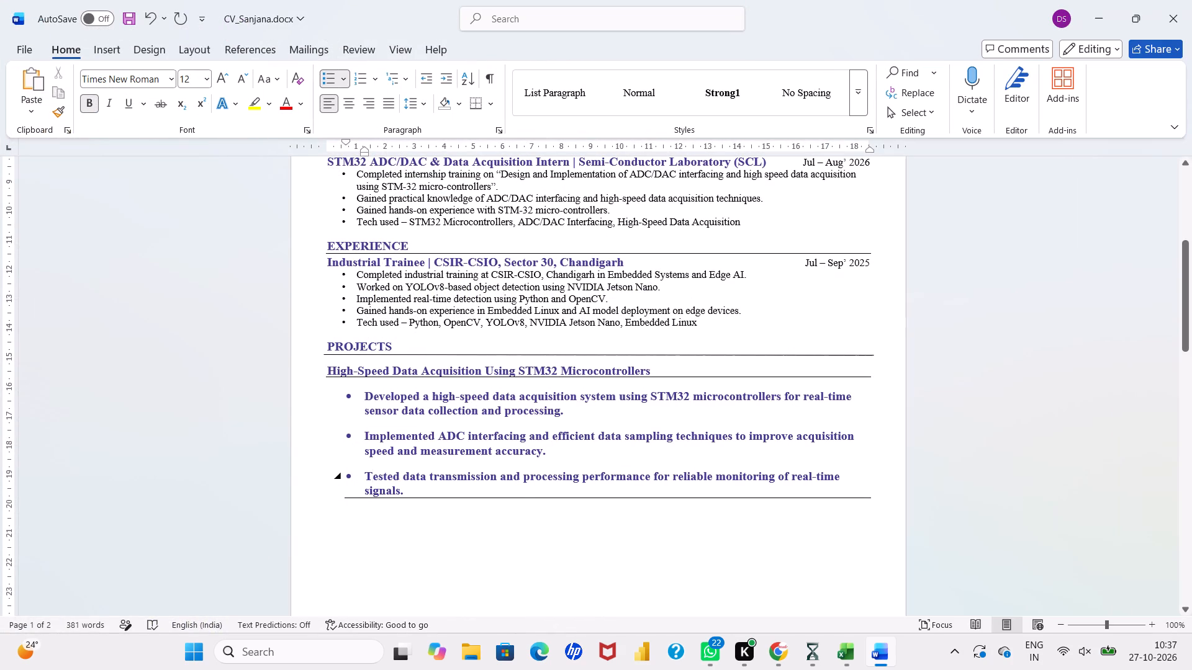
Remove the bold from the three STM32 project bullets and set their font color to black.
drag(403, 486, 349, 399)
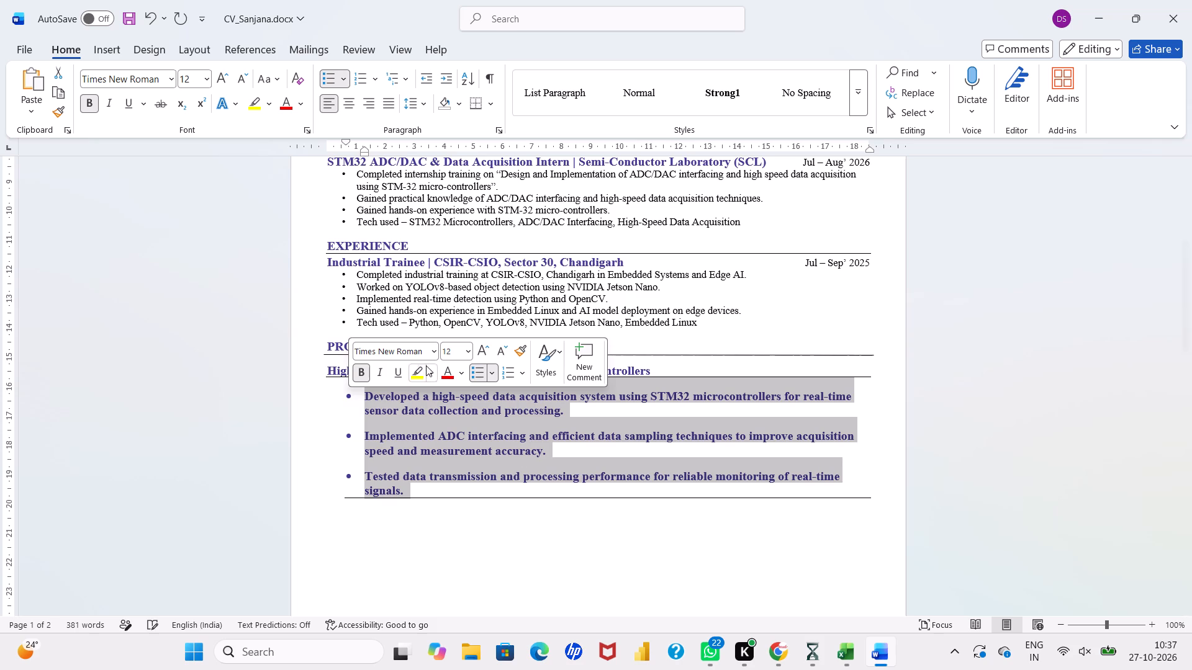
click(352, 375)
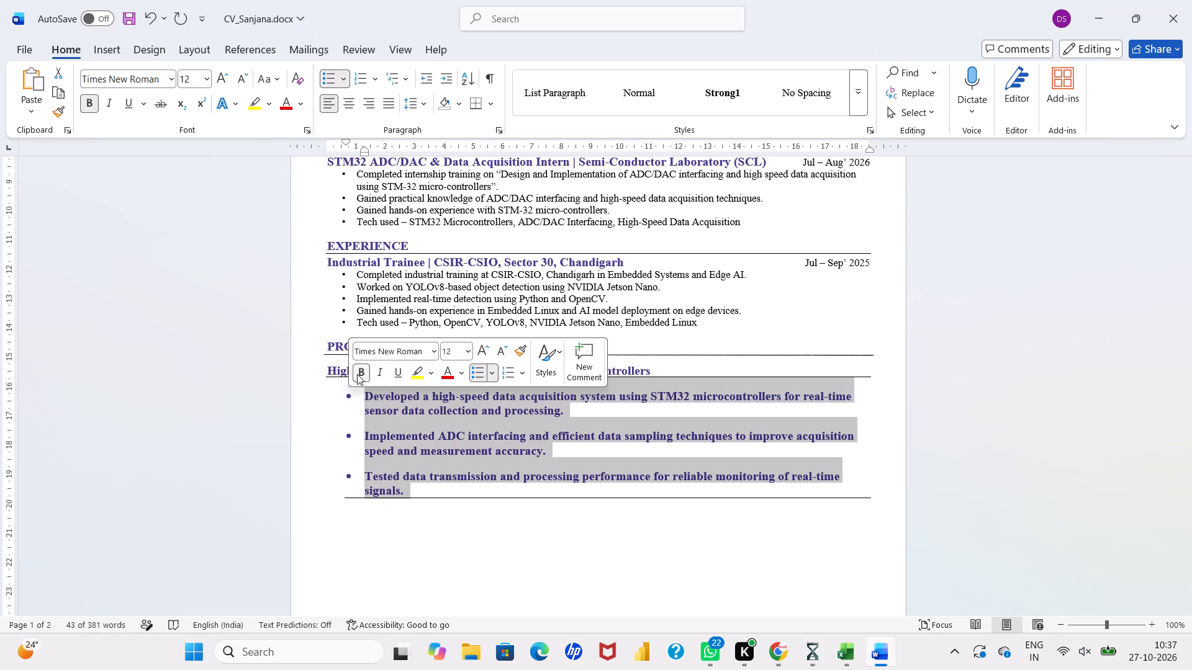
click(359, 373)
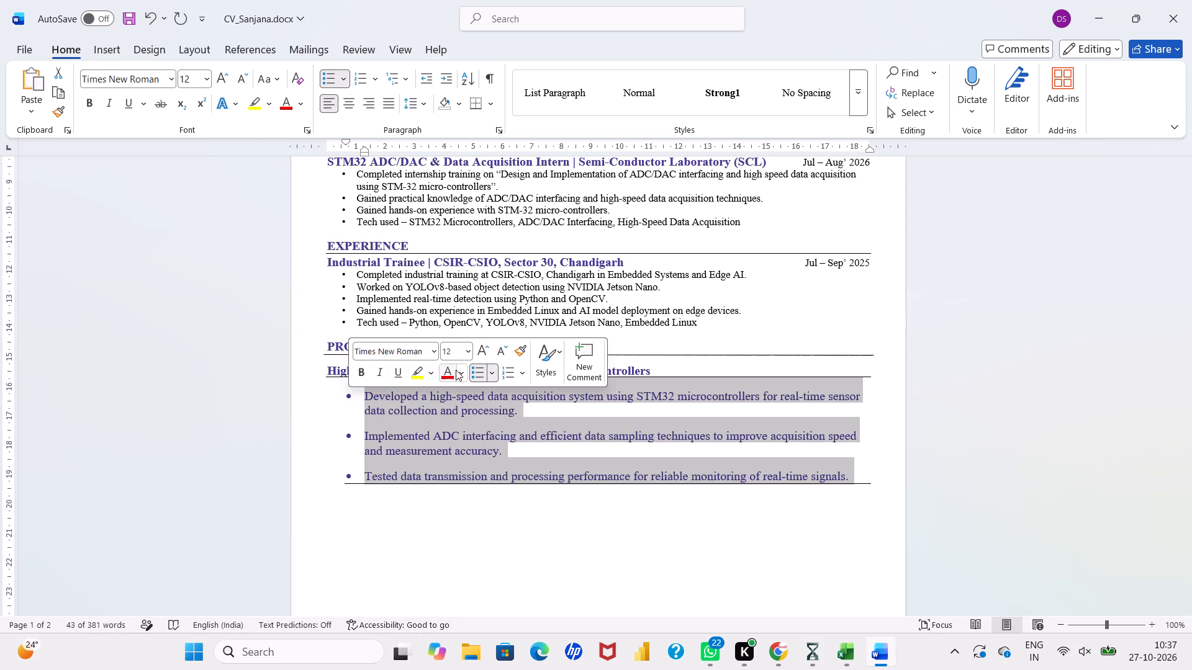
click(460, 372)
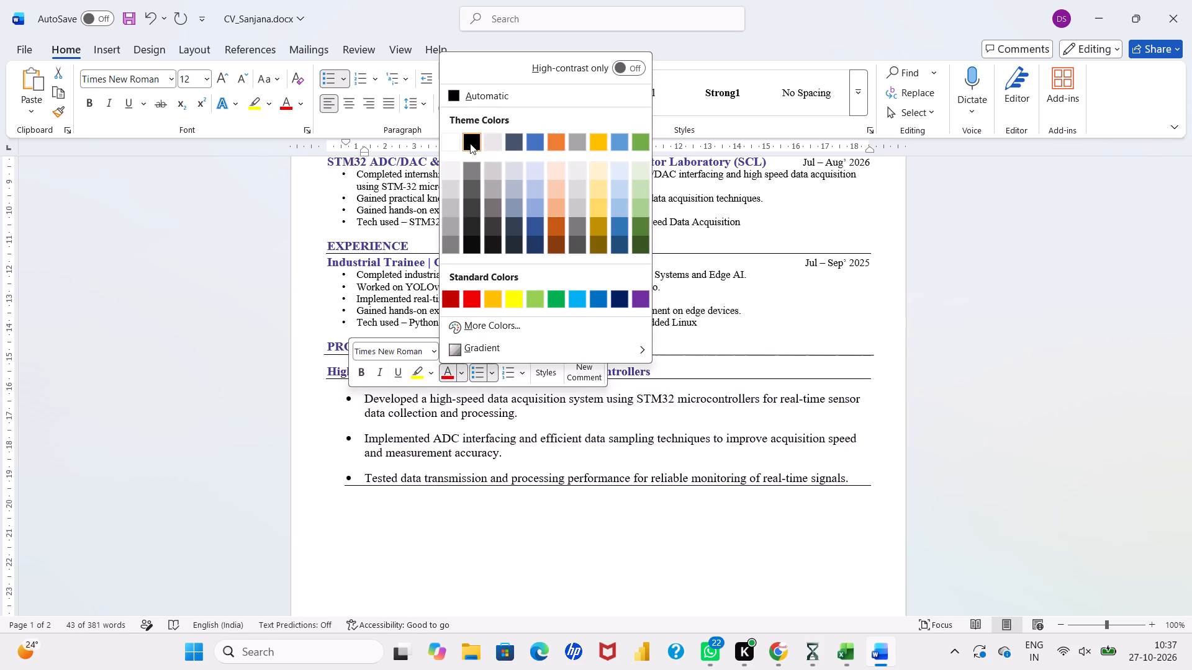
click(470, 143)
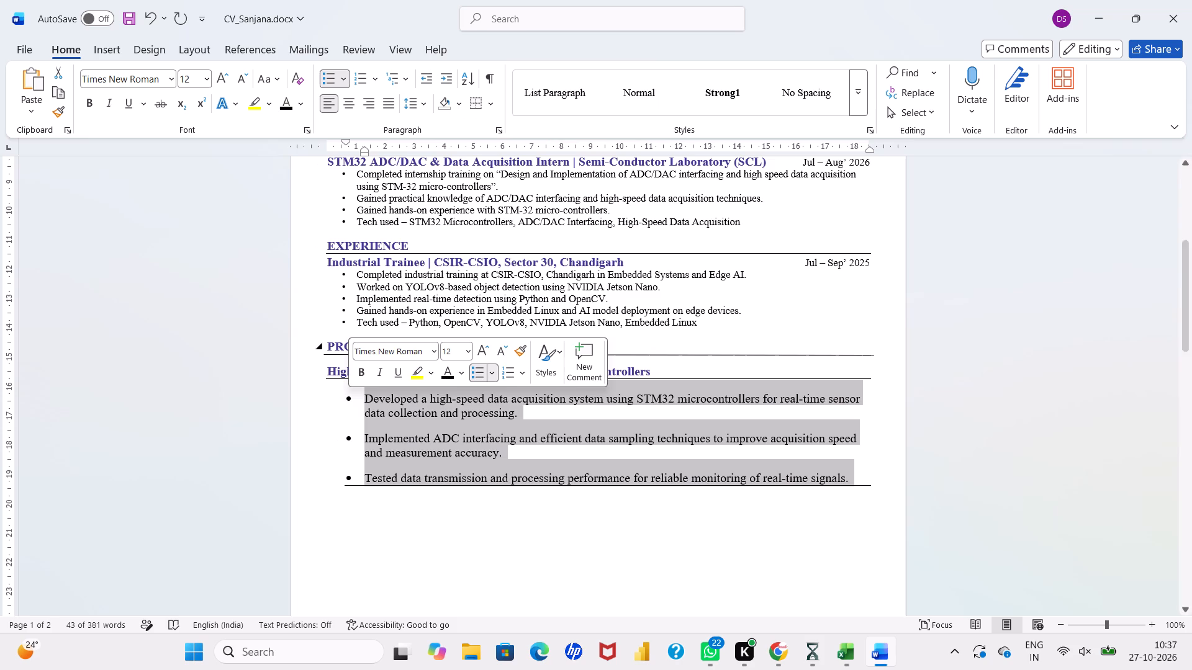
Set the font size of the three STM32 project bullets to 10.
click(212, 83)
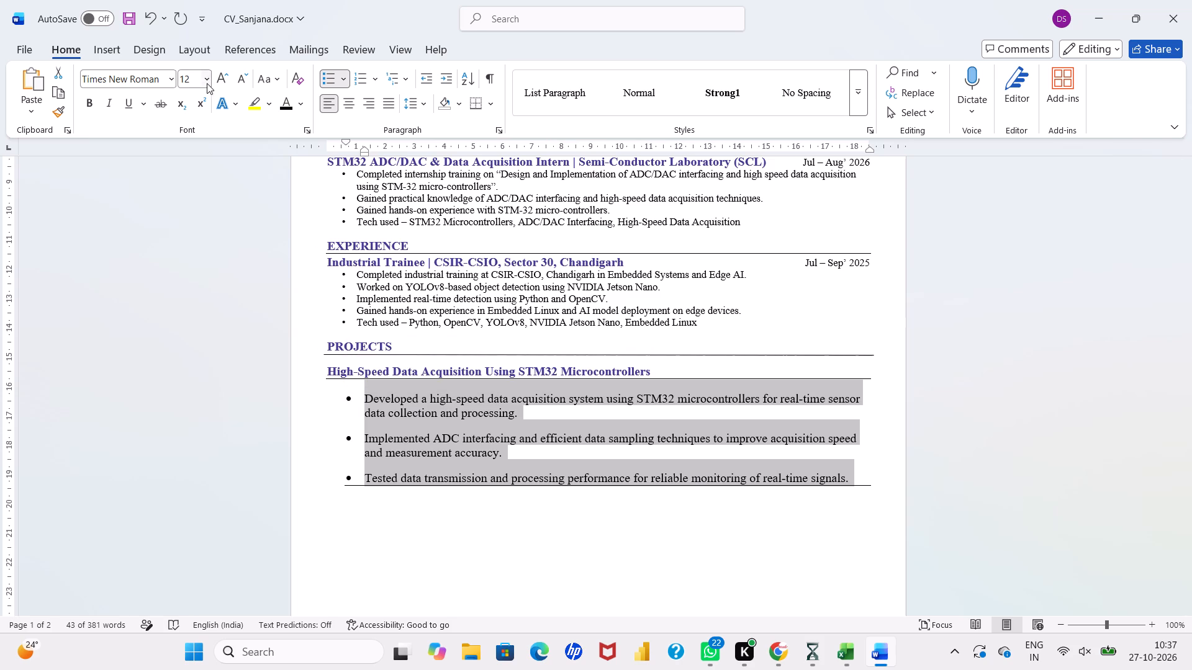
click(363, 193)
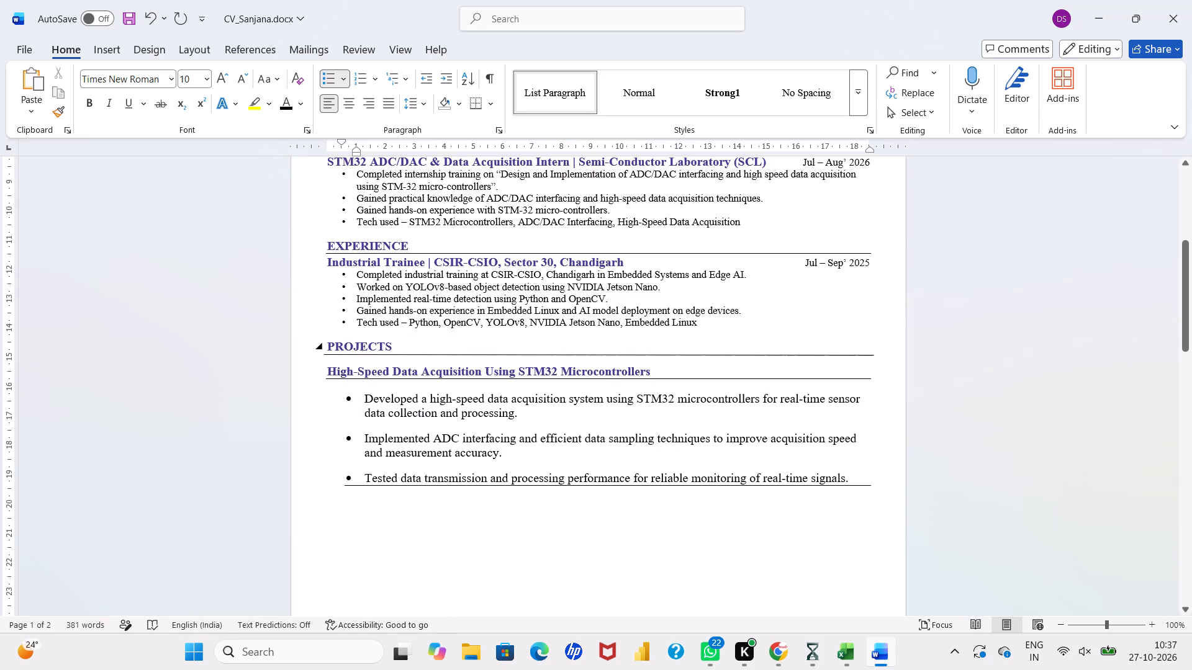
drag(365, 400, 538, 522)
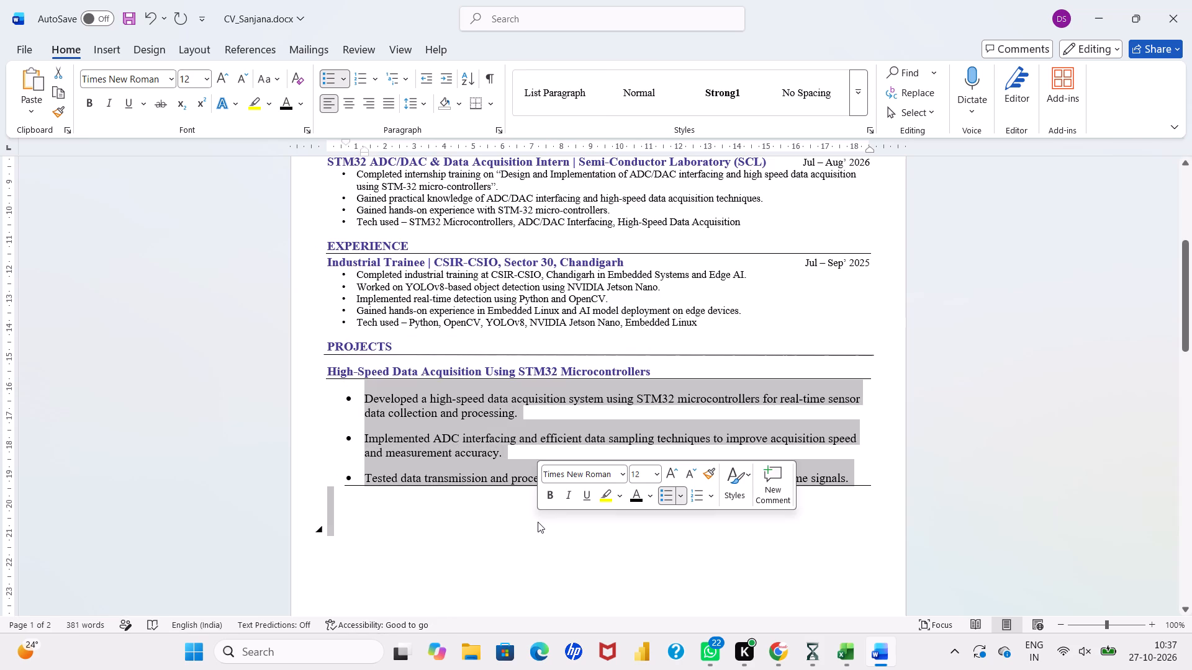
click(642, 475)
text(10)
key(Return)
click(454, 432)
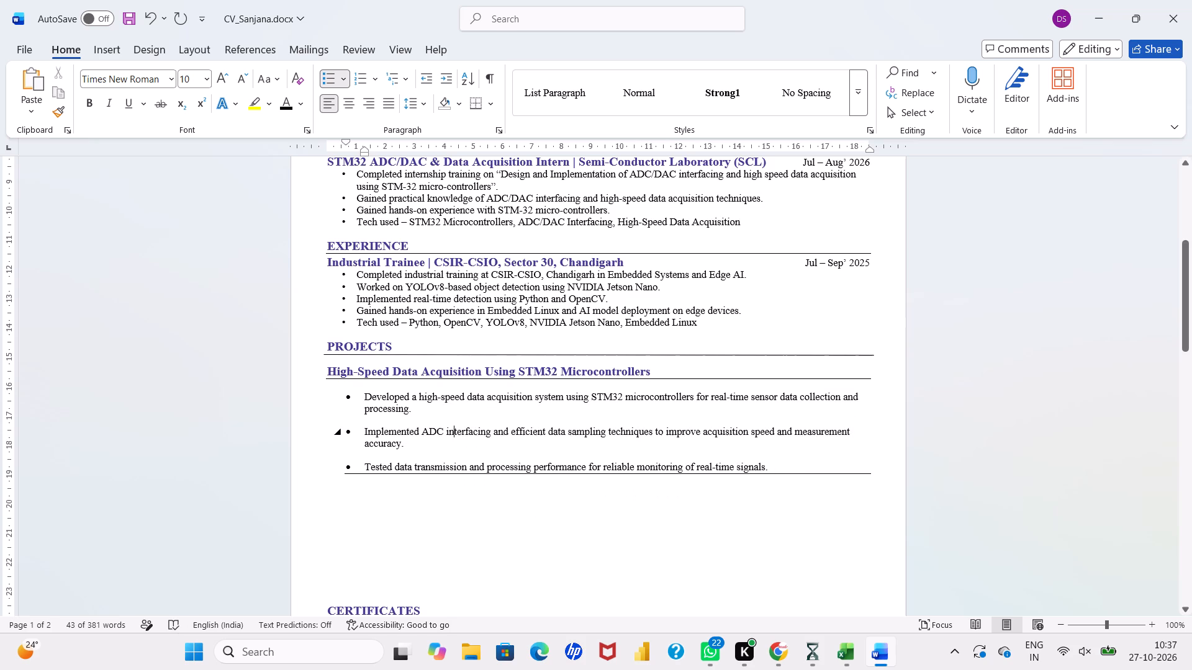
Move the border line beneath the last STM32 project bullet further down, away from the text.
drag(350, 473, 353, 498)
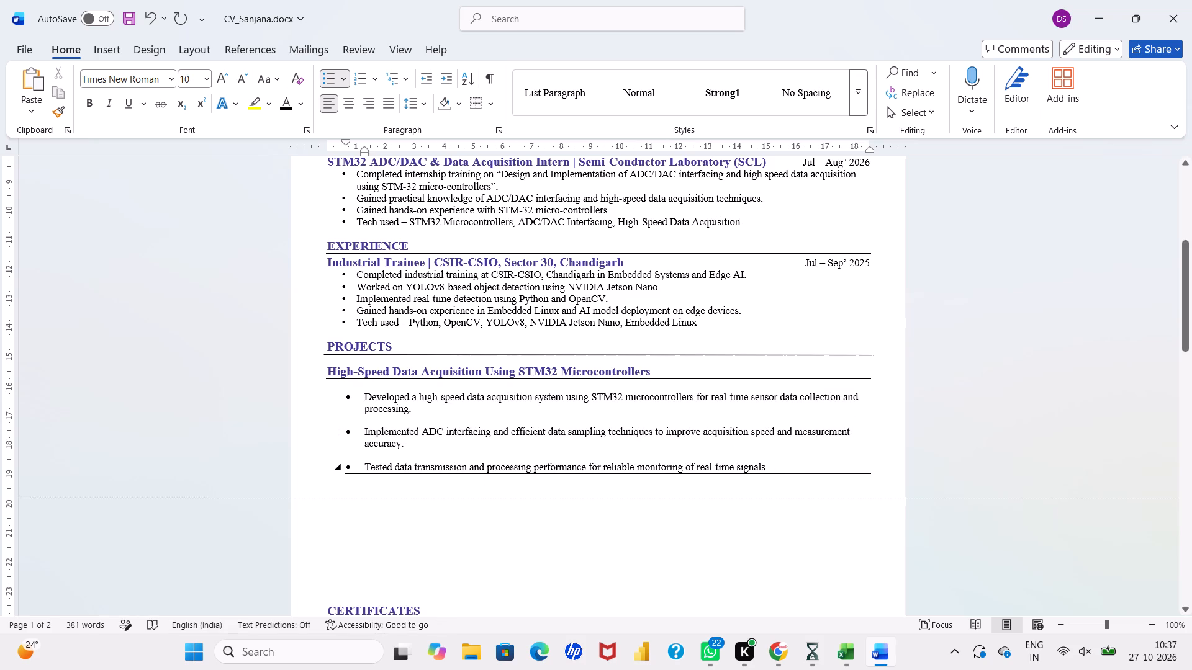
drag(353, 498, 353, 498)
click(354, 498)
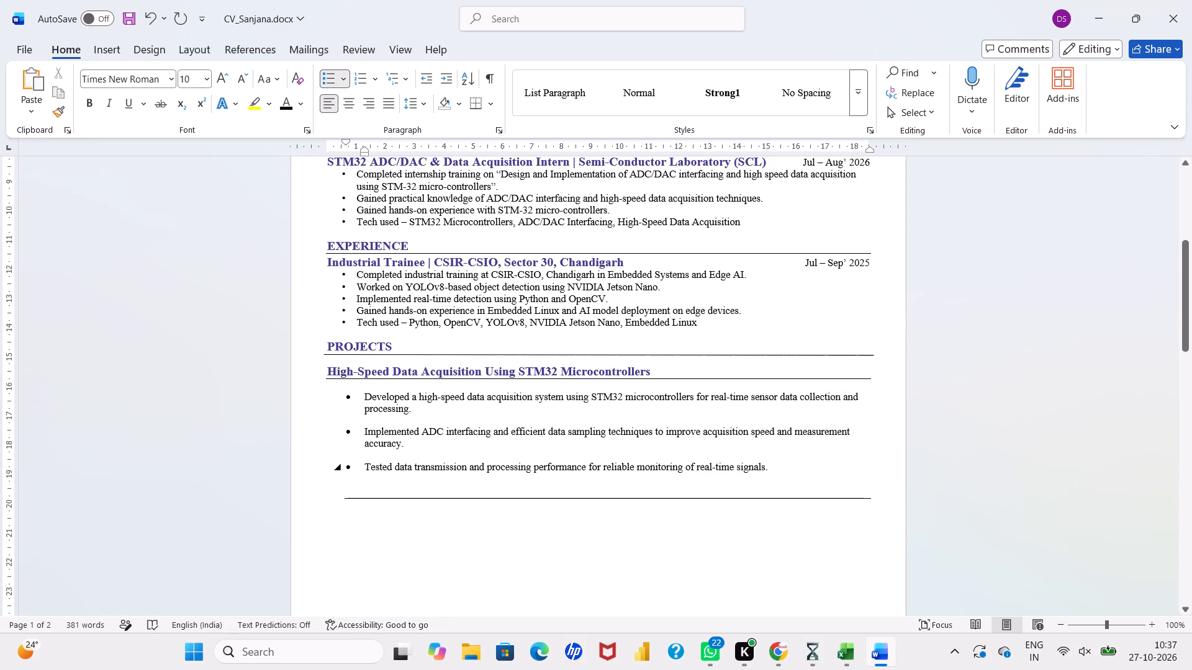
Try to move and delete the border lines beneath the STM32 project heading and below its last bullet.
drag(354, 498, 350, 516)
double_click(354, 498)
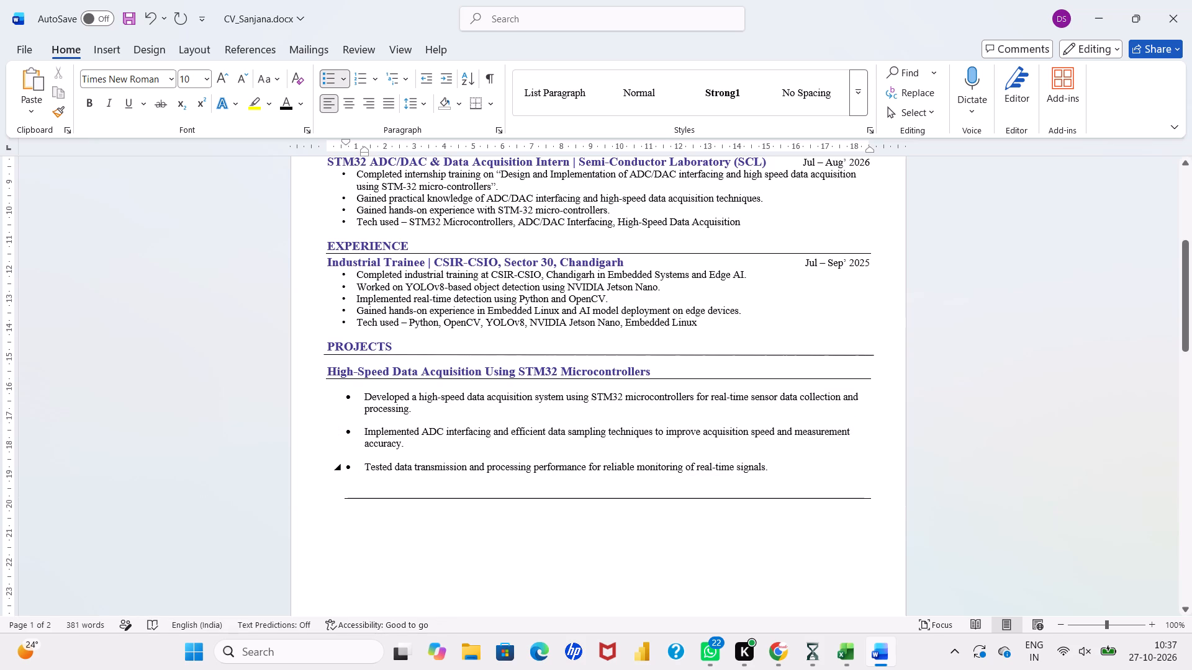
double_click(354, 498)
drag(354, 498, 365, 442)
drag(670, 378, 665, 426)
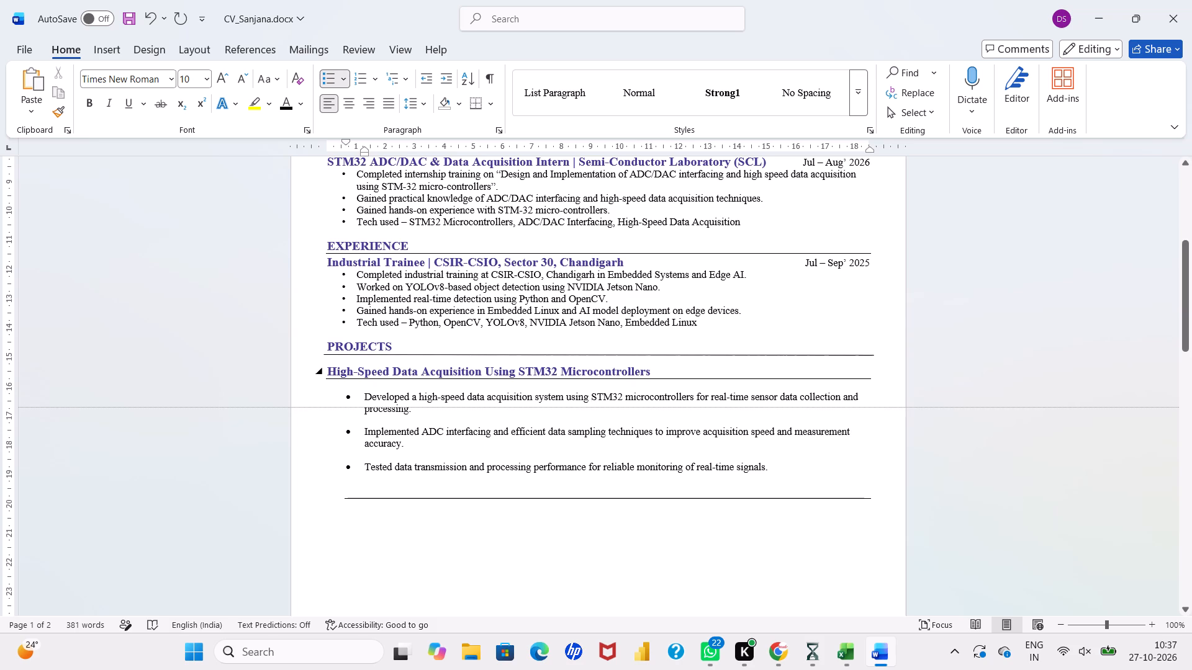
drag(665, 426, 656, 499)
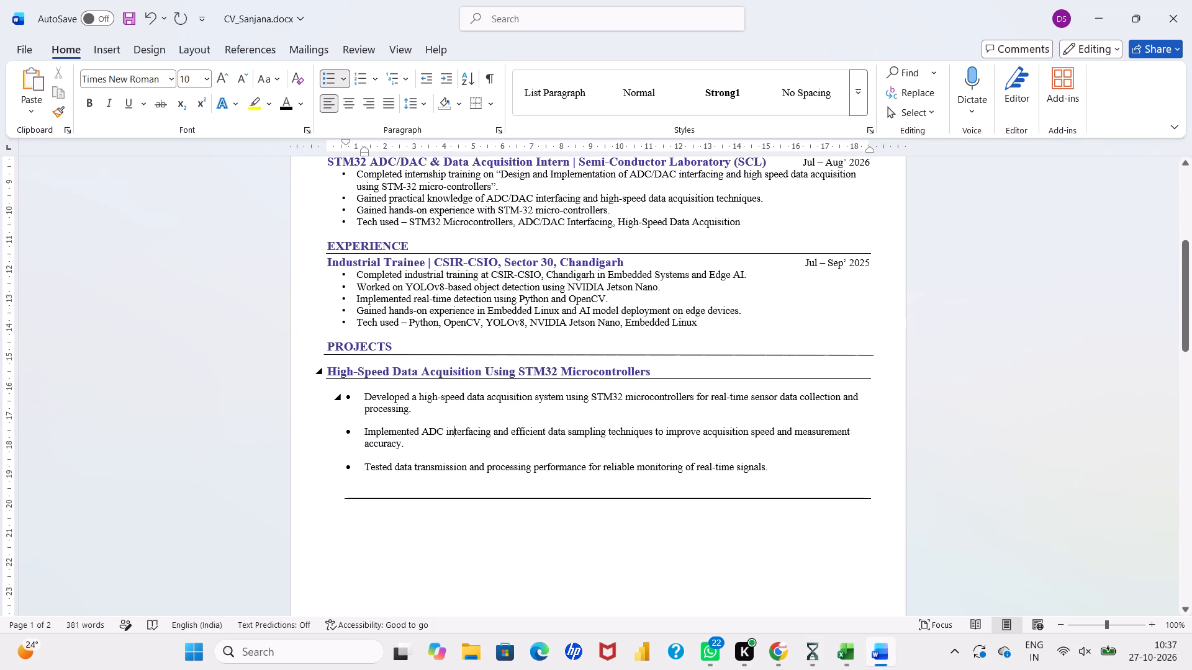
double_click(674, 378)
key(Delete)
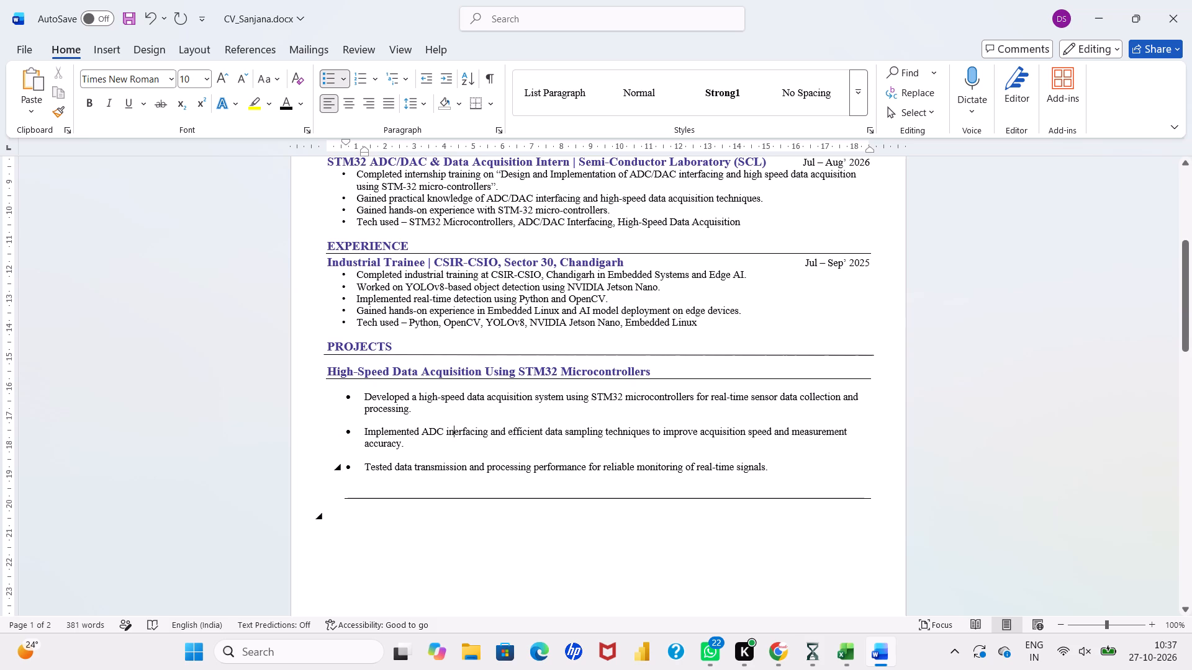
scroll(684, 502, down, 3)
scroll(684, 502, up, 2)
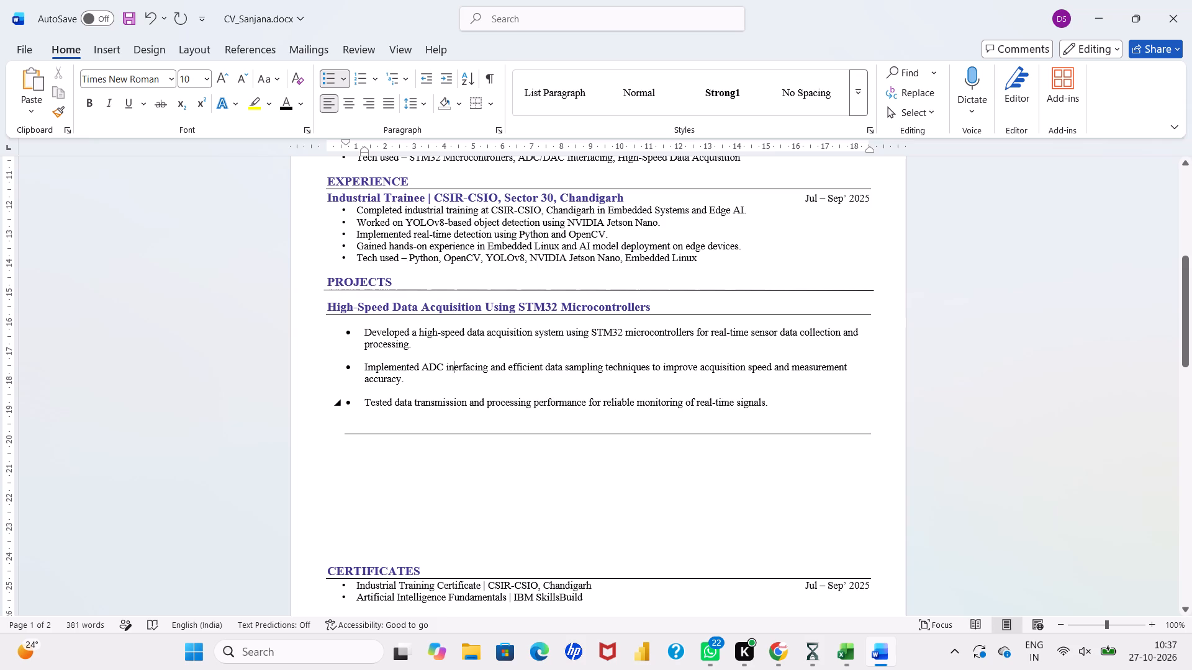
Remove the paragraph spacing before the three STM32 project bullets so they sit close together beneath the heading.
drag(767, 404, 361, 338)
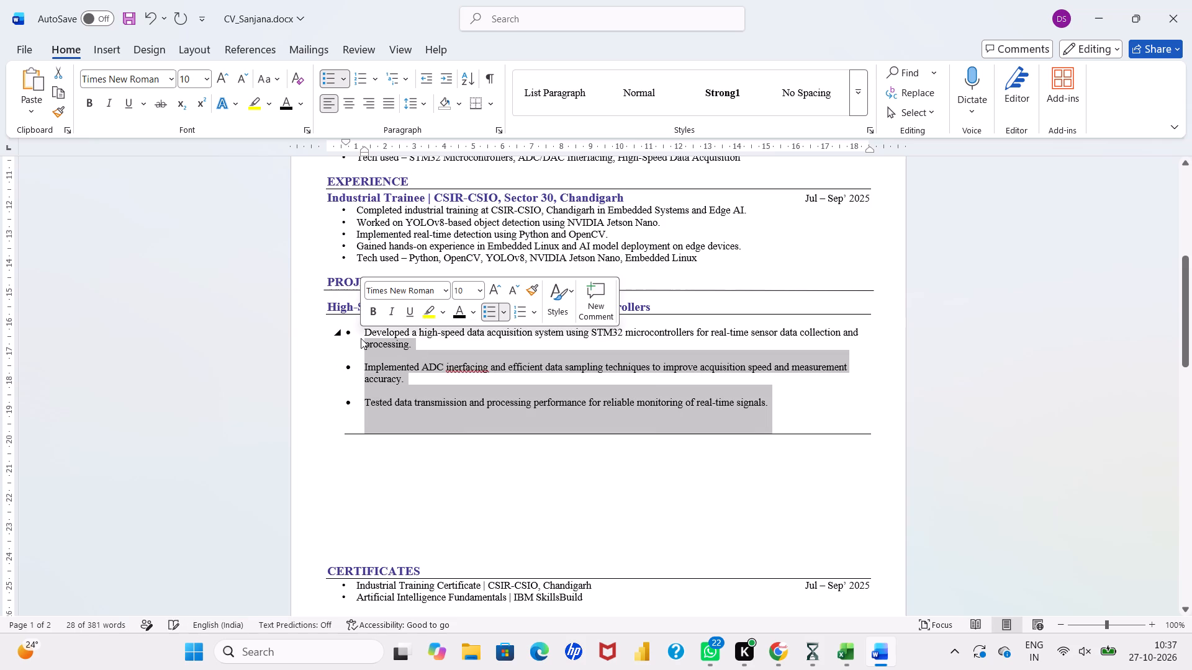
click(508, 311)
click(427, 106)
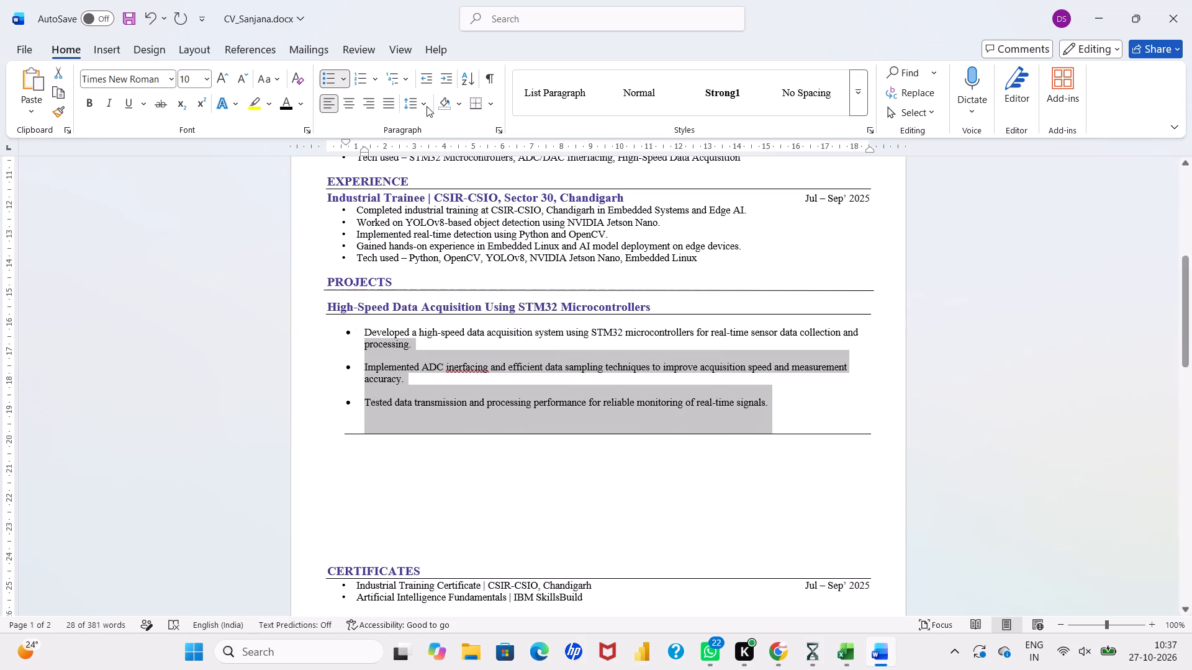
click(444, 279)
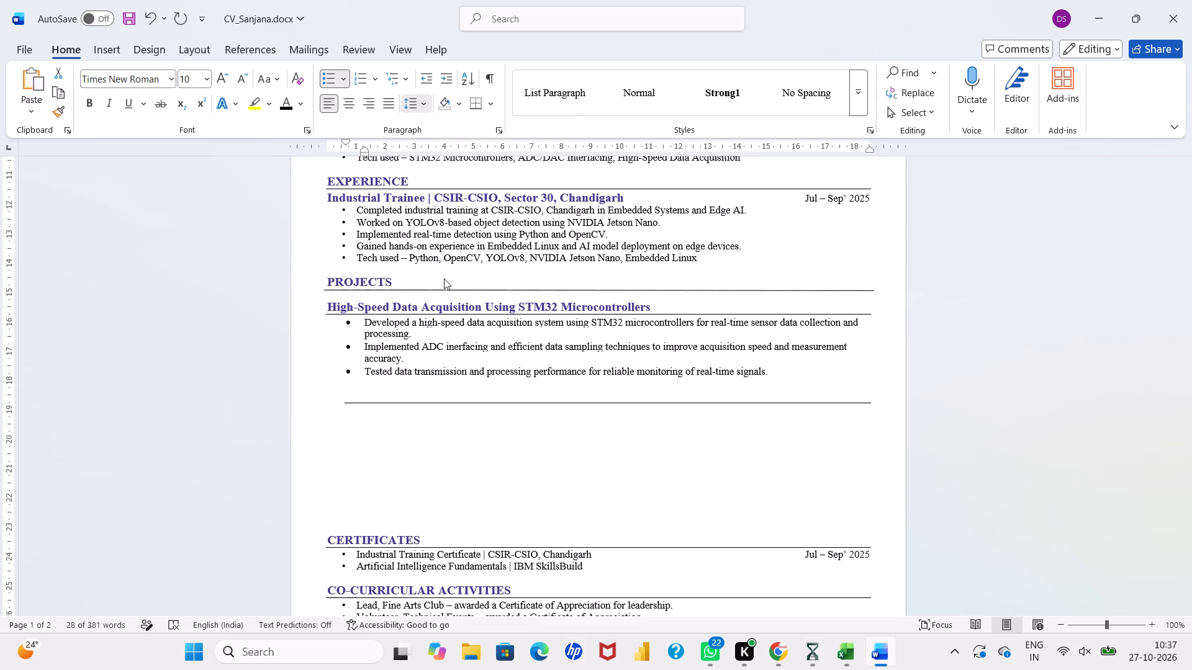
click(474, 405)
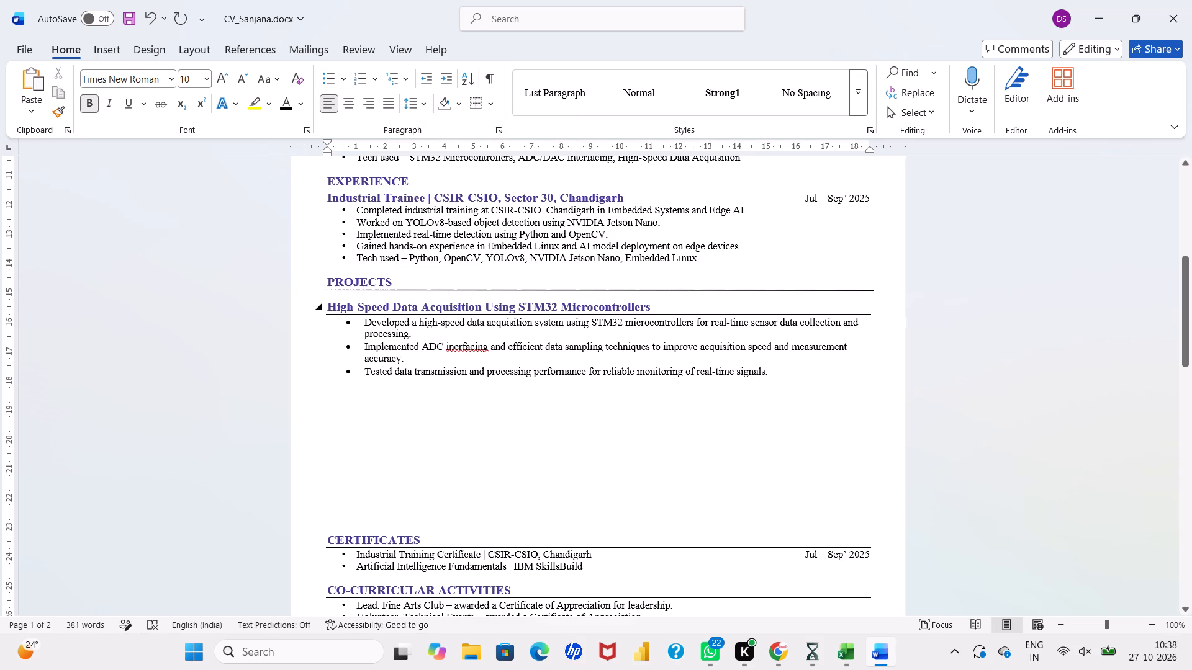
Try adjusting the indent of the three STM32 project bullets and switch them to the smaller round document bullet.
drag(345, 323, 351, 364)
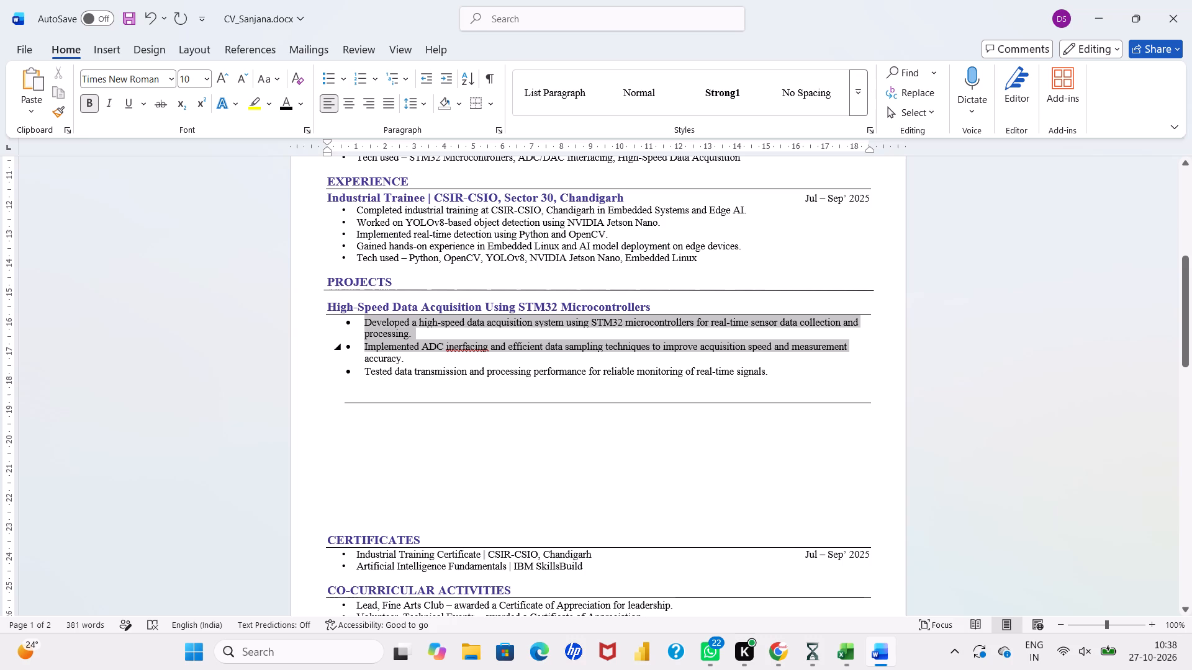
drag(351, 364, 431, 391)
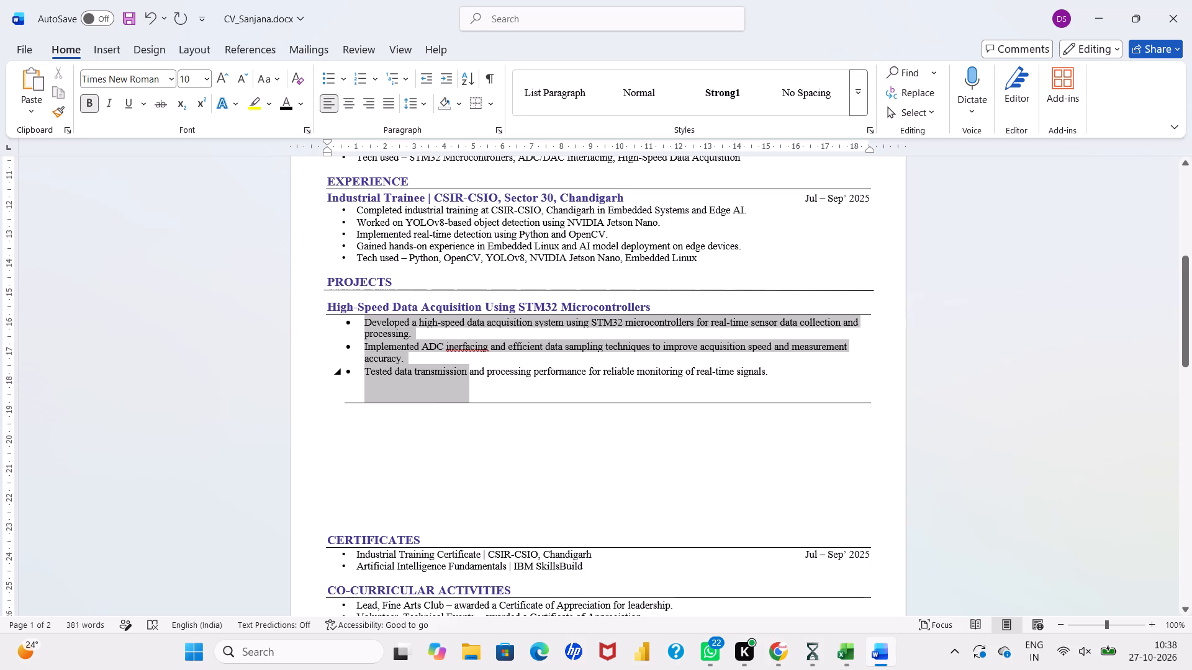
drag(431, 391, 439, 400)
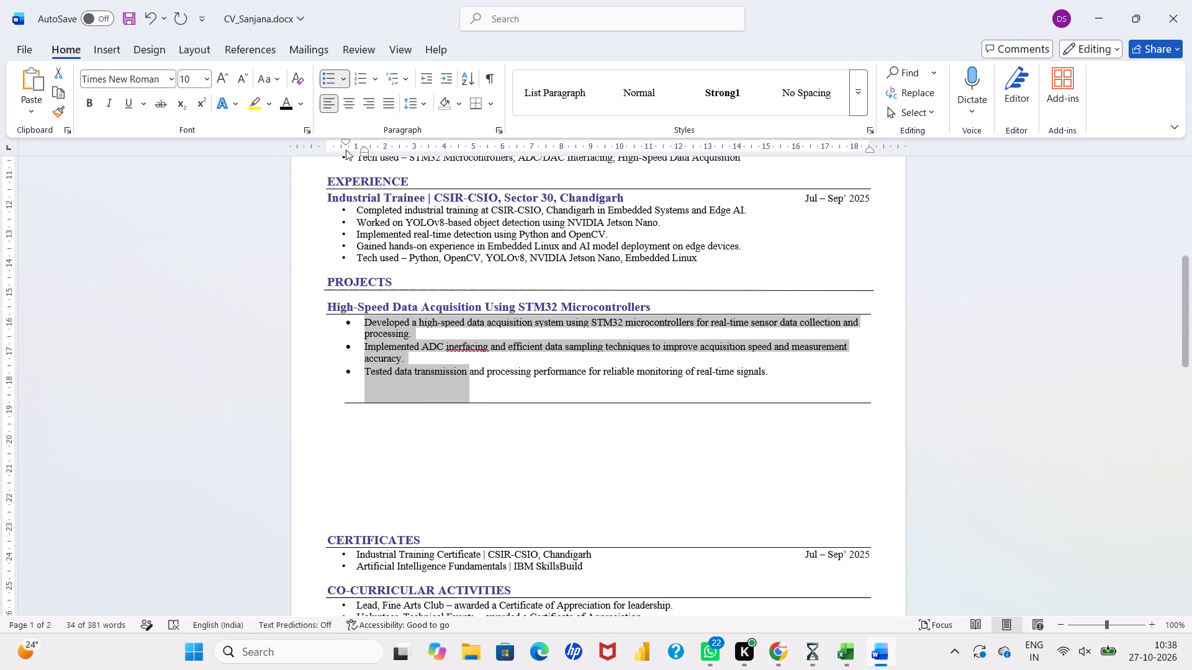
drag(345, 145, 336, 146)
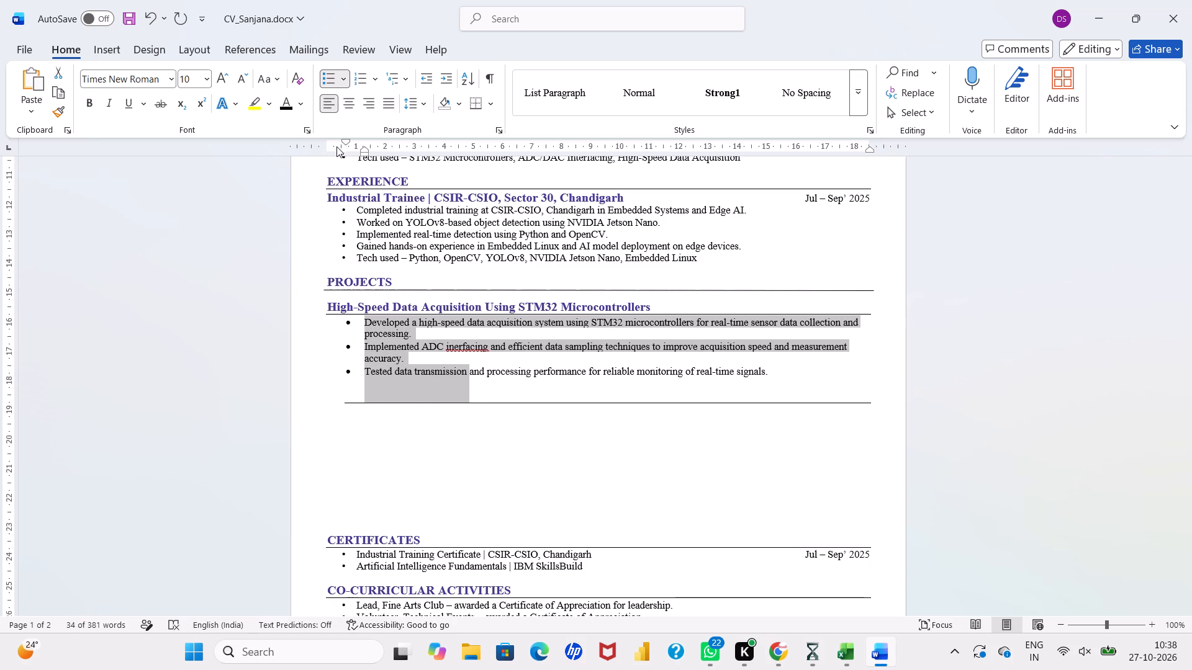
click(345, 144)
click(364, 151)
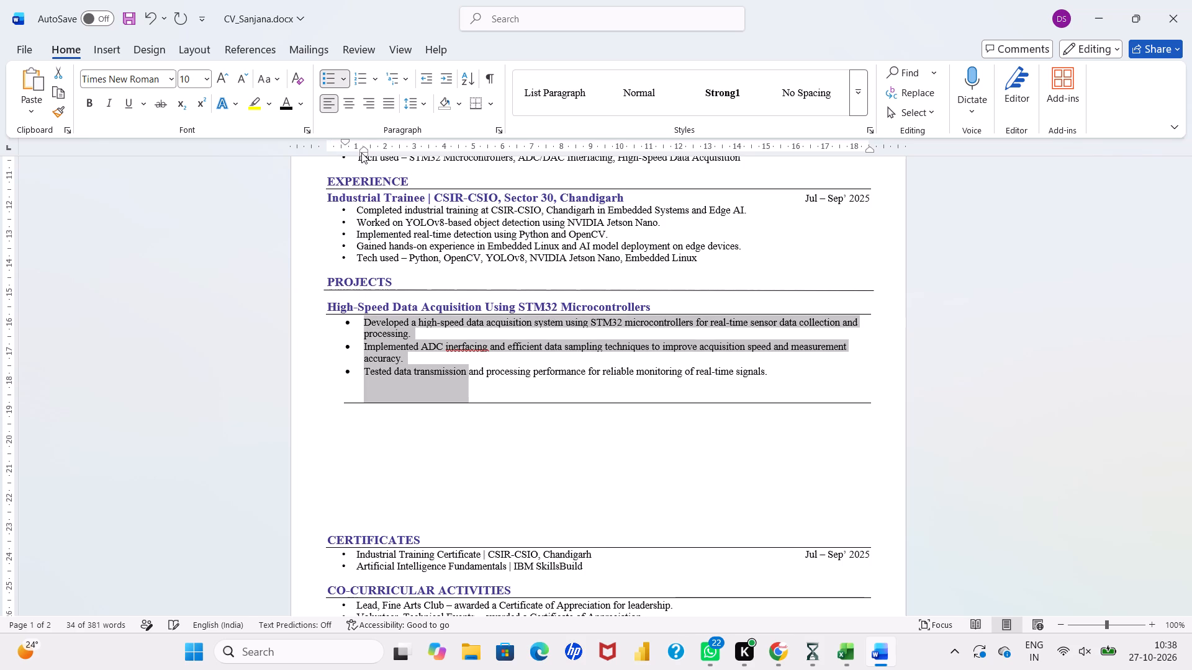
click(348, 84)
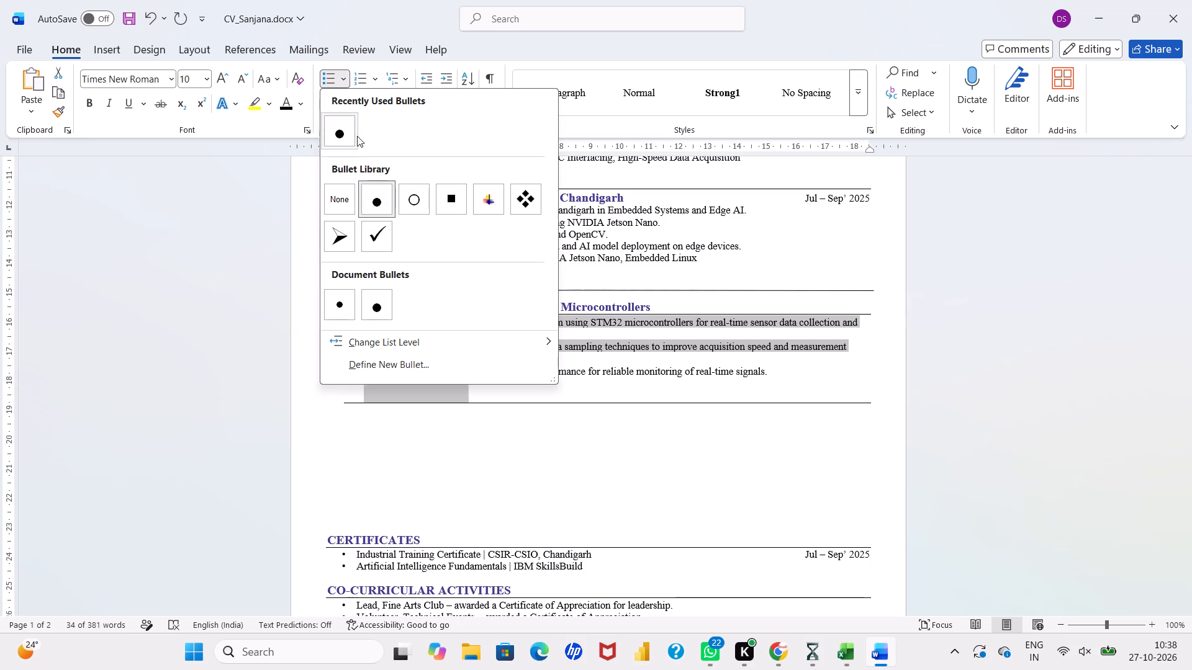
click(332, 297)
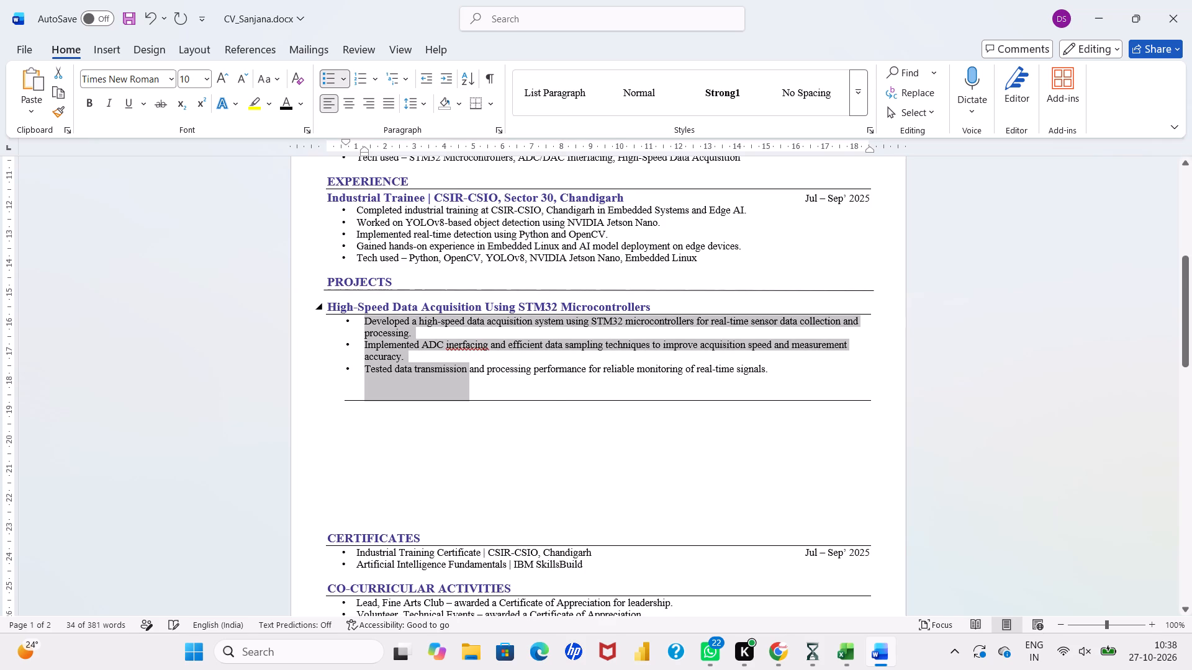
click(426, 387)
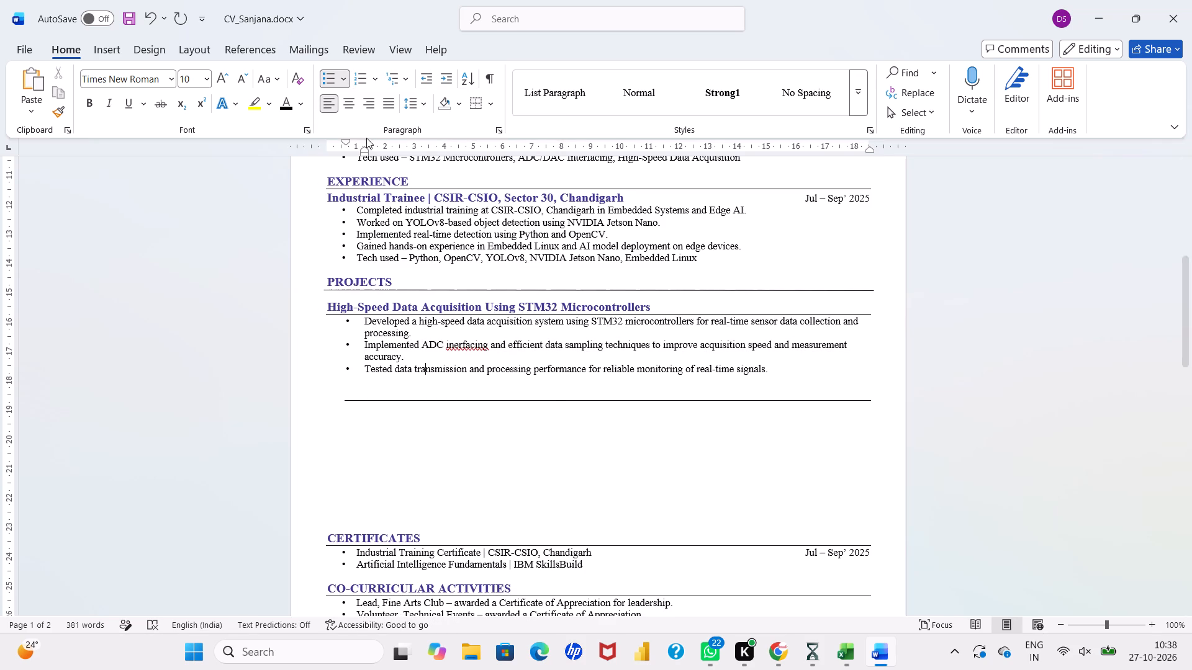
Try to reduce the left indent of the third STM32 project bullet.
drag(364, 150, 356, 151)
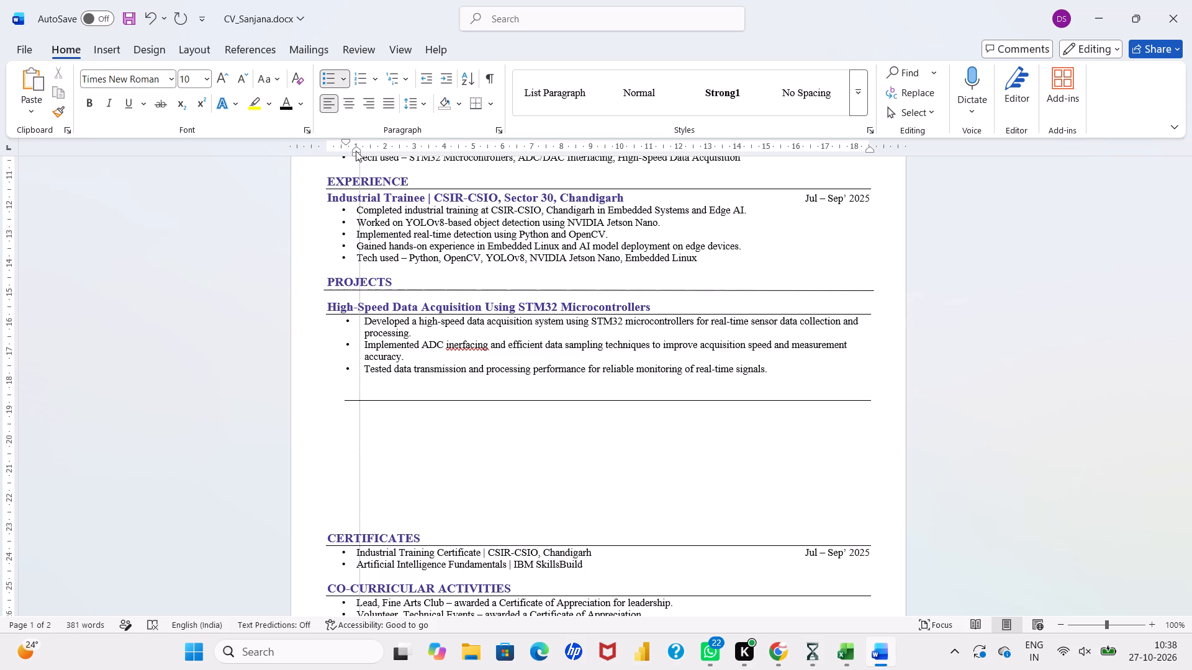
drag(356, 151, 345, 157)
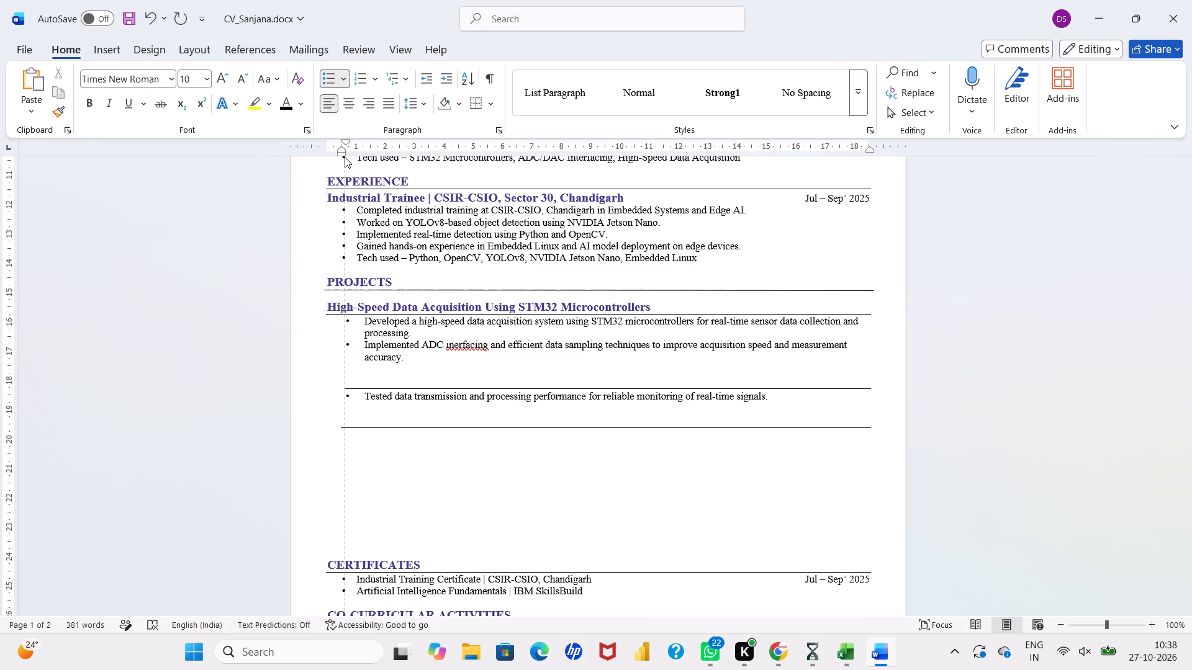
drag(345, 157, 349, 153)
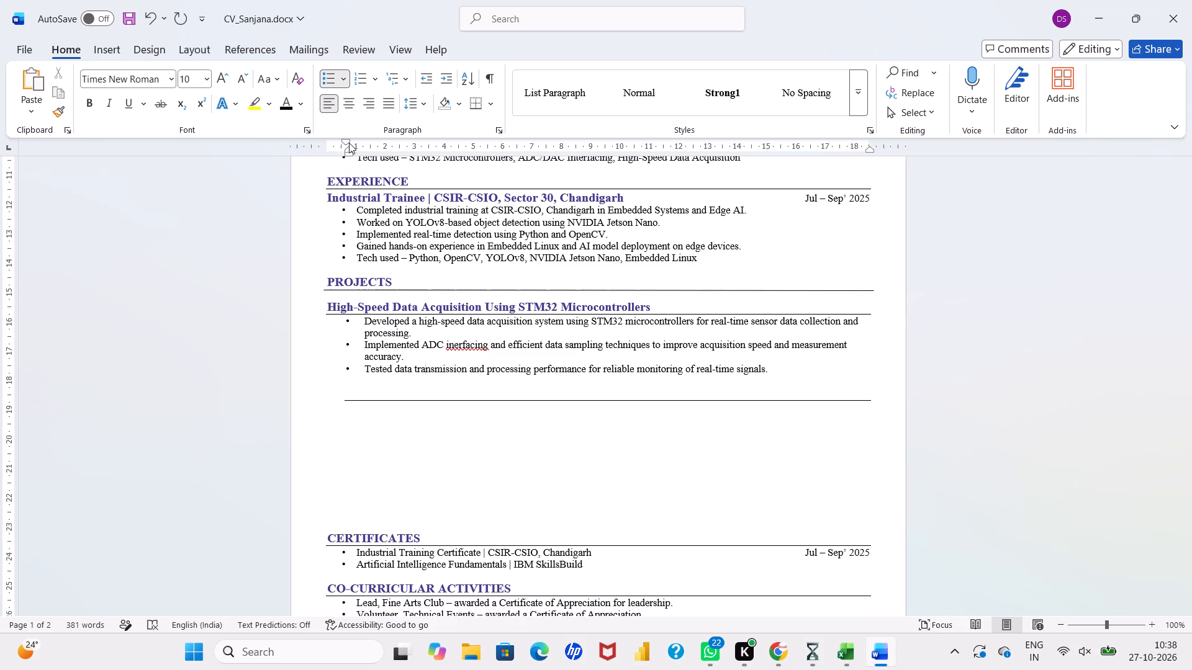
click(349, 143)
Correct the misspelled "inerfacing" in the second STM32 project bullet to "interfacing".
click(458, 345)
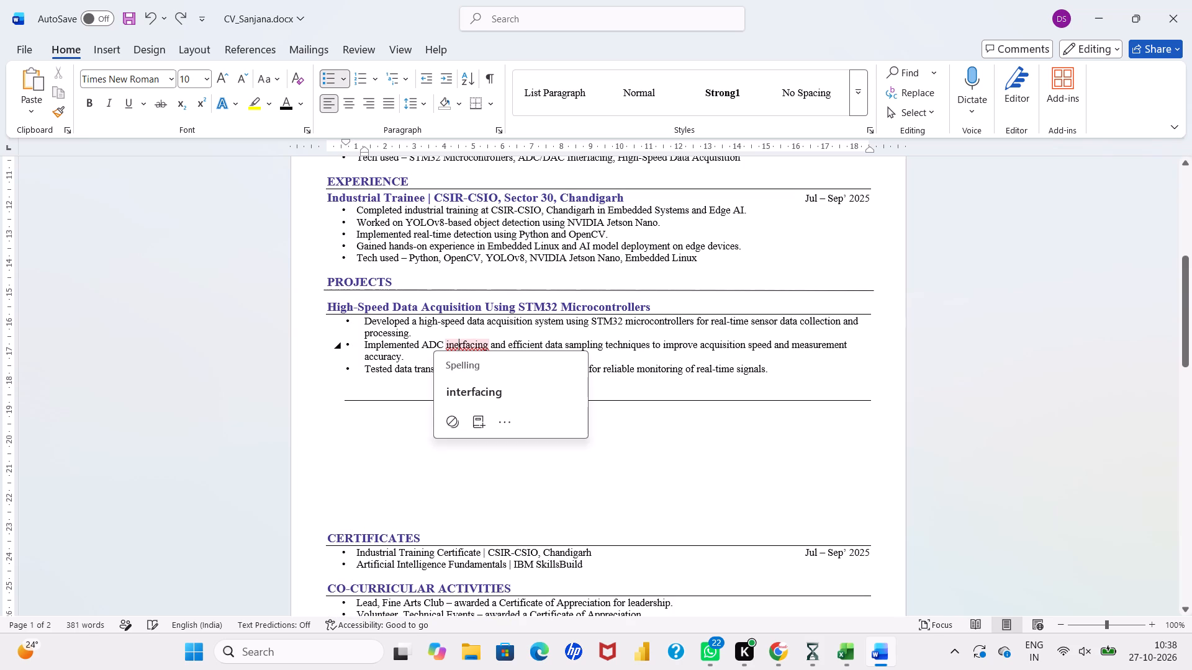
click(473, 389)
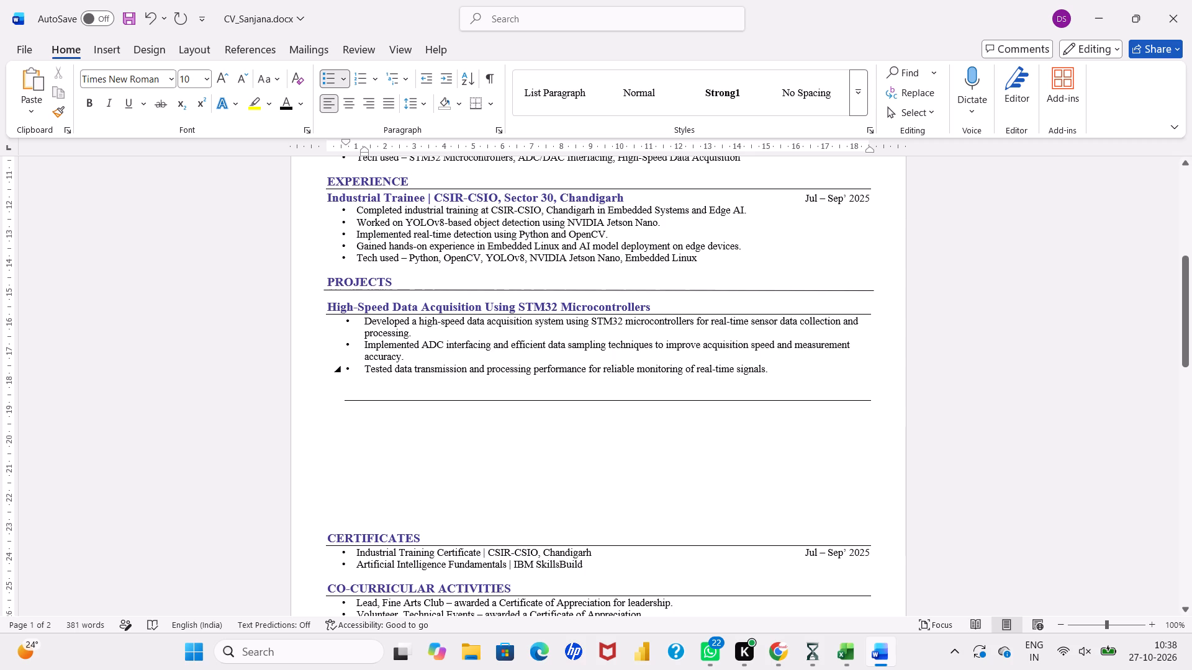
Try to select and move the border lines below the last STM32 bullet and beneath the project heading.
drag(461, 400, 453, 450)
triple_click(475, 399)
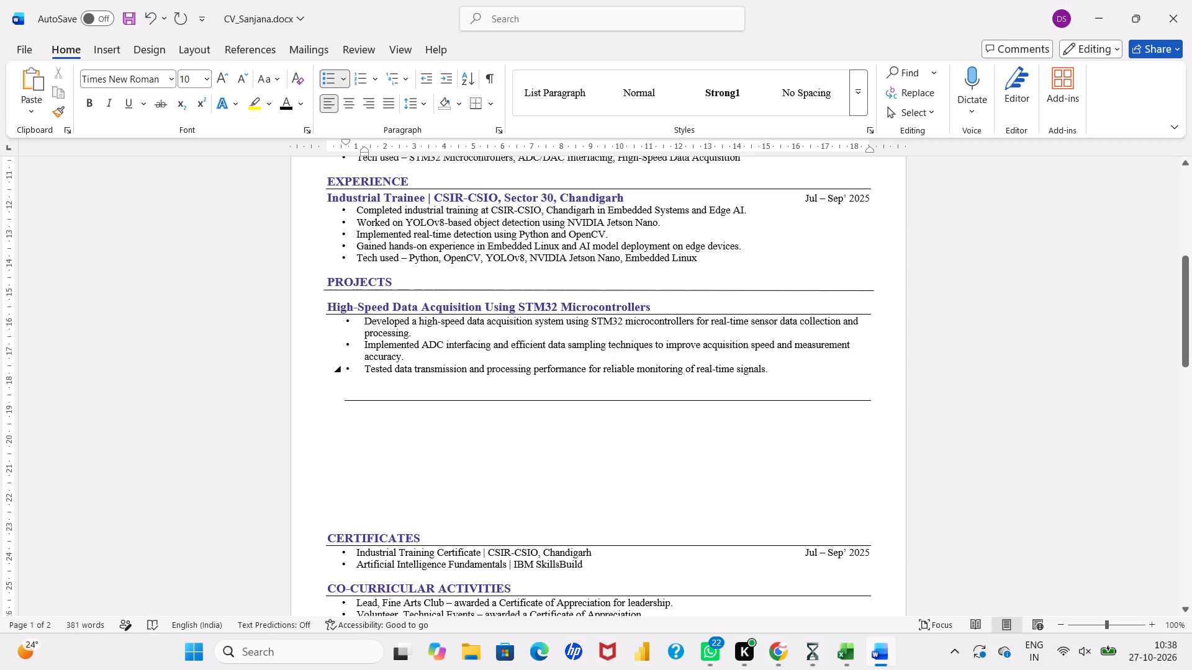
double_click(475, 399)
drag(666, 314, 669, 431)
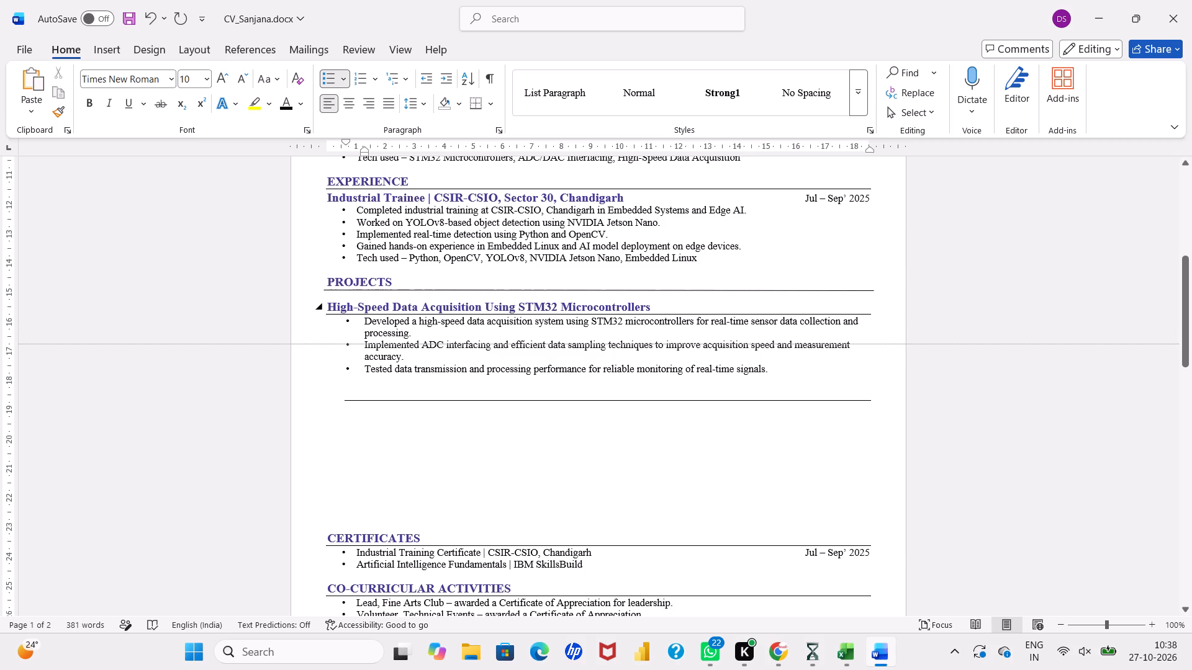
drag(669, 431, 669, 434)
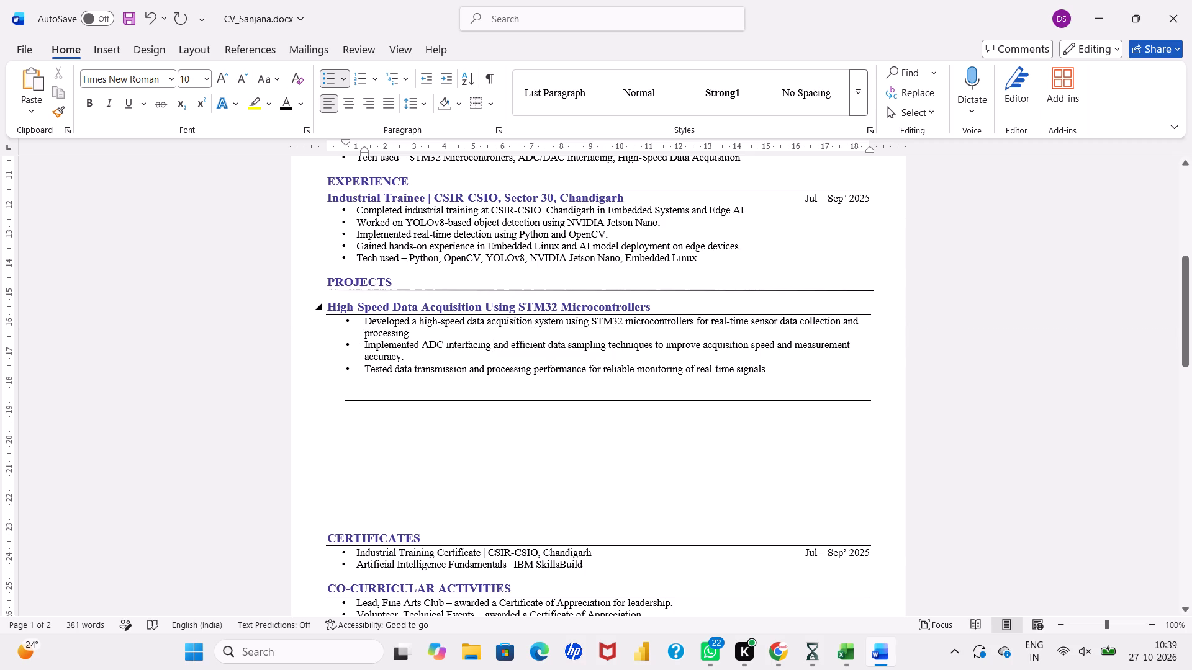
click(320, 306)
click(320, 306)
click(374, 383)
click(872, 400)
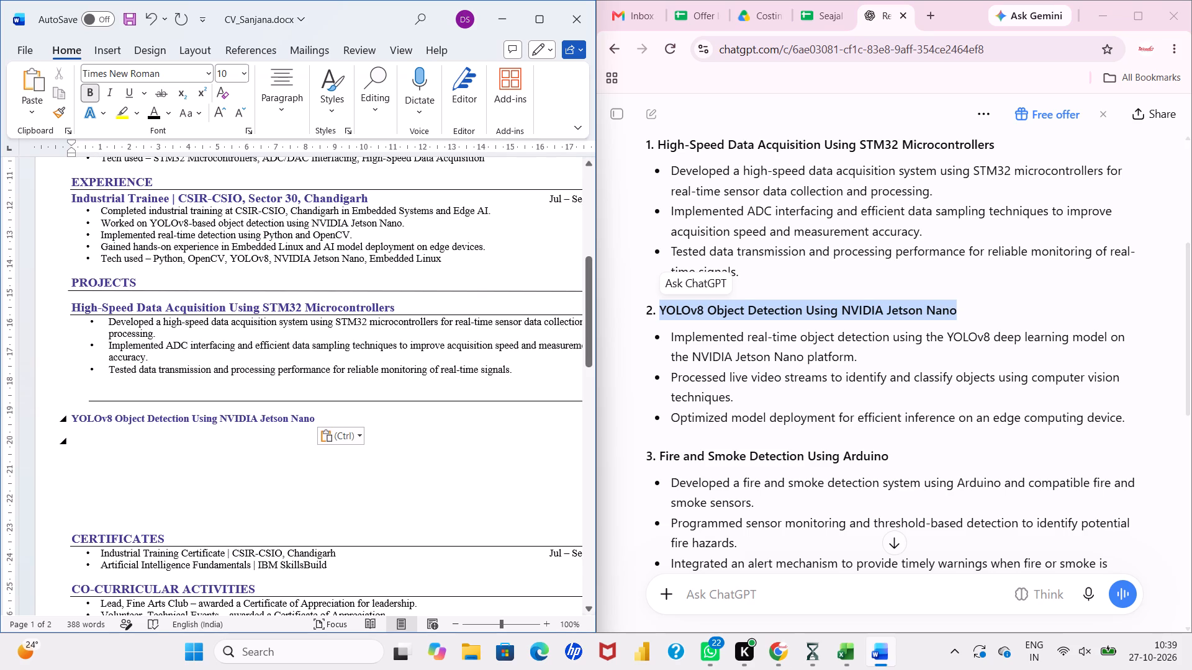
Match the YOLOv8 project heading to the STM32 project heading by setting its font size to 12.
drag(318, 418, 68, 418)
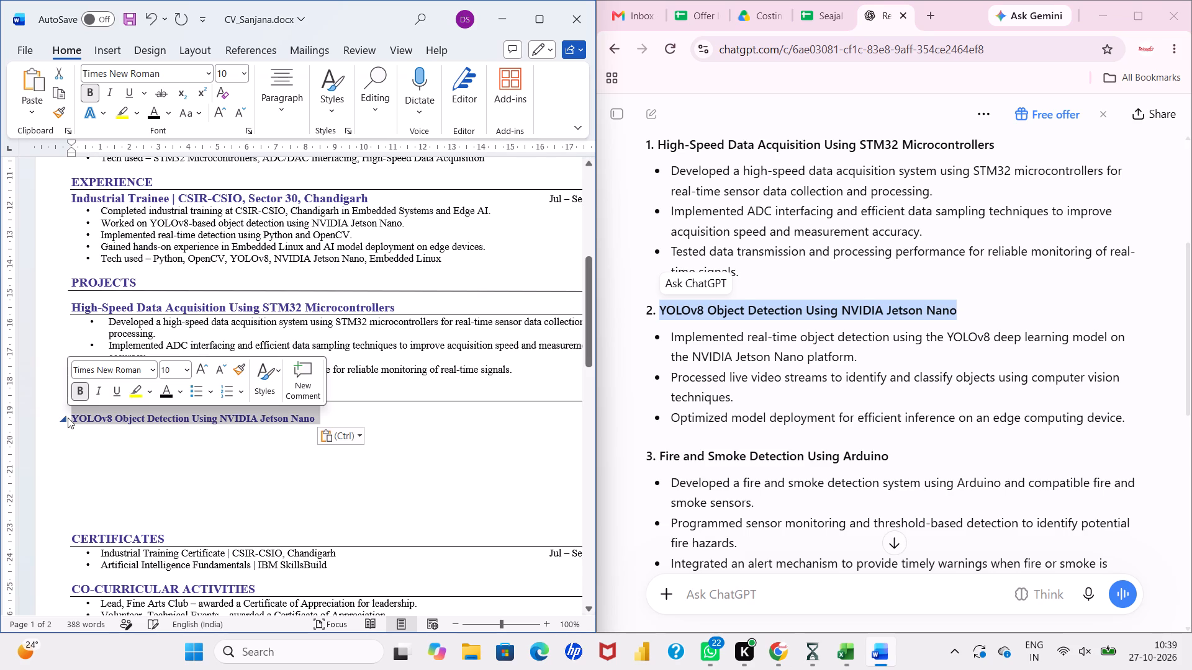
click(245, 306)
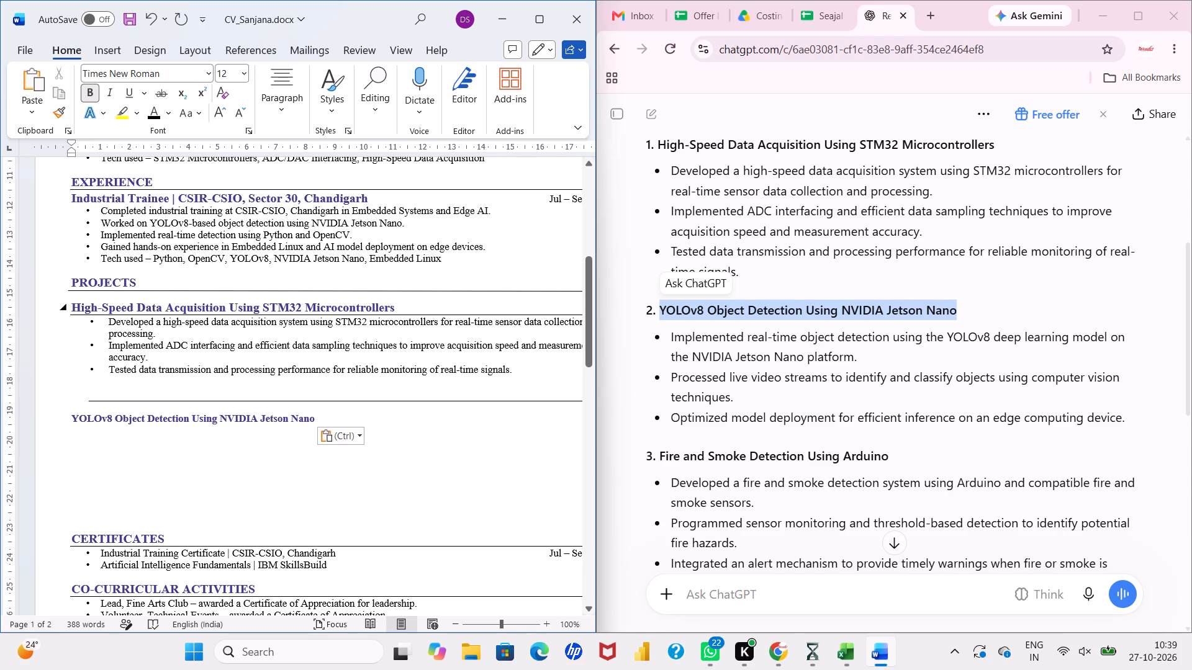
drag(314, 421, 79, 422)
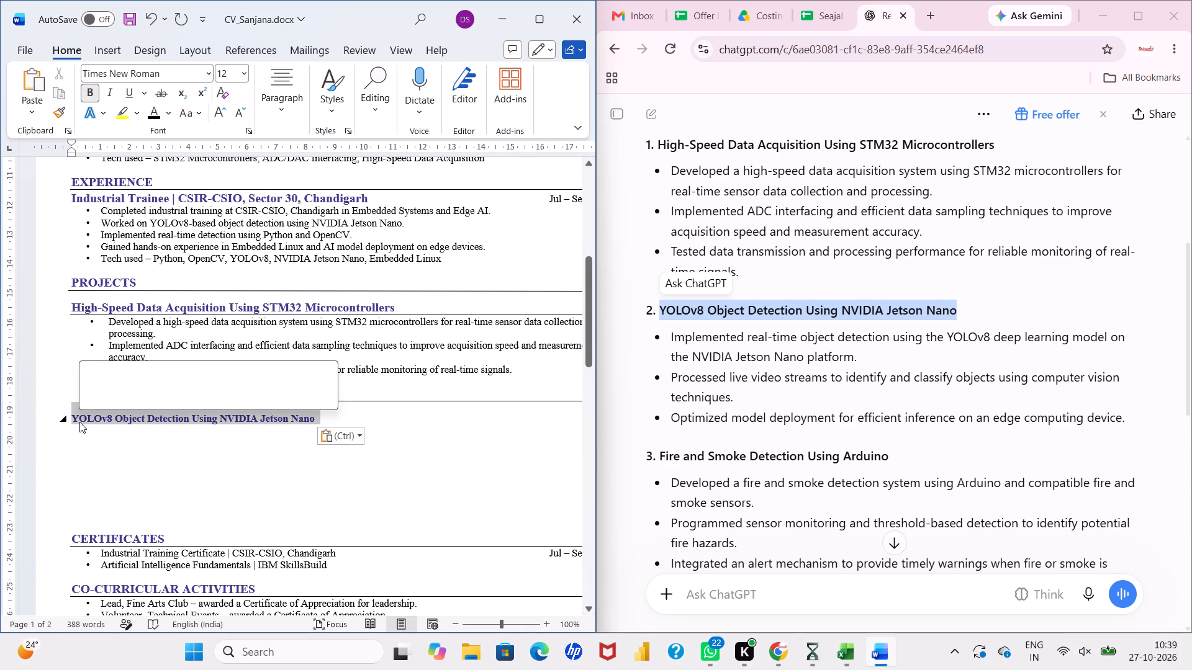
click(183, 373)
text(12)
key(Return)
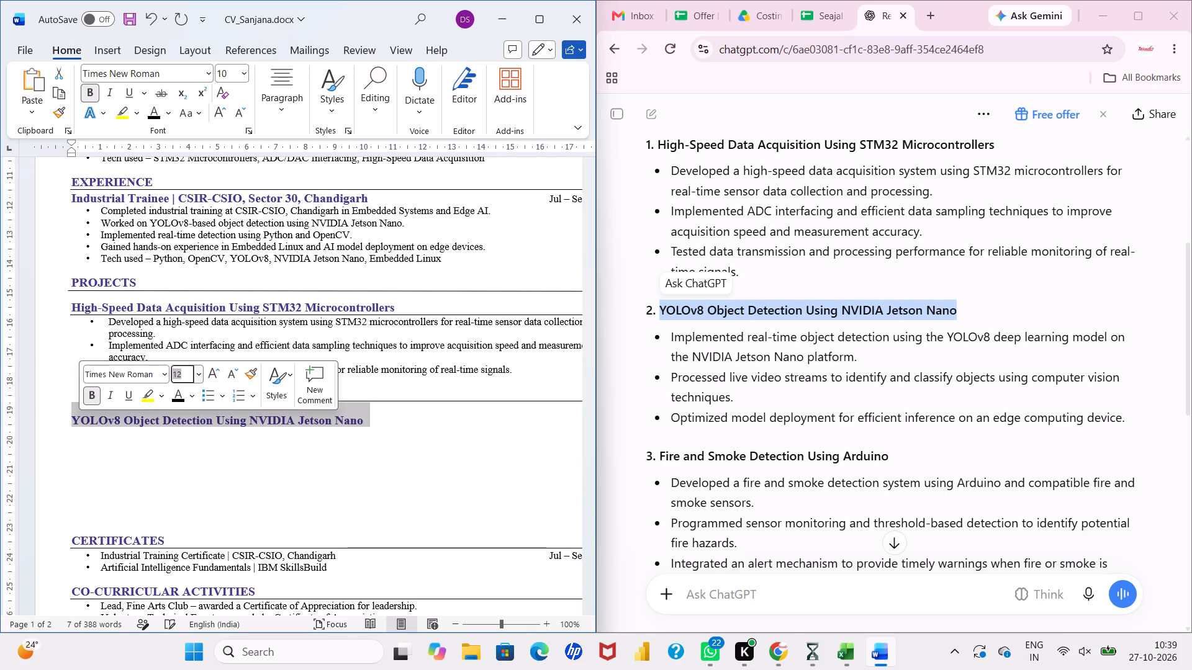
Start a list with the smaller round bullet under the YOLOv8 heading and paste ChatGPT's first bullet, "Implemented real-time object detection…".
click(373, 423)
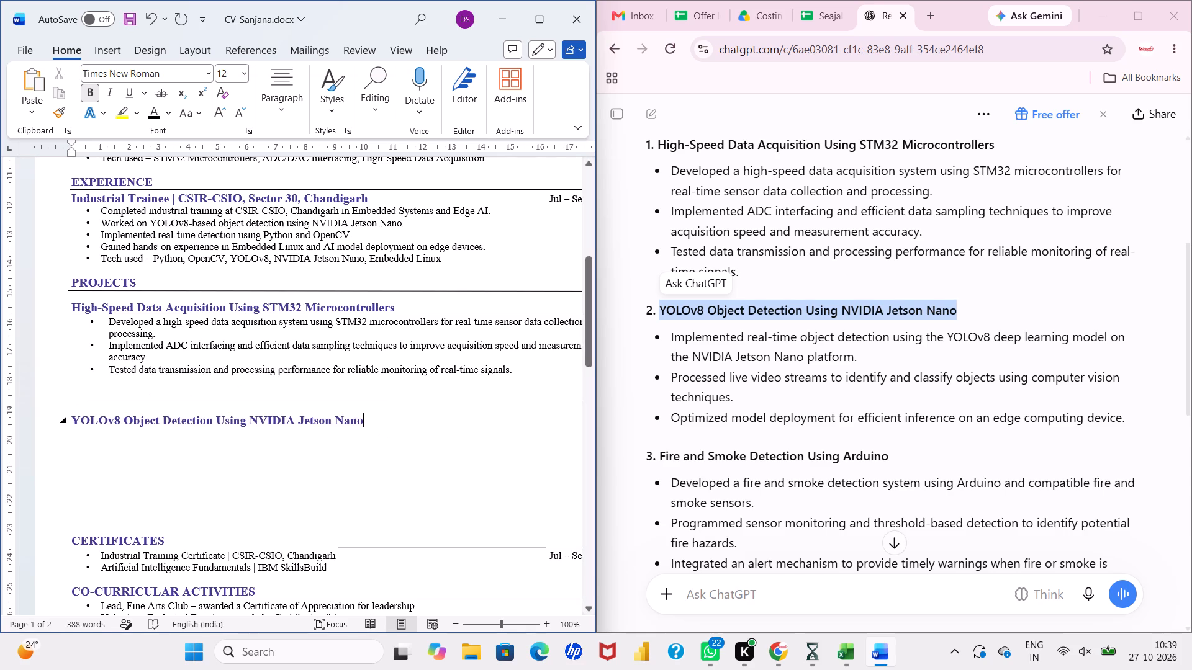
key(Return)
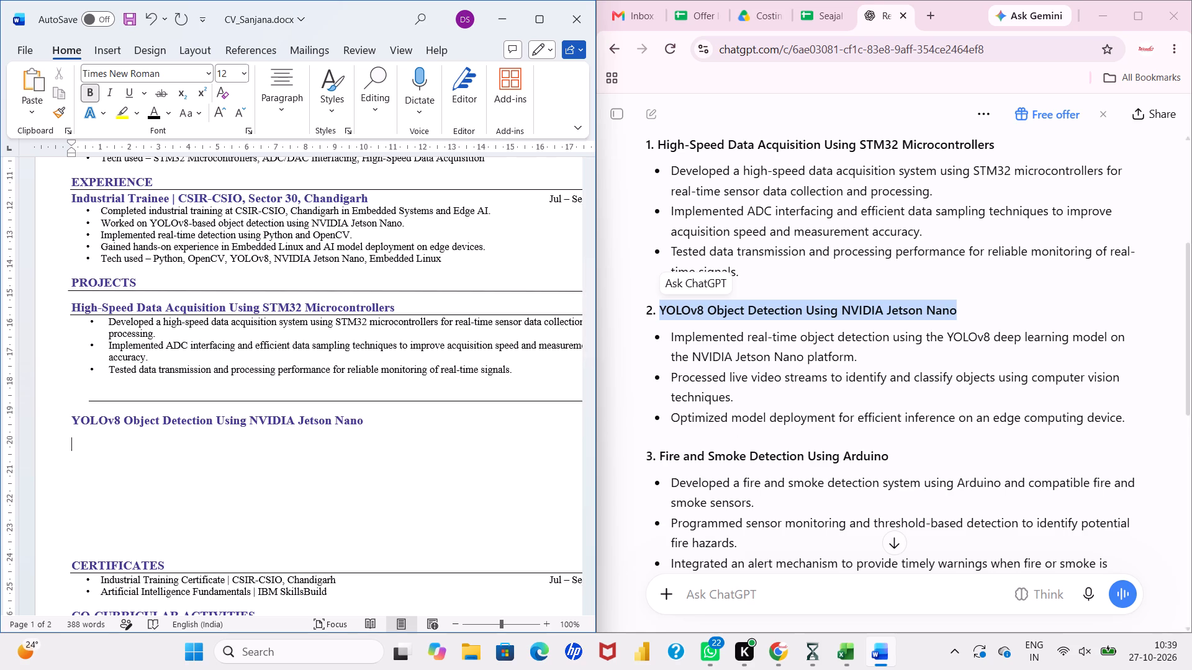
drag(671, 337, 866, 357)
key(ctrl+c)
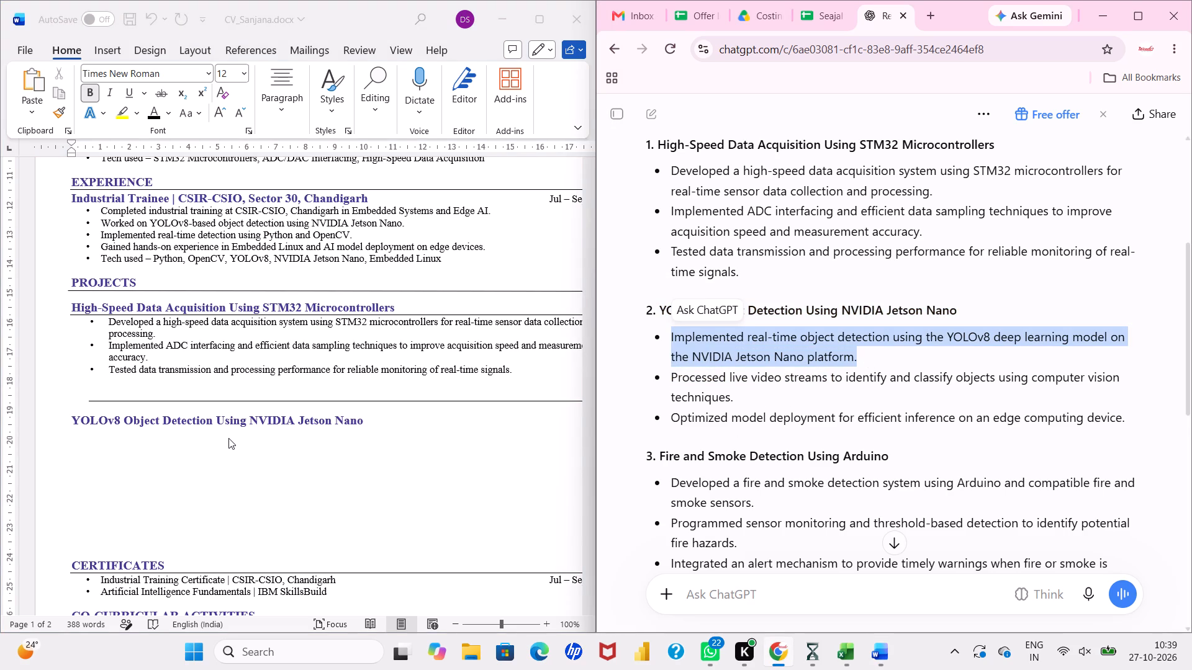
click(228, 438)
drag(278, 102, 294, 130)
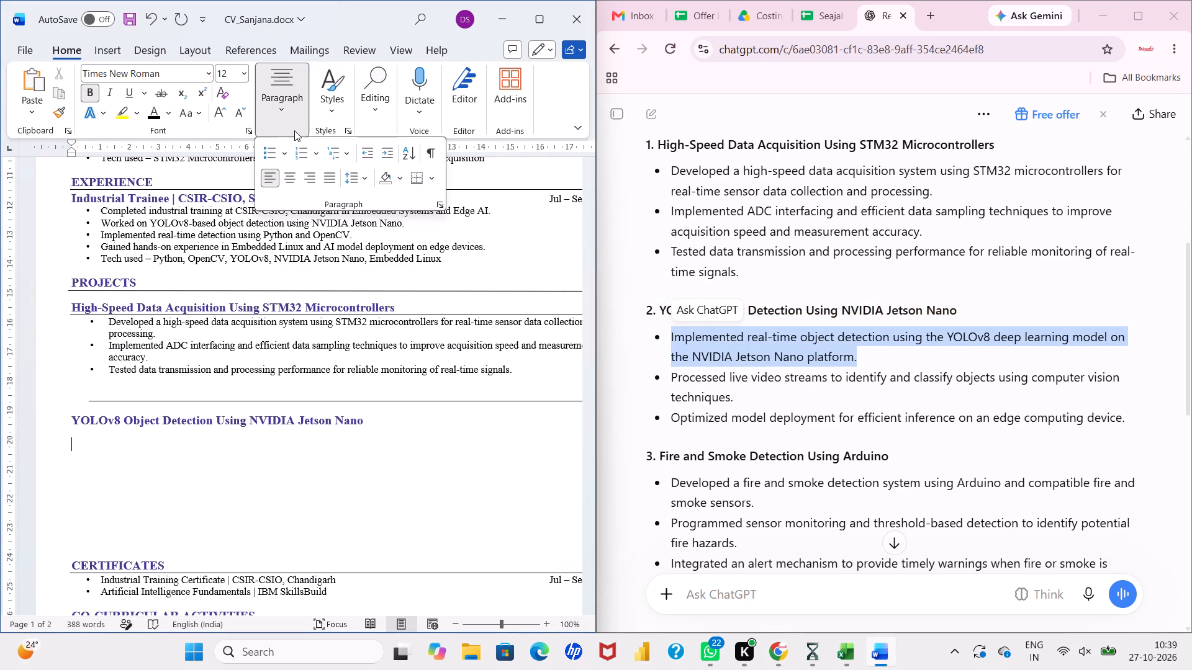
drag(294, 130, 280, 152)
click(280, 152)
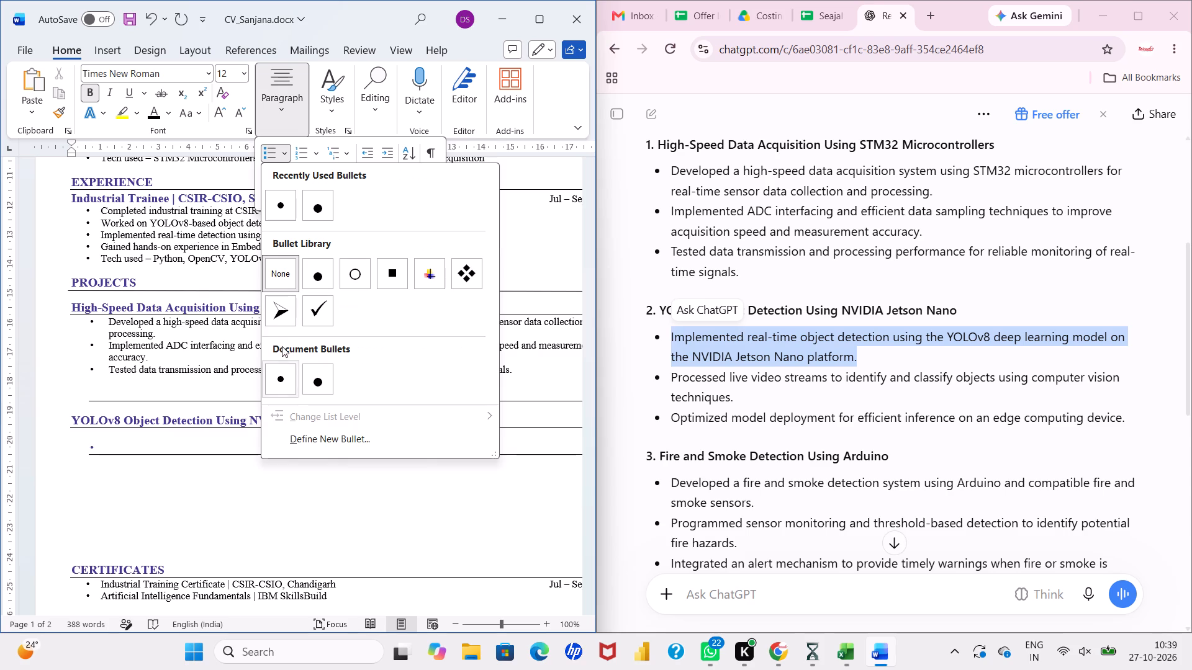
click(279, 220)
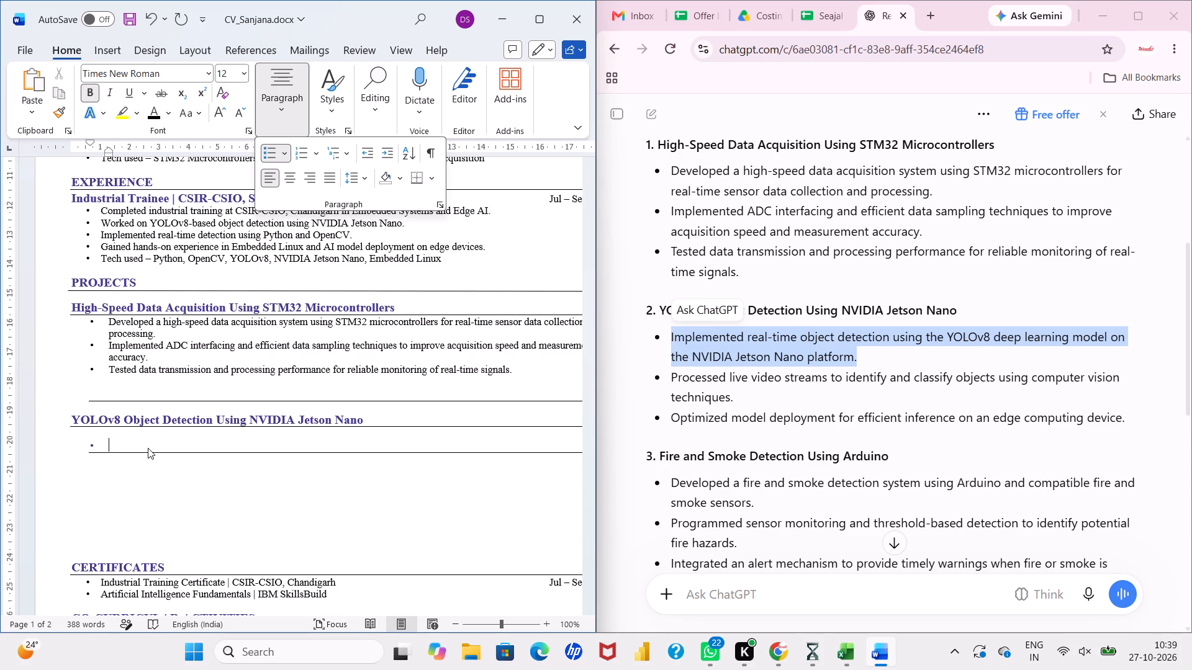
key(ctrl+v)
click(139, 442)
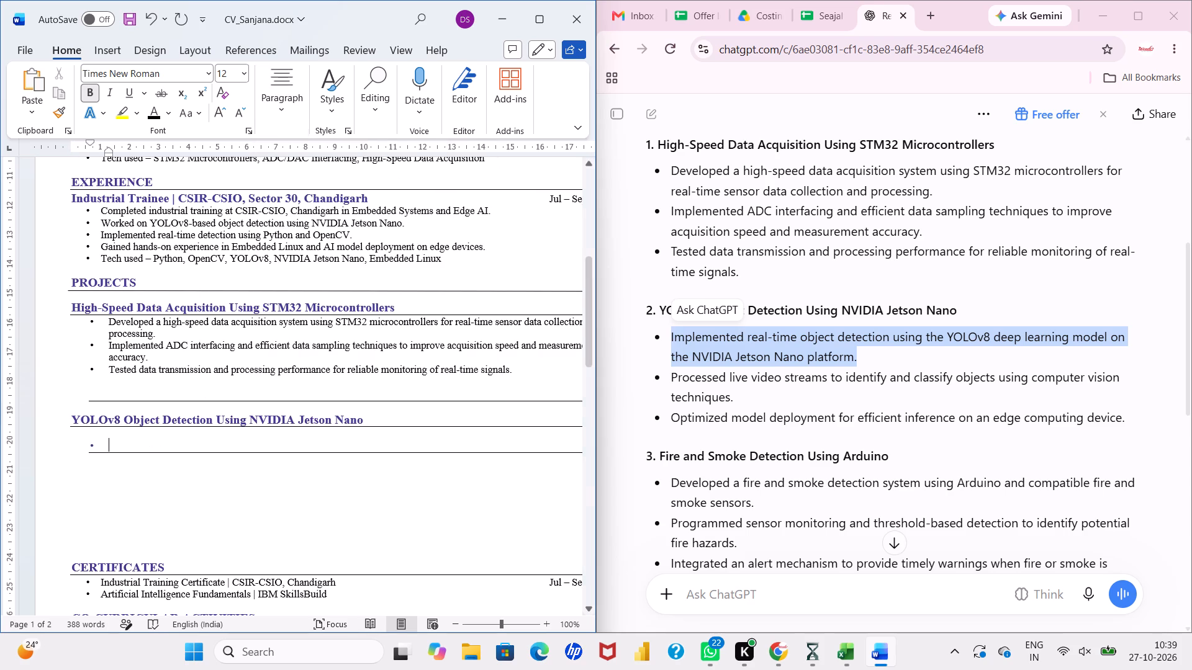
key(ctrl+v)
key(Return)
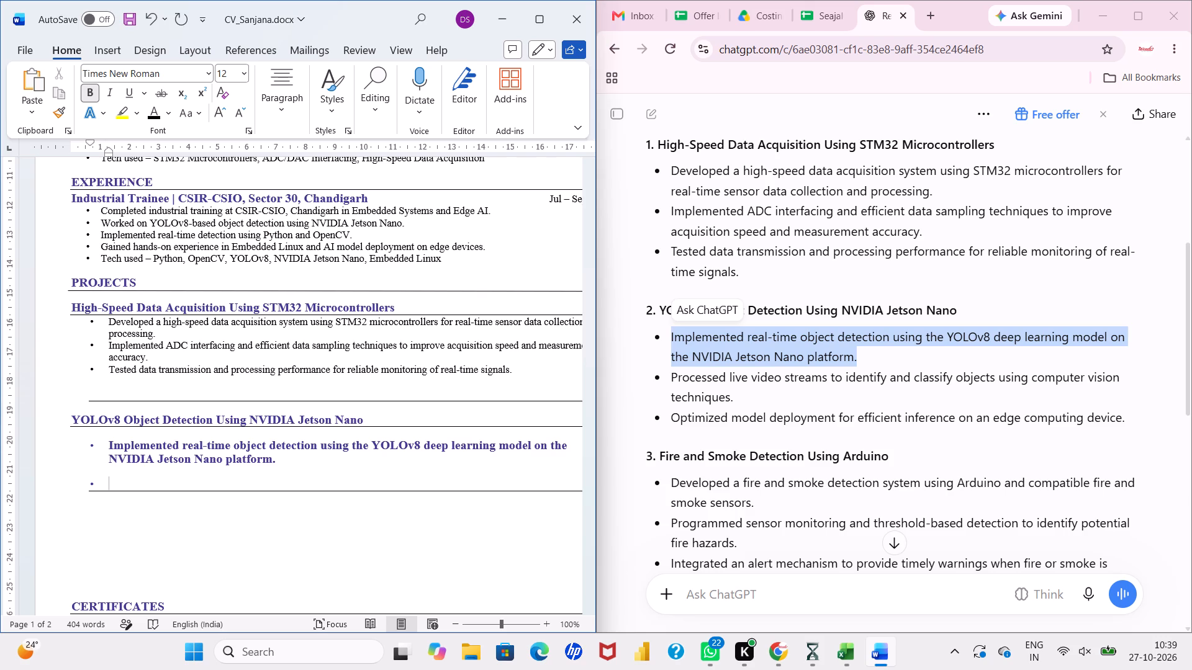
Copy ChatGPT's "Processed live video streams…" sentence into the resume as the second YOLOv8 project bullet.
drag(671, 379, 737, 401)
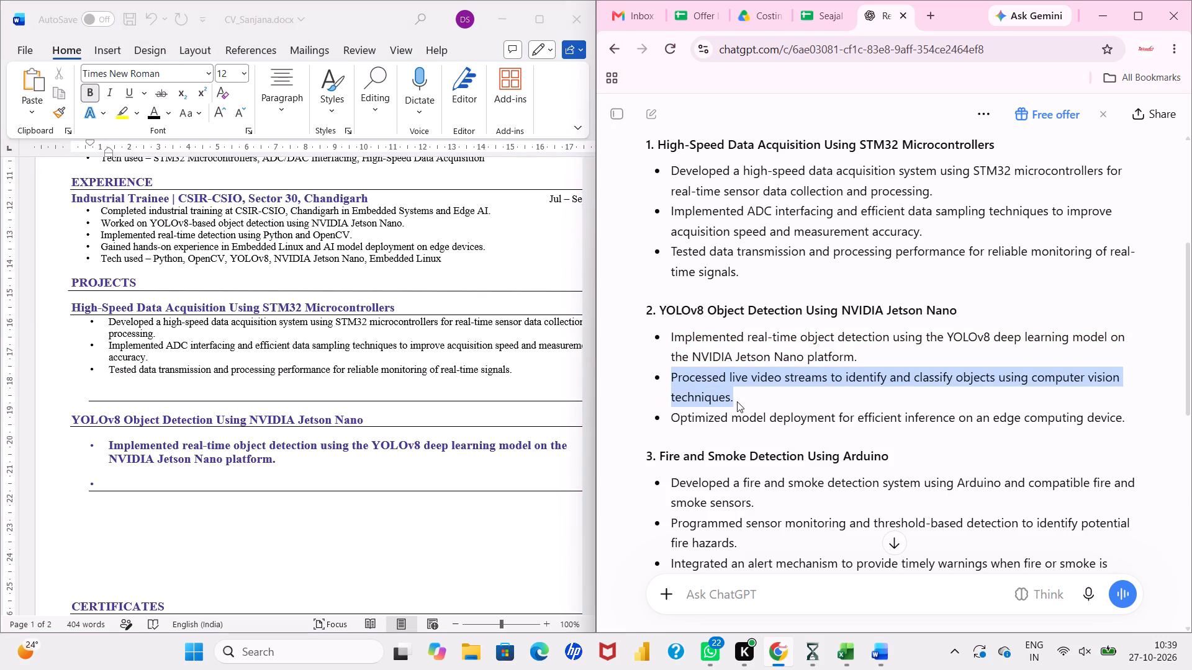
key(ctrl+c)
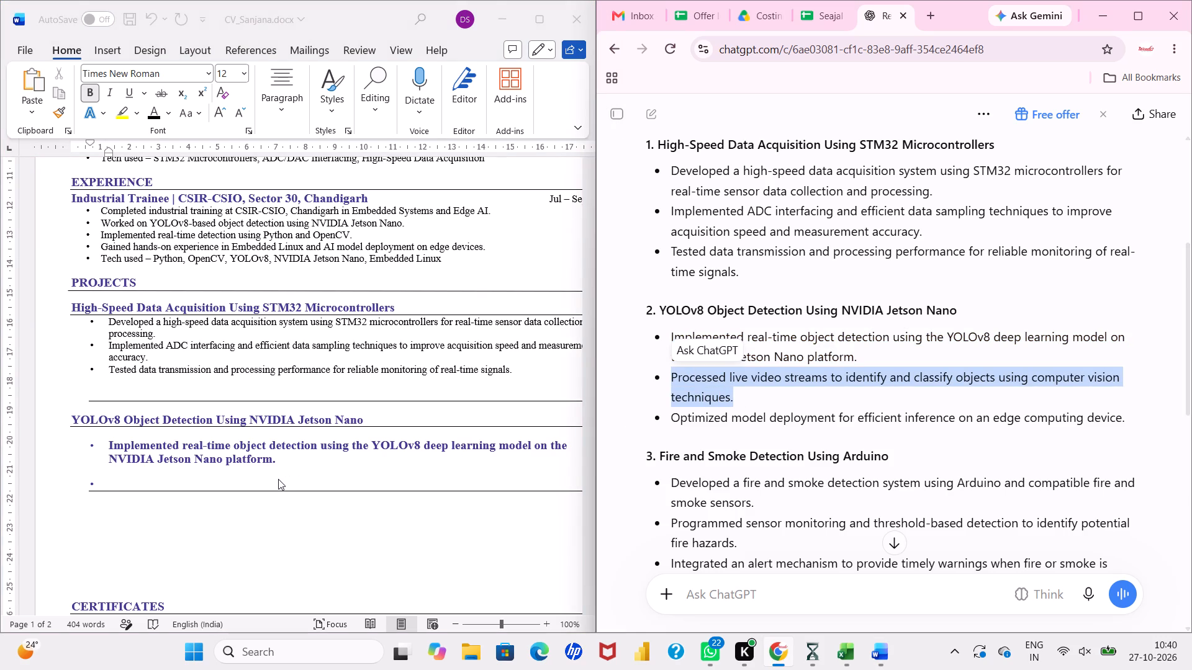
click(278, 479)
key(ctrl+v)
key(Return)
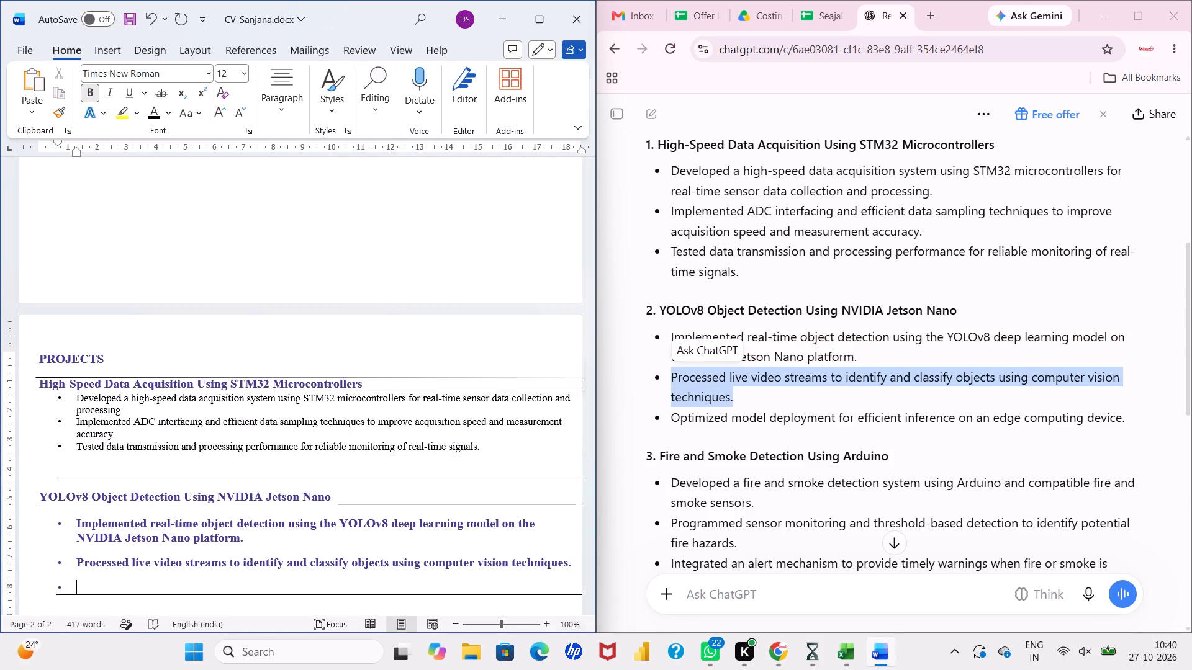
Copy ChatGPT's "Optimized model deployment…" sentence into the resume as the third YOLOv8 project bullet.
drag(672, 419, 1115, 416)
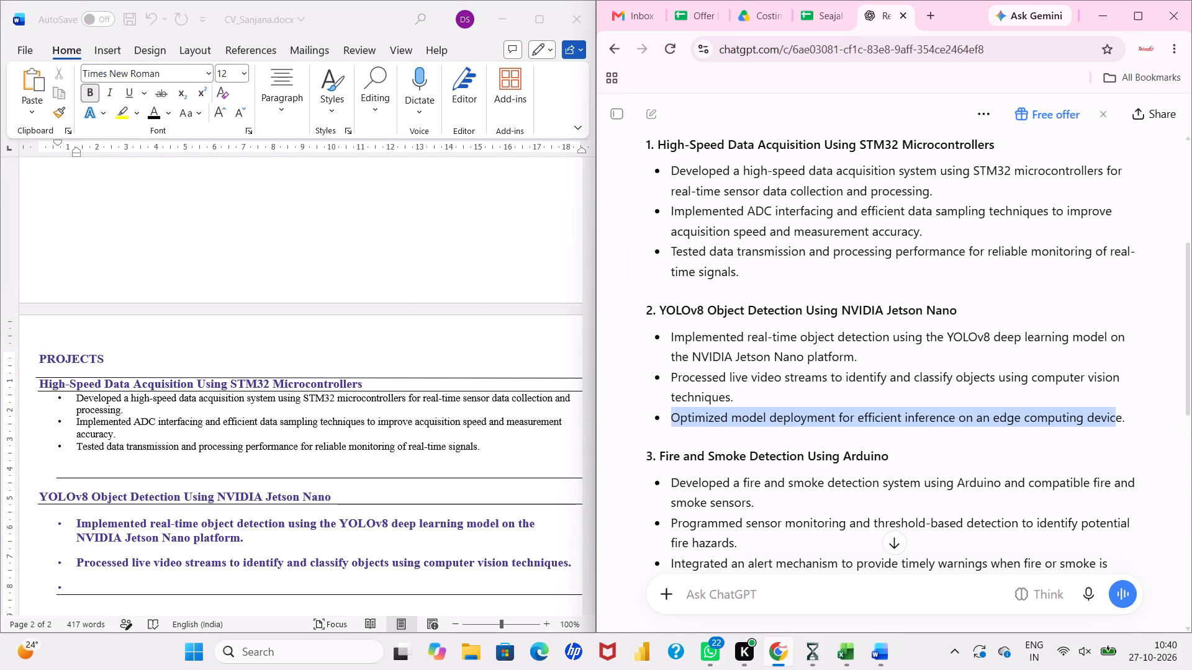
drag(1115, 416, 1128, 416)
key(ctrl+c)
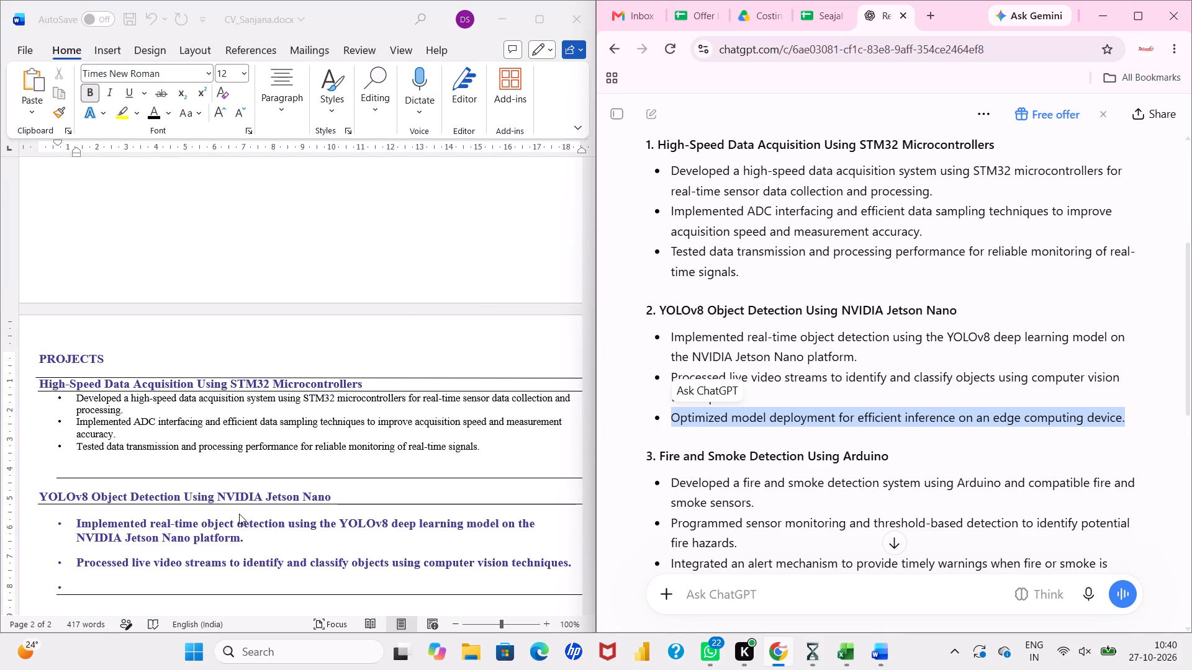
click(178, 581)
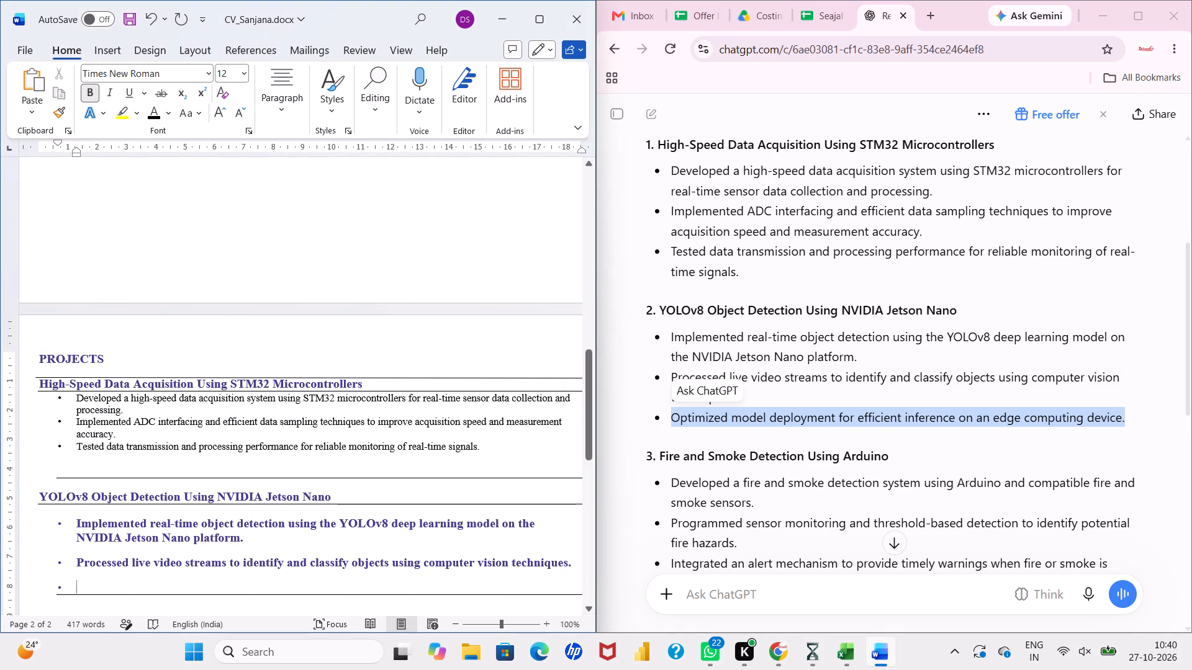
key(ctrl+v)
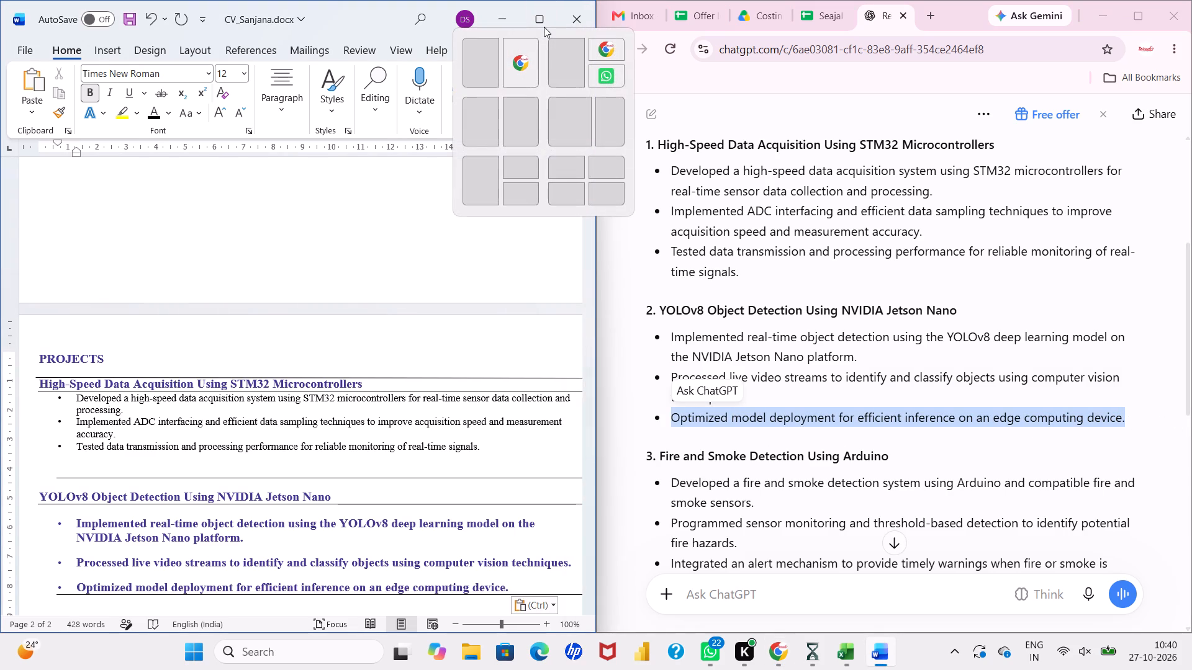
Maximize the resume window and check how the PROJECTS section is laid out across the pages.
click(544, 27)
click(544, 16)
scroll(503, 311, up, 1)
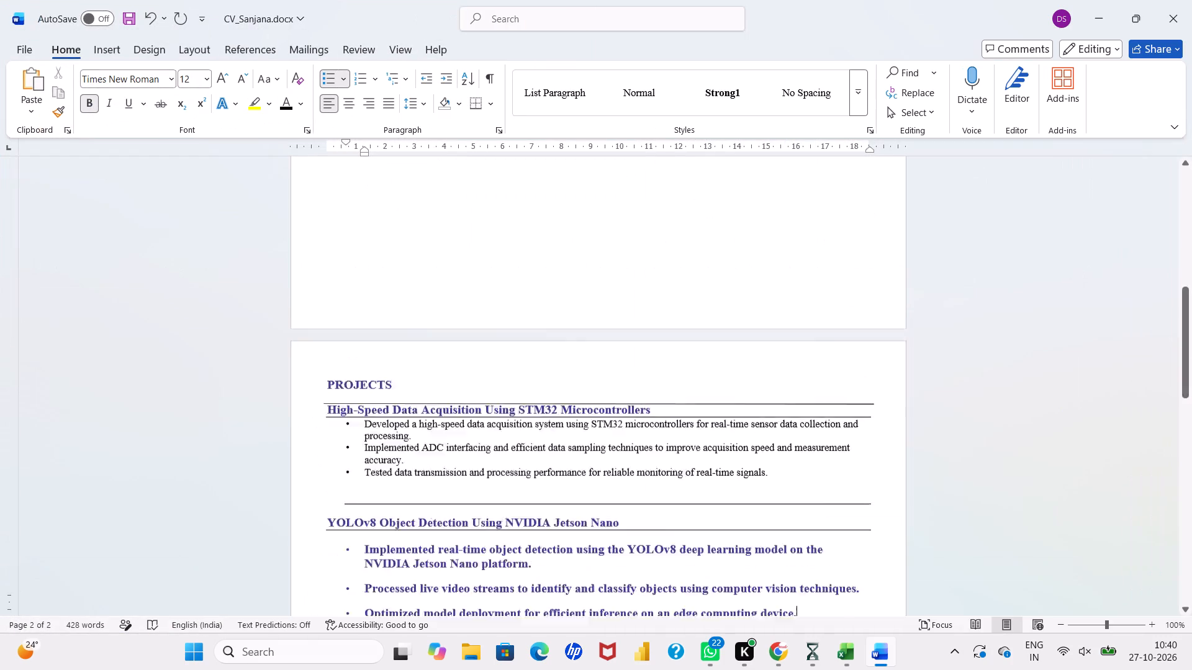
scroll(503, 311, up, 1)
scroll(503, 311, down, 1)
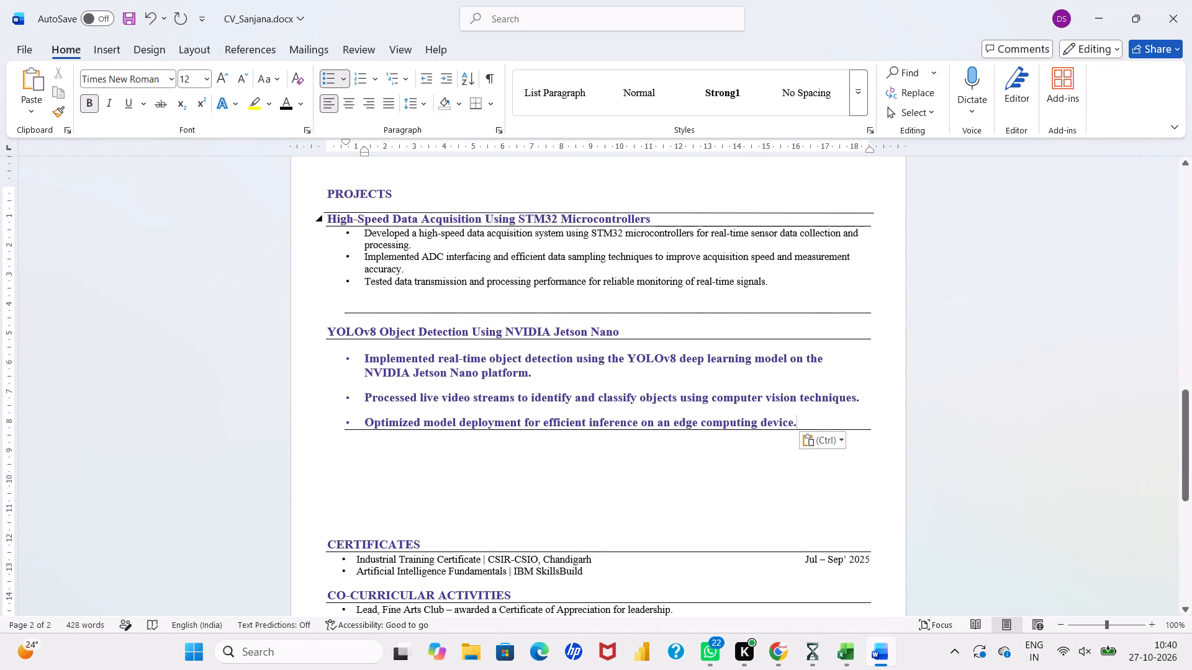
scroll(620, 225, up, 4)
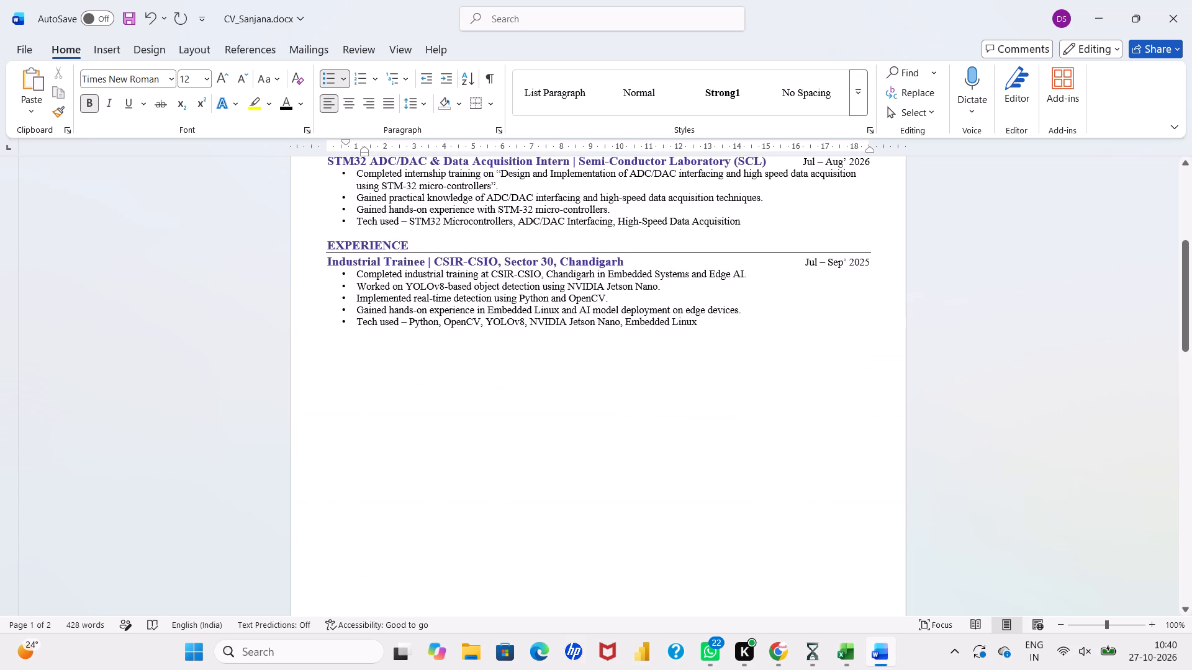
Show the formatting marks and delete the paragraph break between the last Experience bullet, ending in "Embedded Linux", and PROJECTS.
click(333, 338)
click(703, 323)
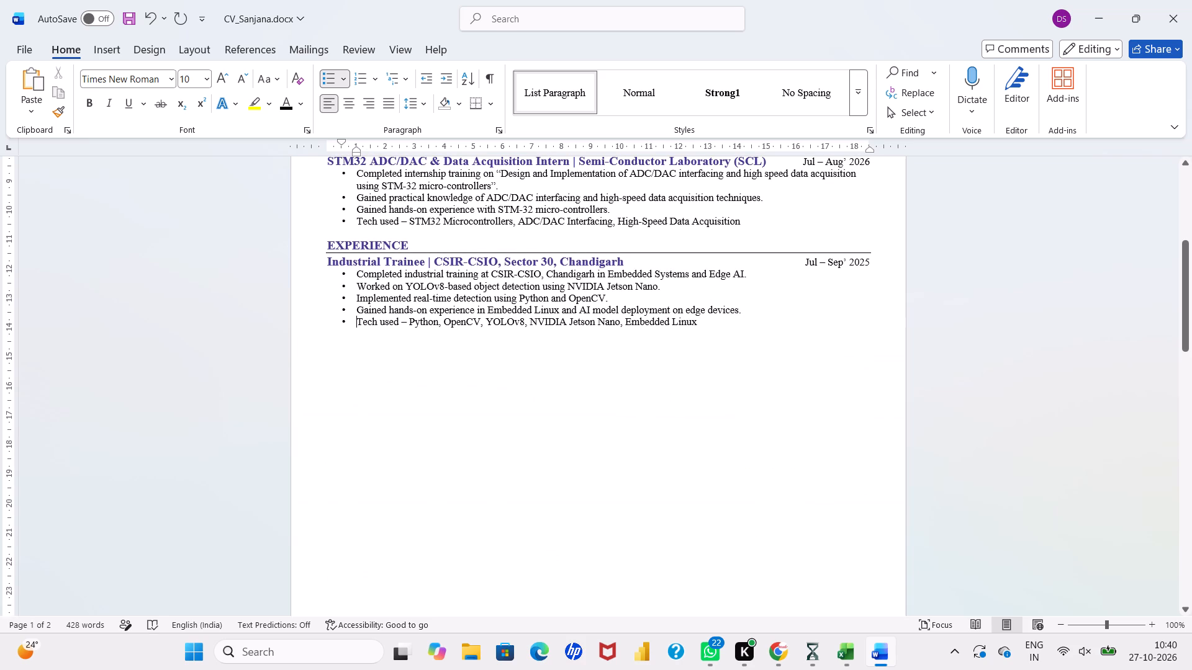
key(ctrl+shift+8)
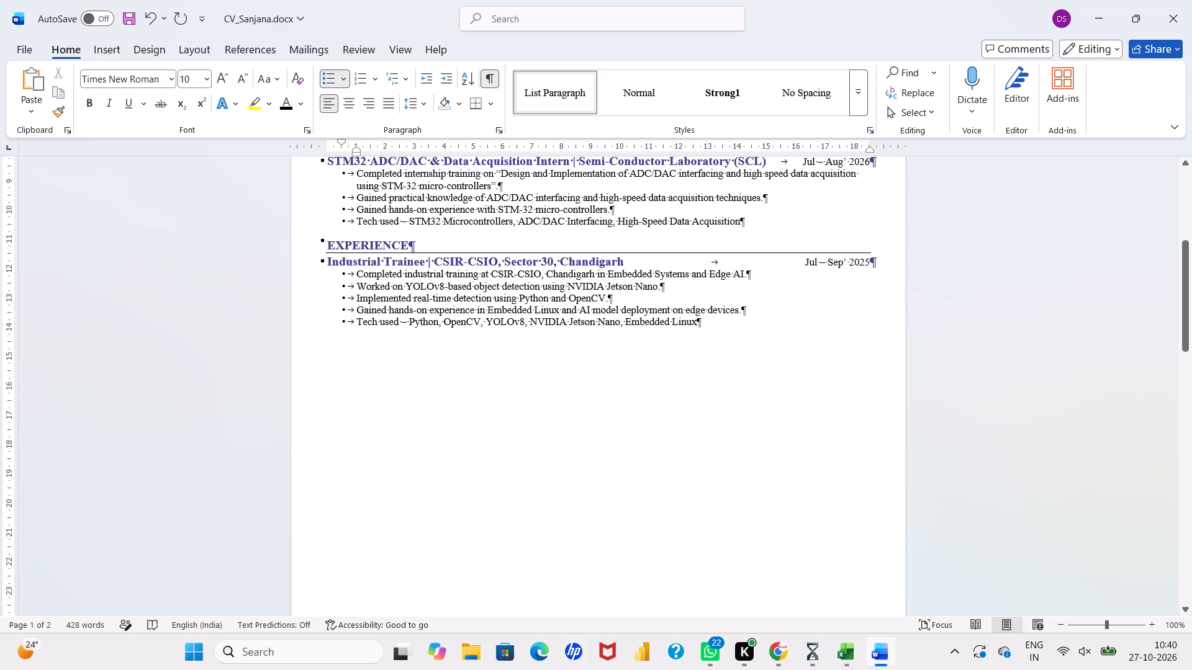
key(Delete)
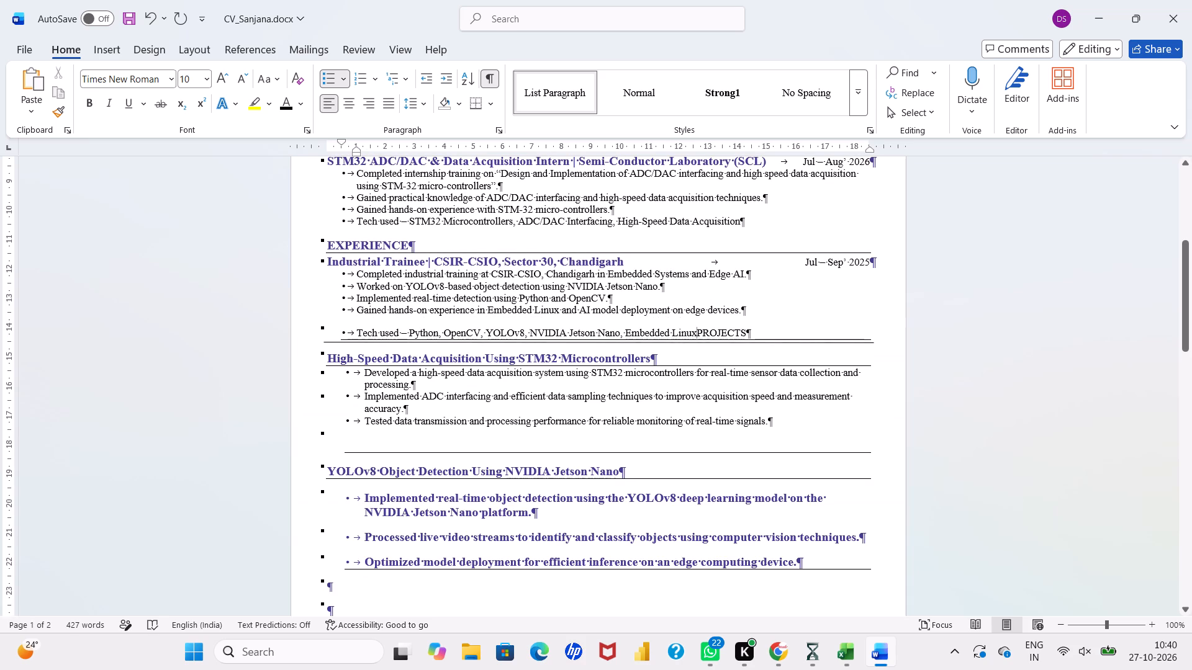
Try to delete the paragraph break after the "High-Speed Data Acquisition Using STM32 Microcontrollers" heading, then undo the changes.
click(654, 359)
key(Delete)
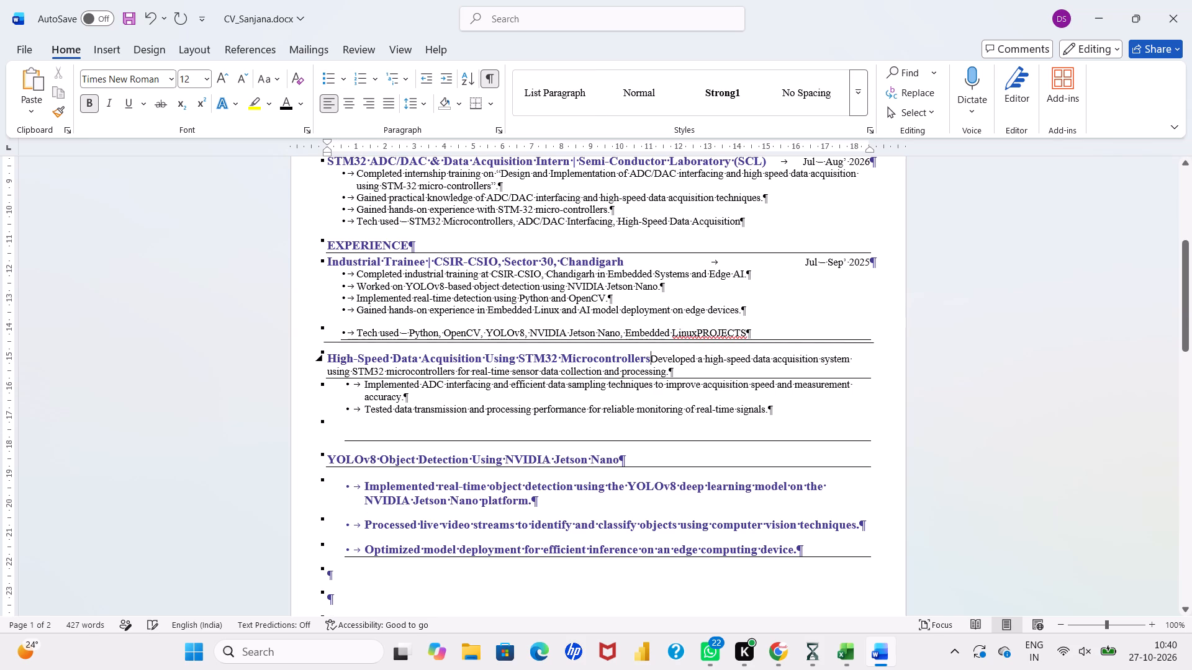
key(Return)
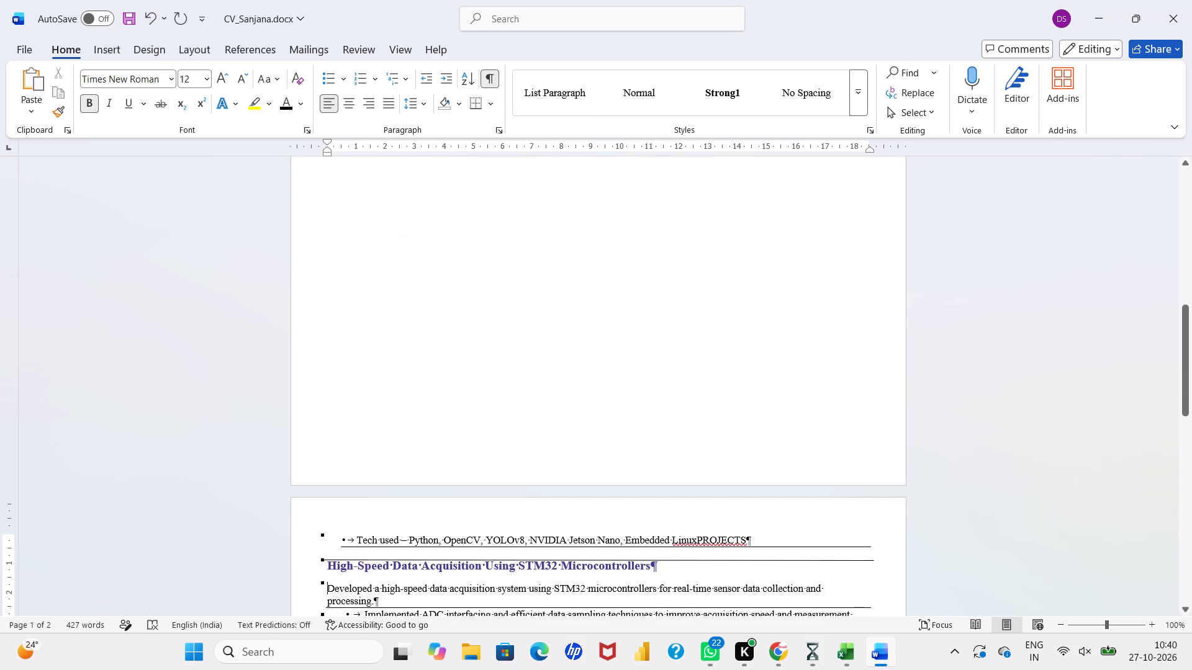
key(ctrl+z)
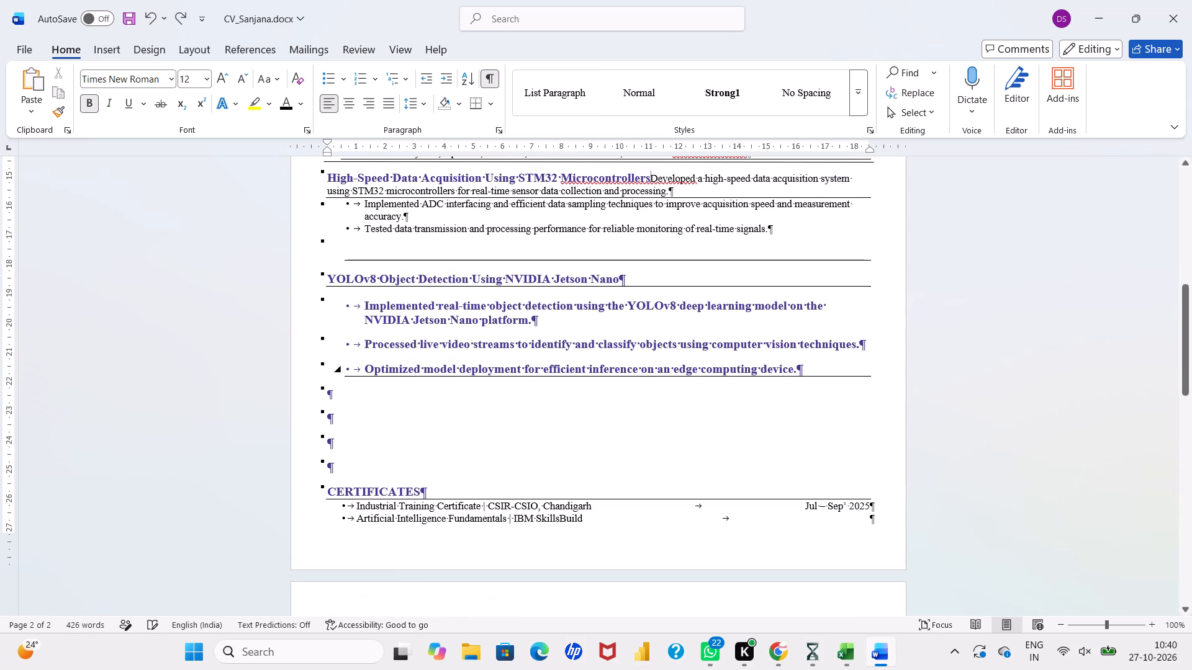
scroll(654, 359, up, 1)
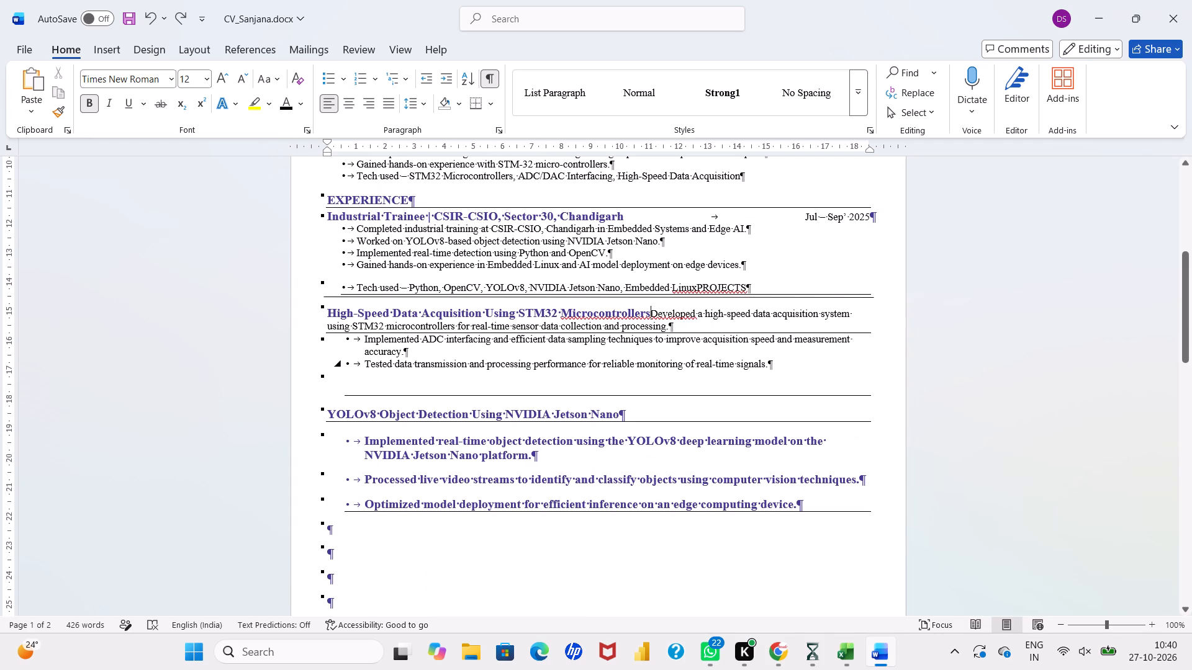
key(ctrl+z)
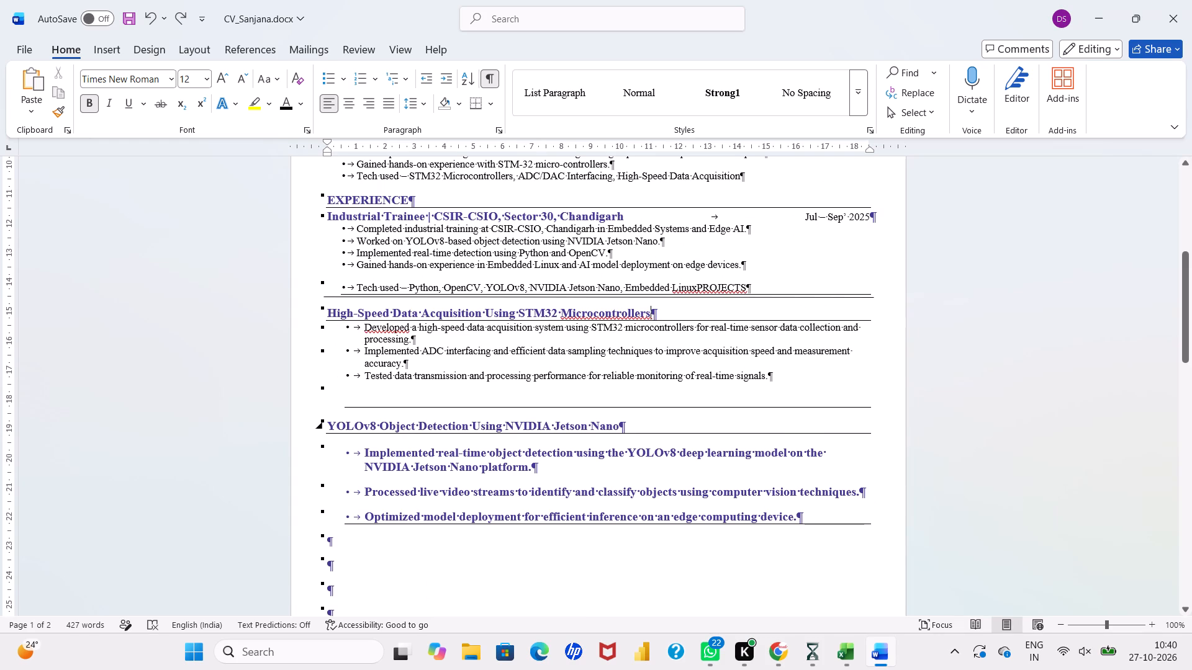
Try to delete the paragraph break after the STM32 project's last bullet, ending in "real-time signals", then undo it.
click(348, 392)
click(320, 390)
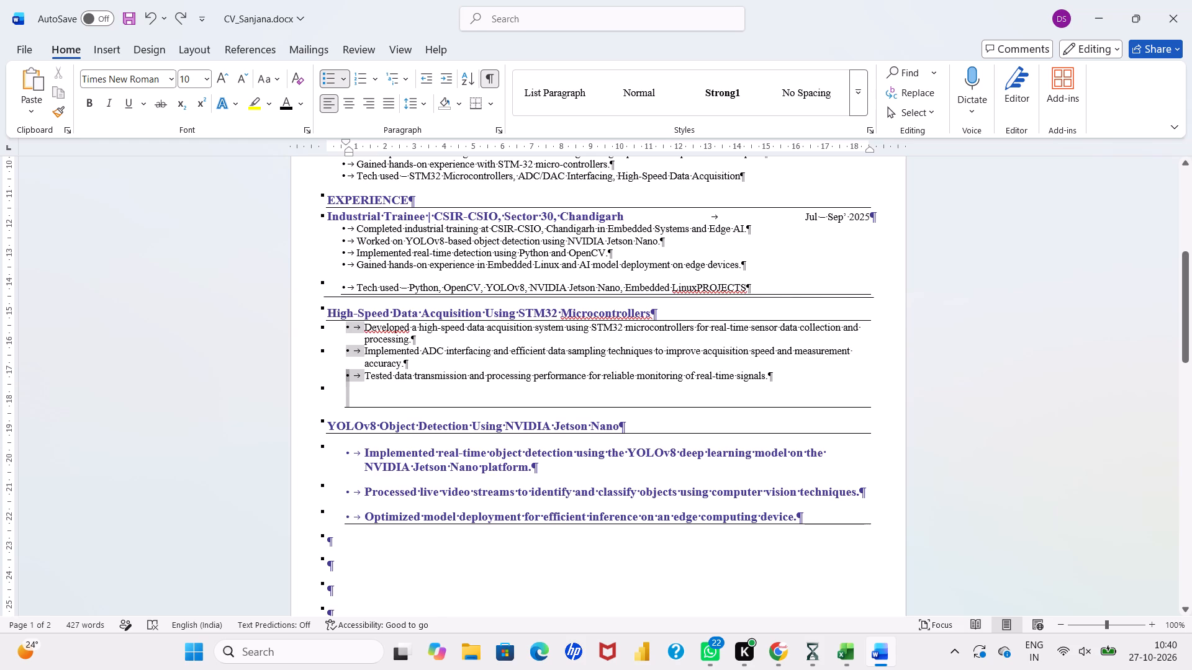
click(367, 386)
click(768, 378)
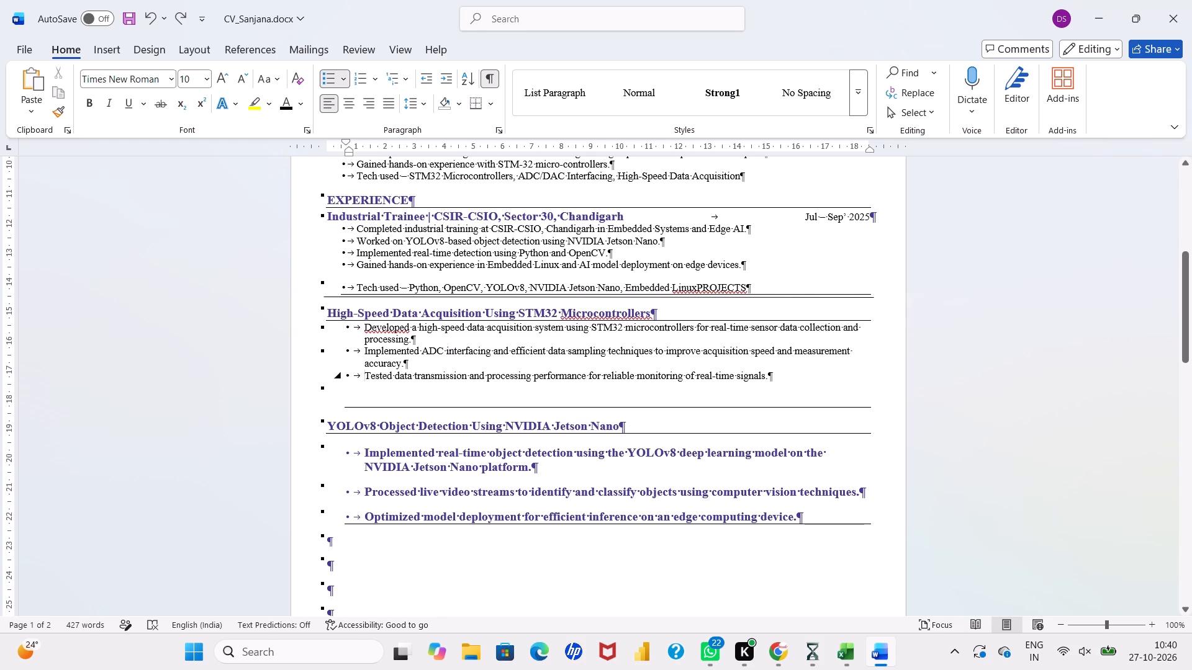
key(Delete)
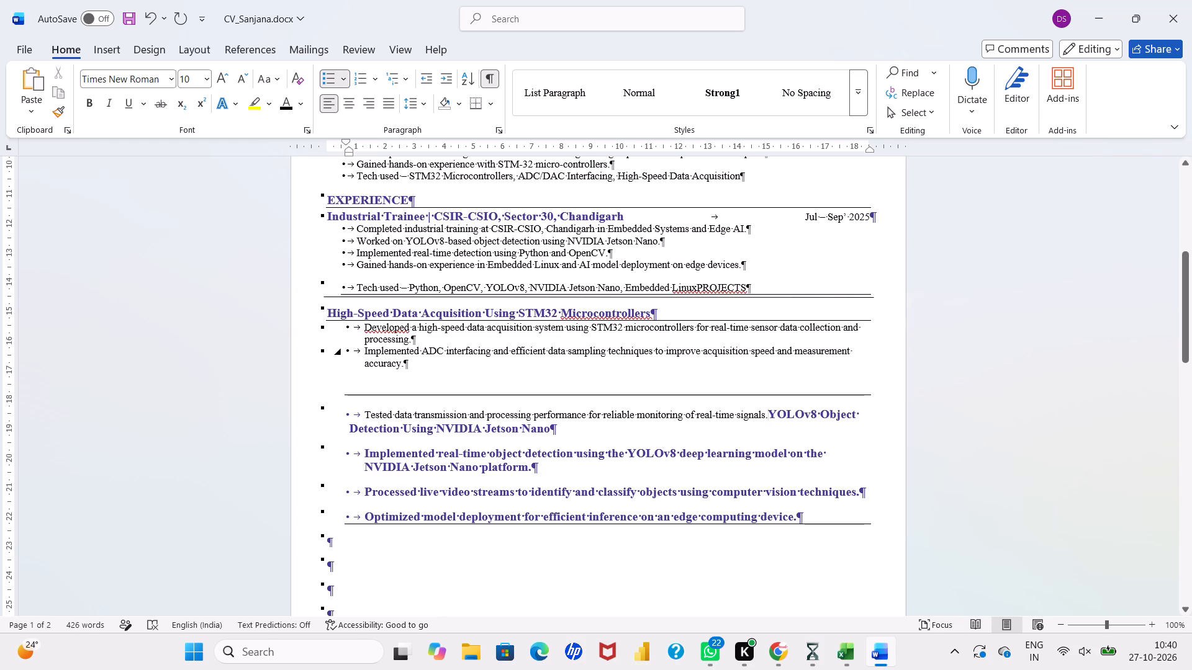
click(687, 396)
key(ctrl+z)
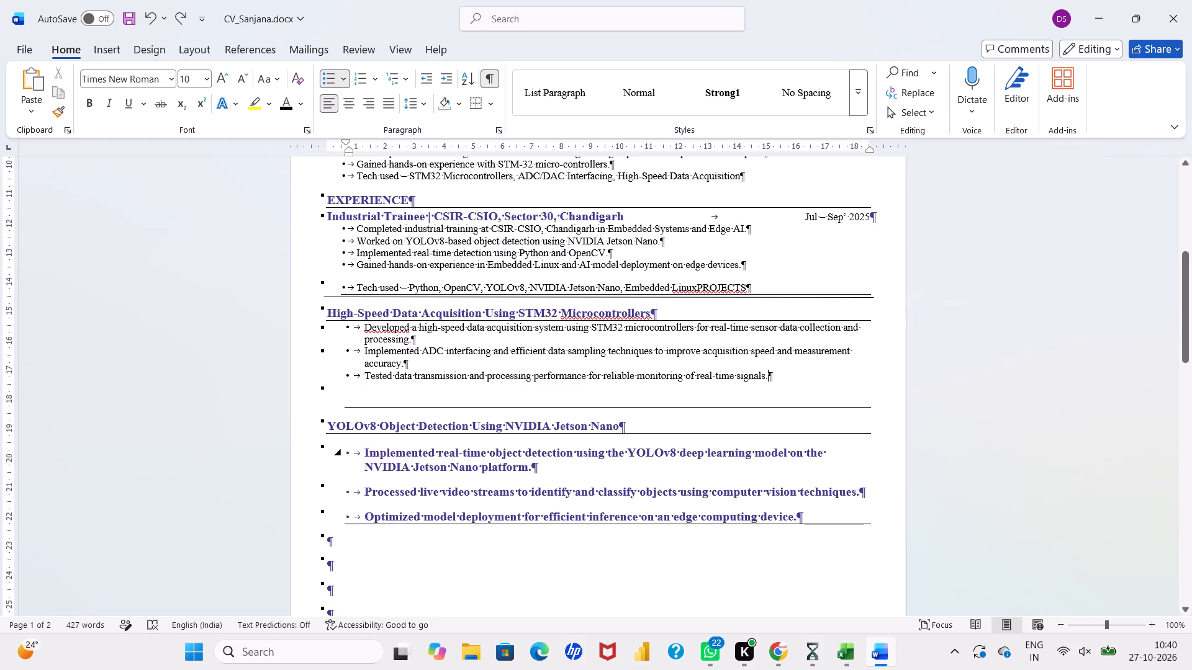
Format the three YOLOv8 project bullets as non-bold, black, 10 pt text and hide the formatting marks.
drag(353, 454, 610, 499)
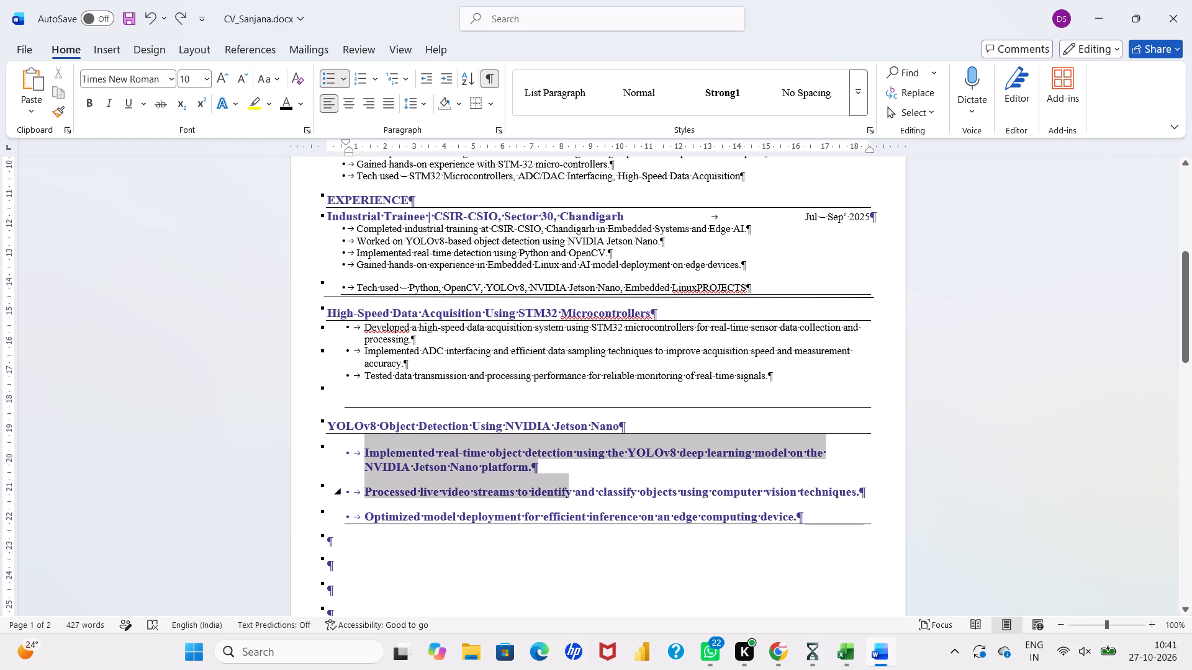
drag(610, 499, 875, 516)
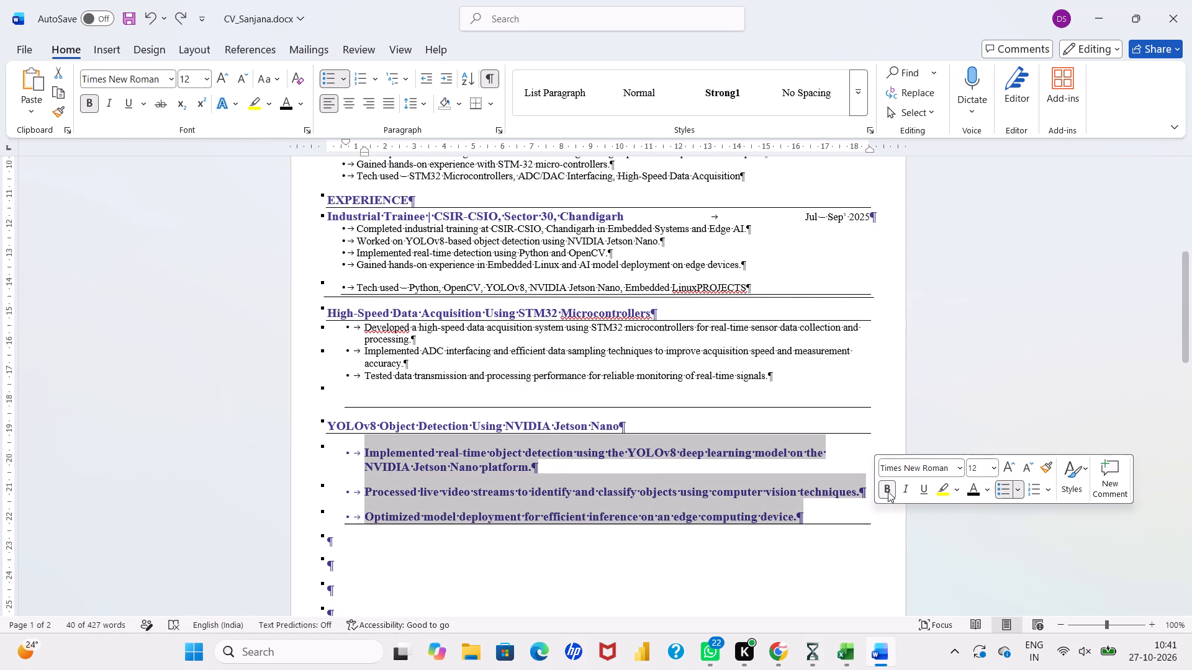
click(890, 488)
click(989, 489)
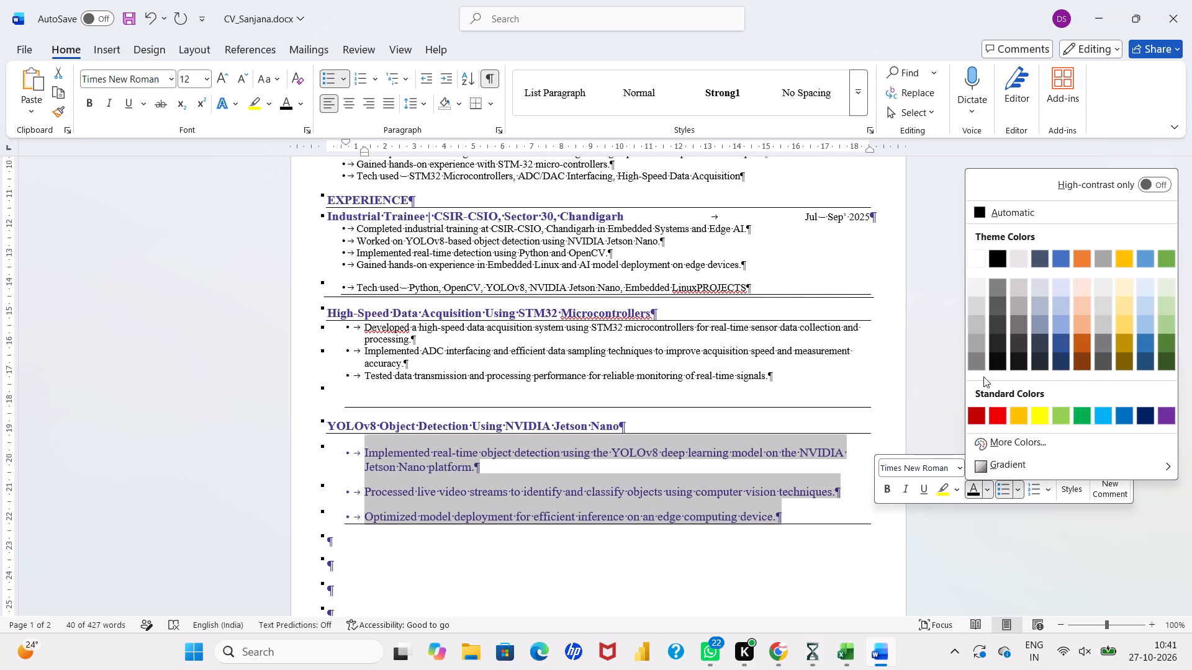
click(998, 256)
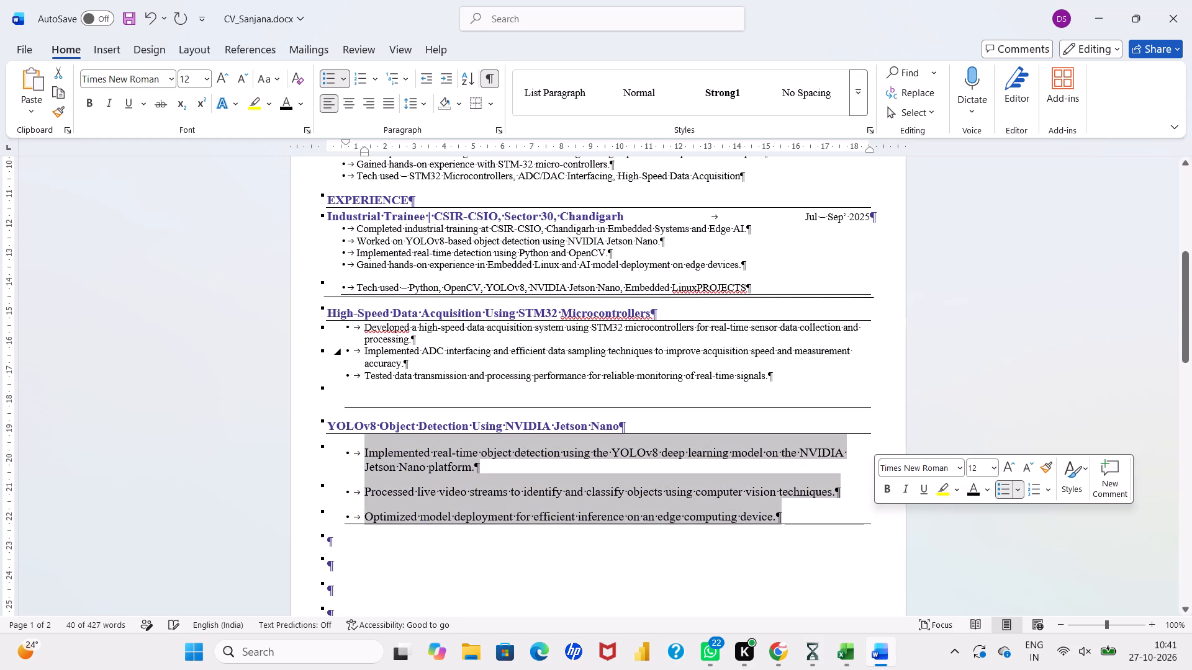
click(981, 470)
text(10)
key(Return)
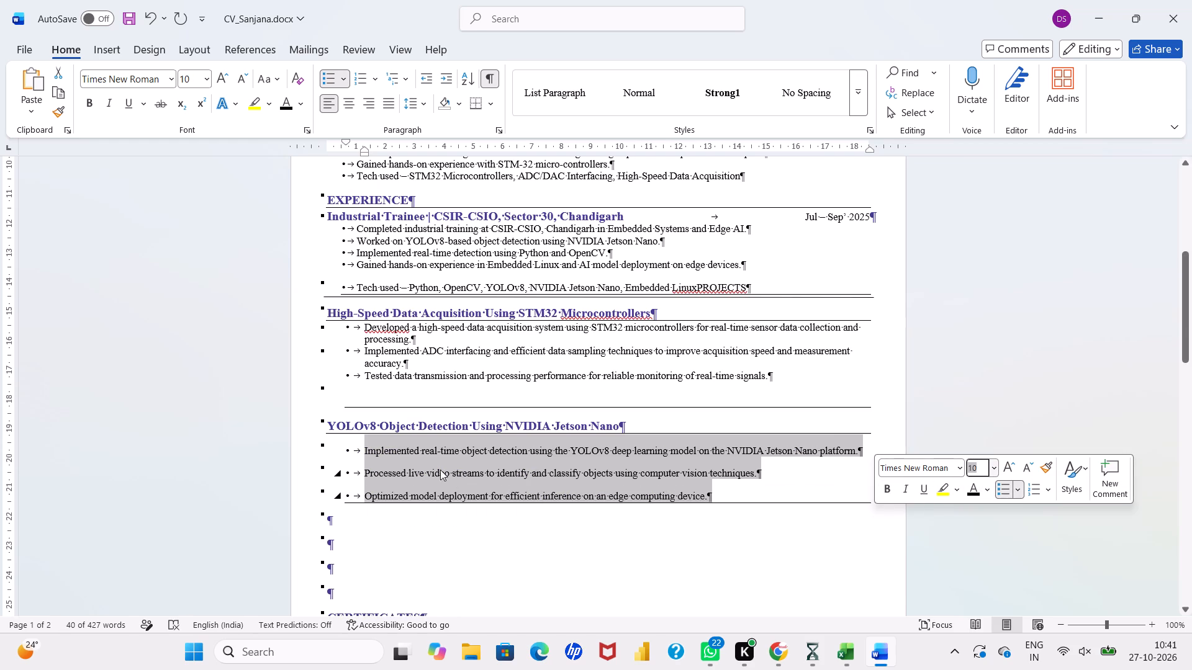
click(433, 465)
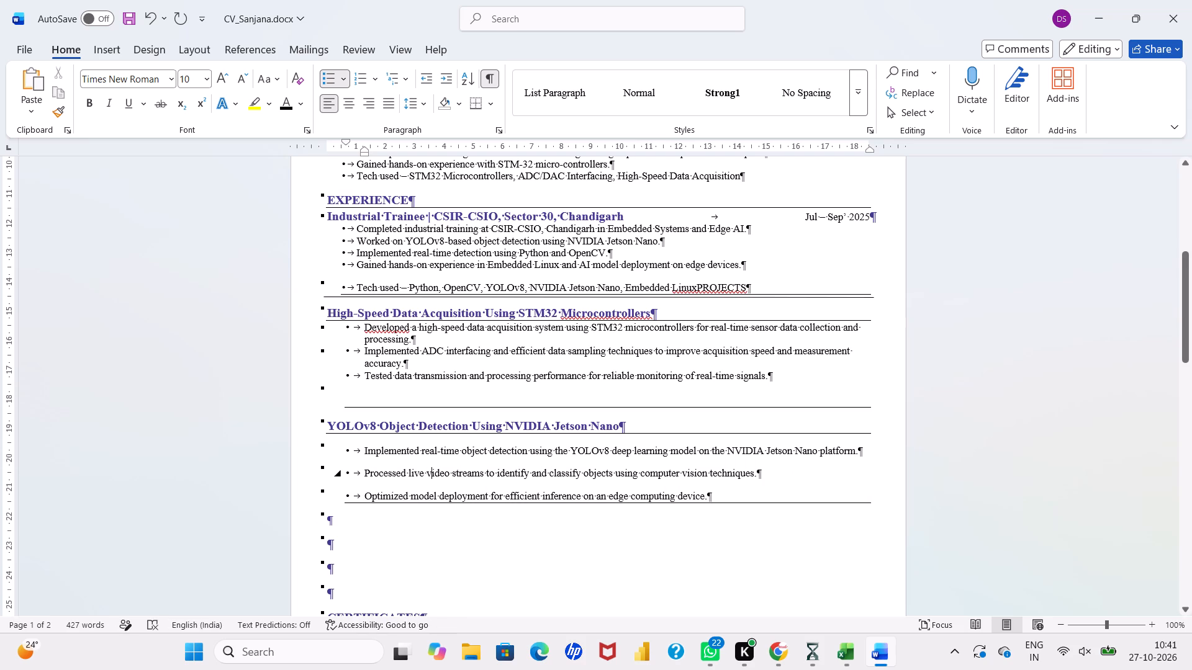
key(ctrl+shift+8)
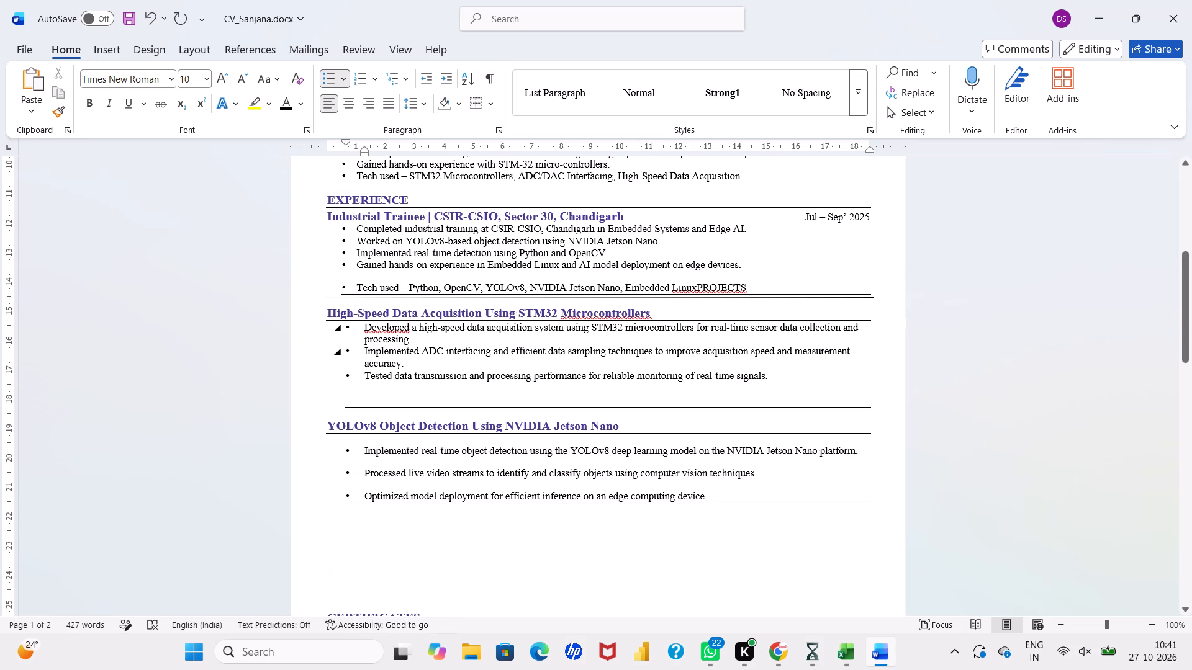
Correct "LinuxPROJECTS" in the last Experience bullet to the suggested spelling "Linux PROJECTS".
click(400, 331)
click(371, 397)
click(711, 289)
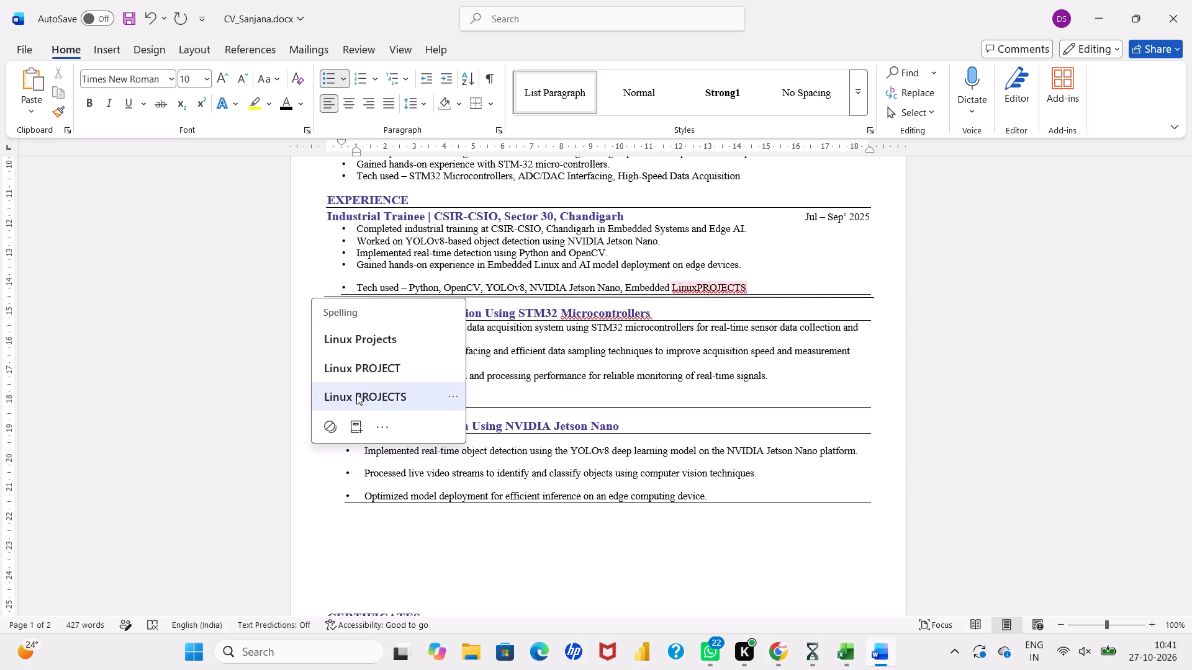
click(358, 391)
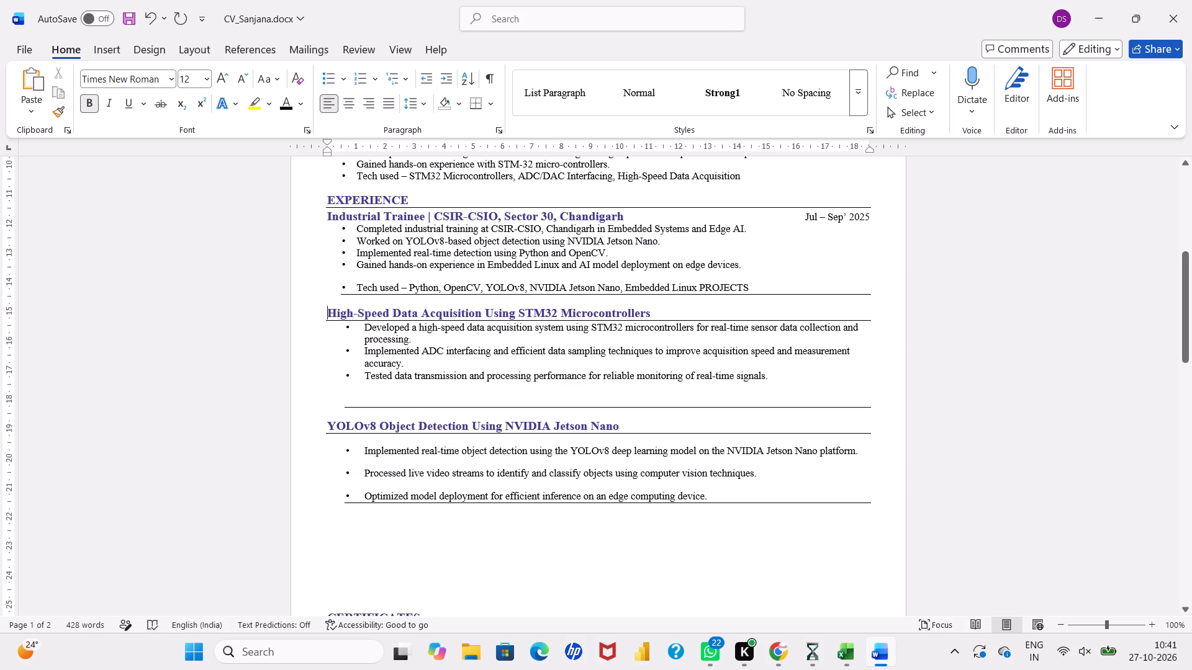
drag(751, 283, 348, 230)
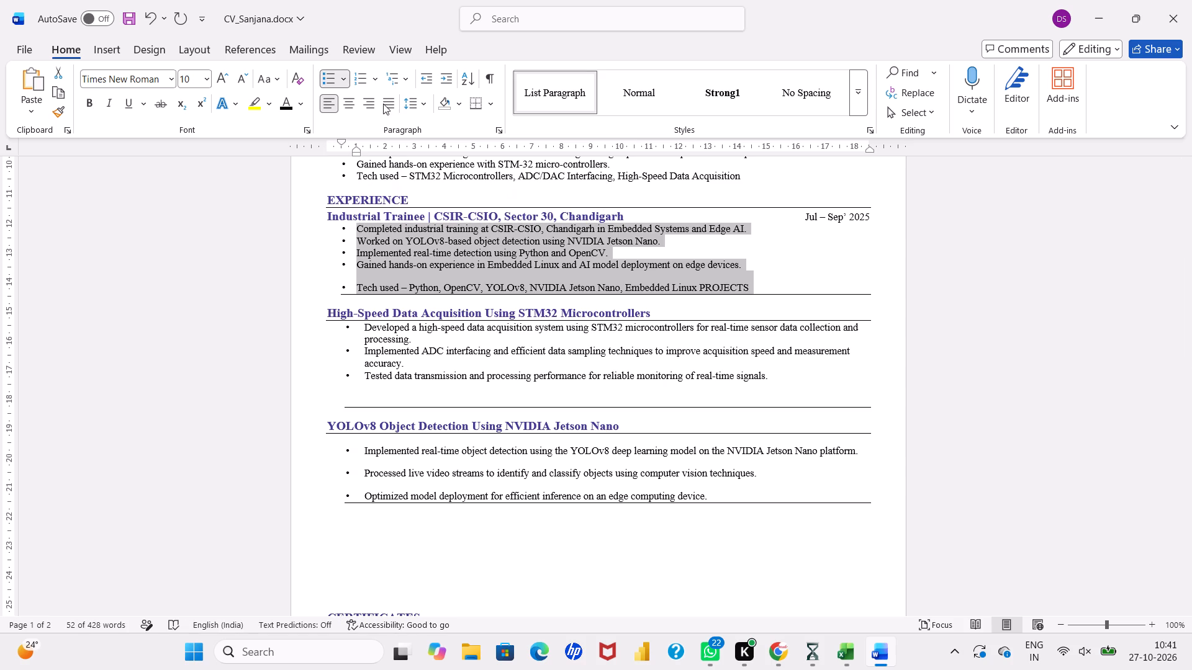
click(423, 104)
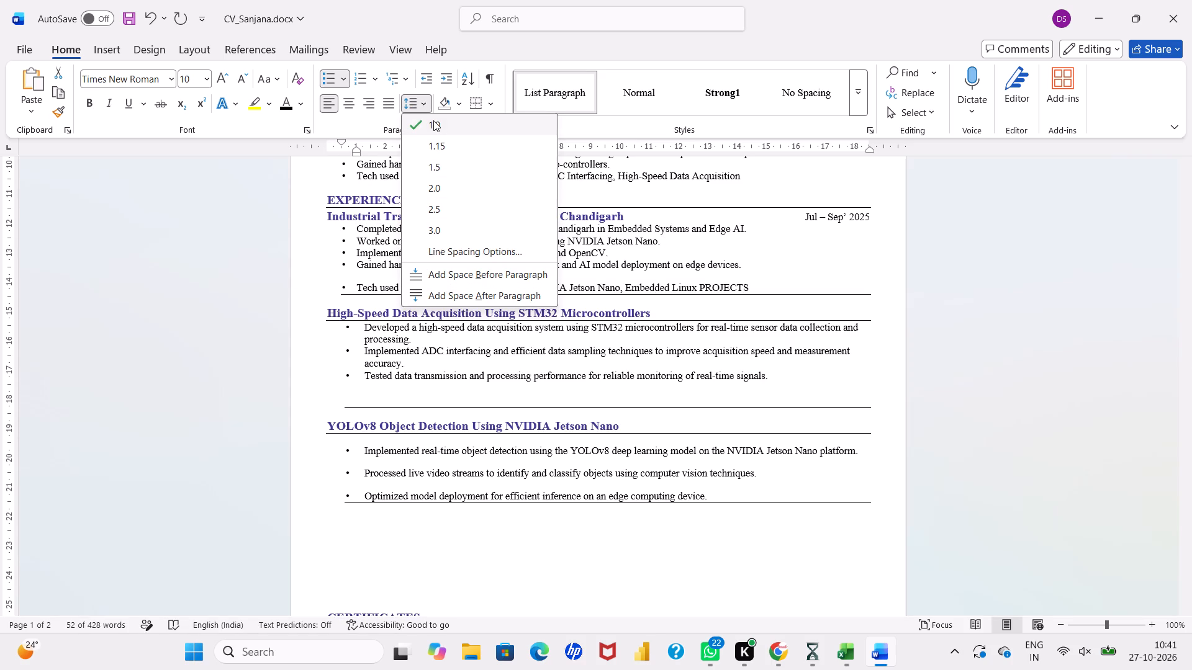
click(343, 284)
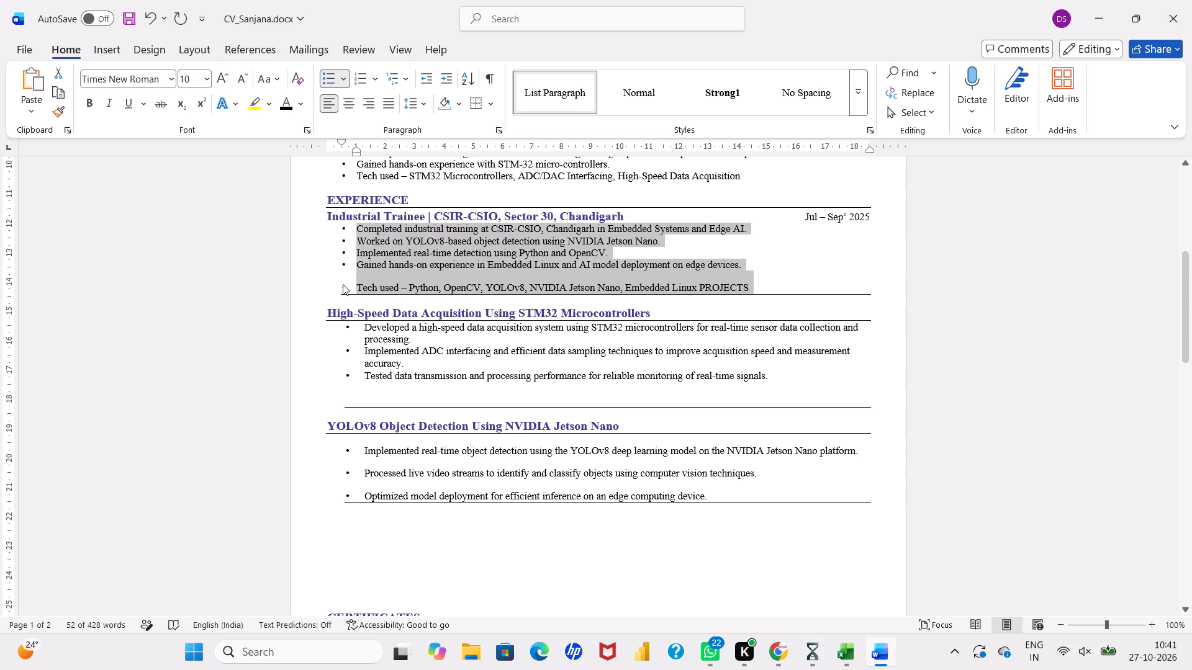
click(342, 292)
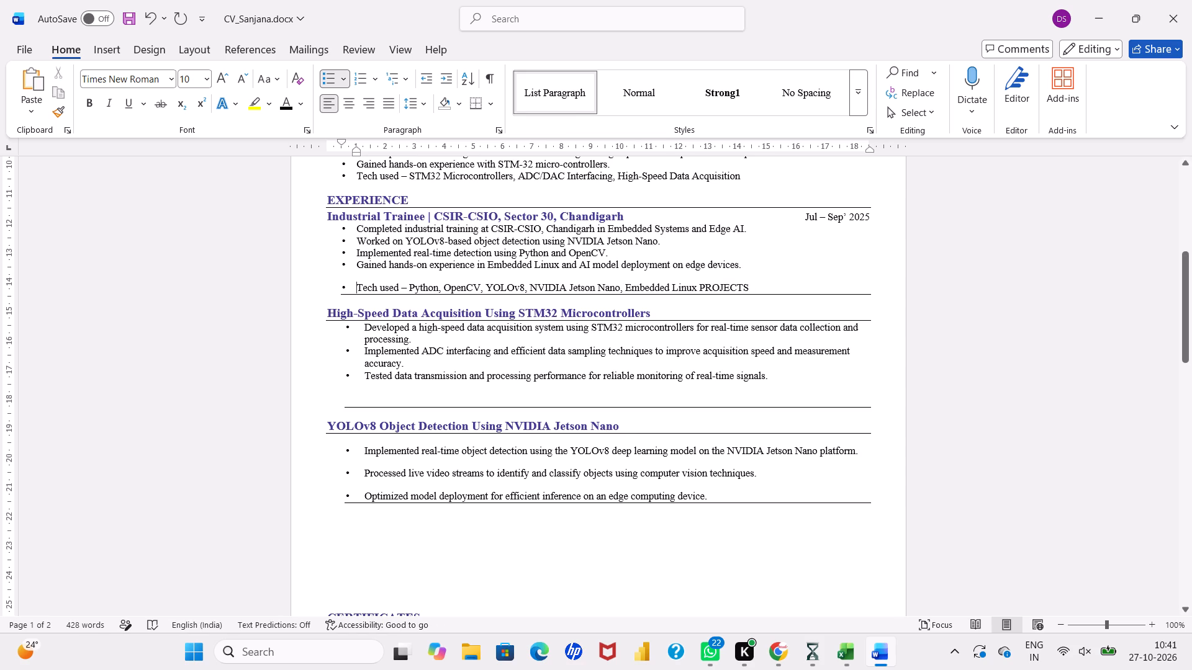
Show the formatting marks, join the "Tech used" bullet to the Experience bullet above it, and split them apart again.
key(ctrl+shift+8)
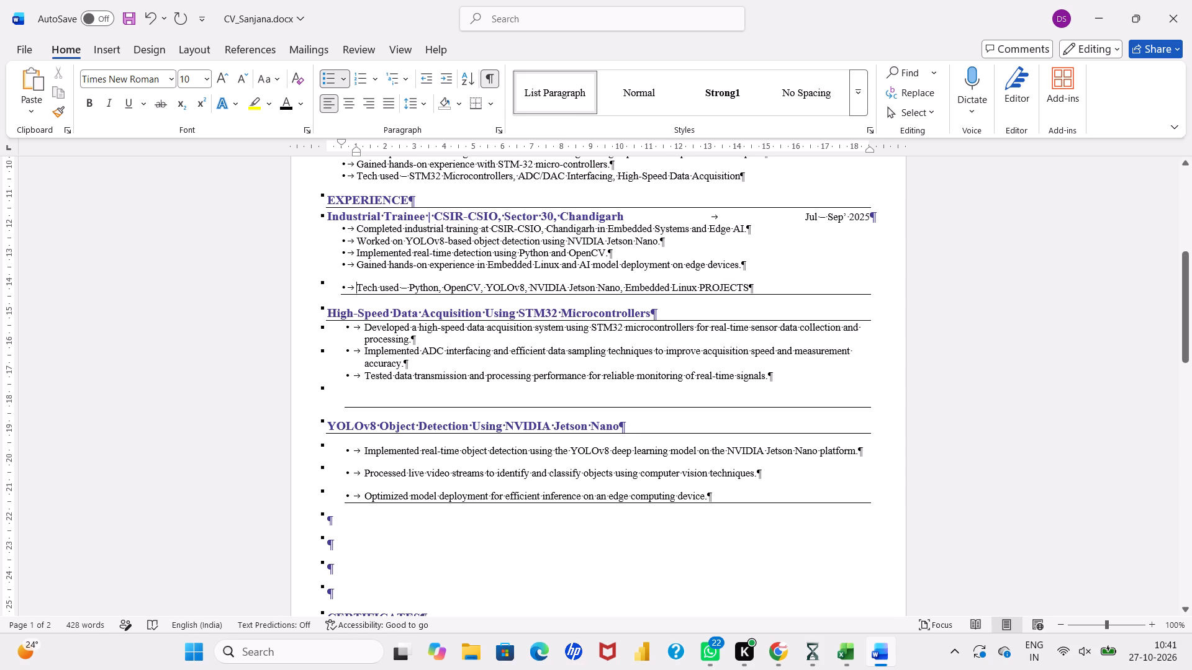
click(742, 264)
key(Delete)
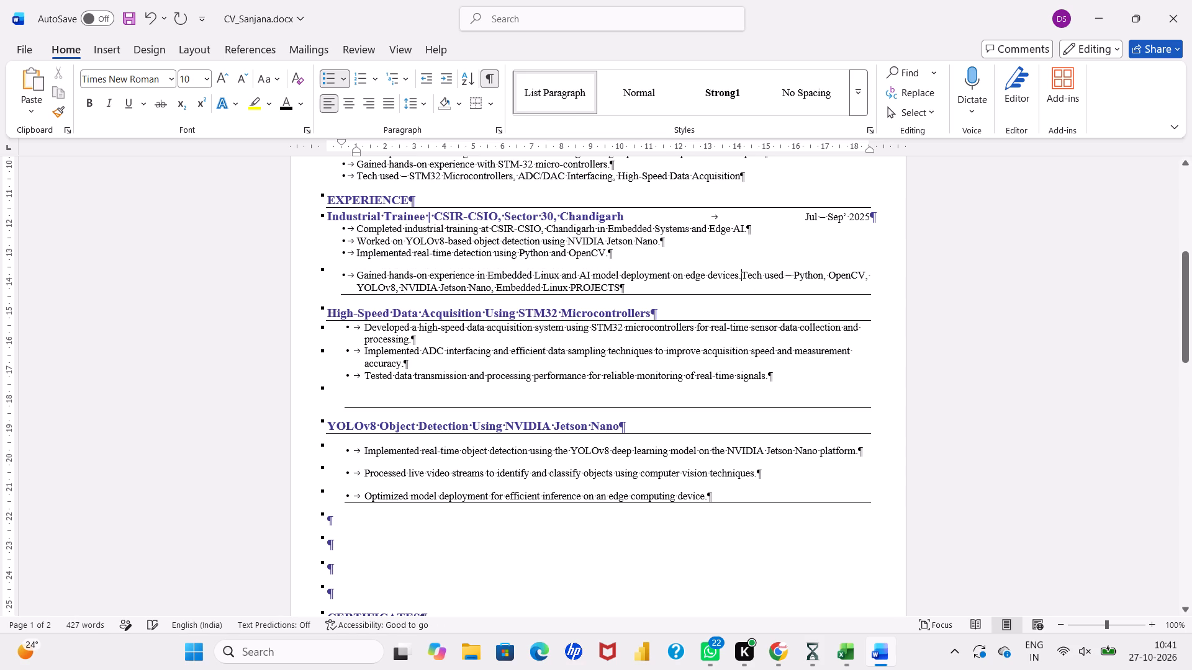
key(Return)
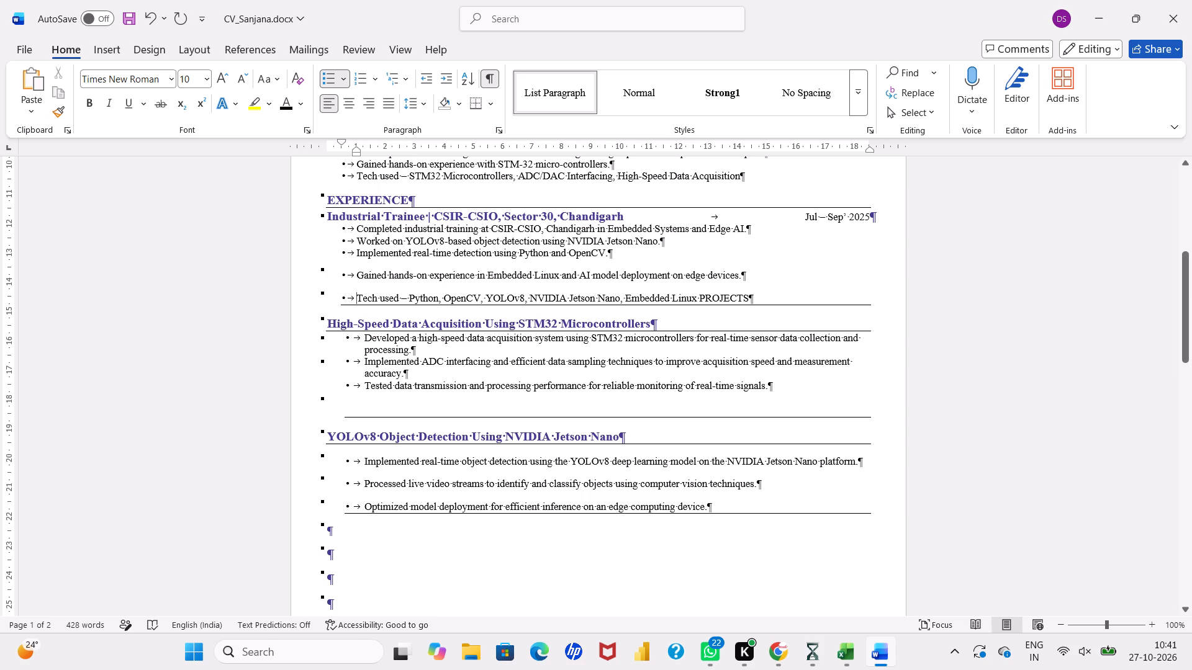
Remove the space before the last two Experience bullets and hide the formatting marks.
drag(761, 293, 597, 261)
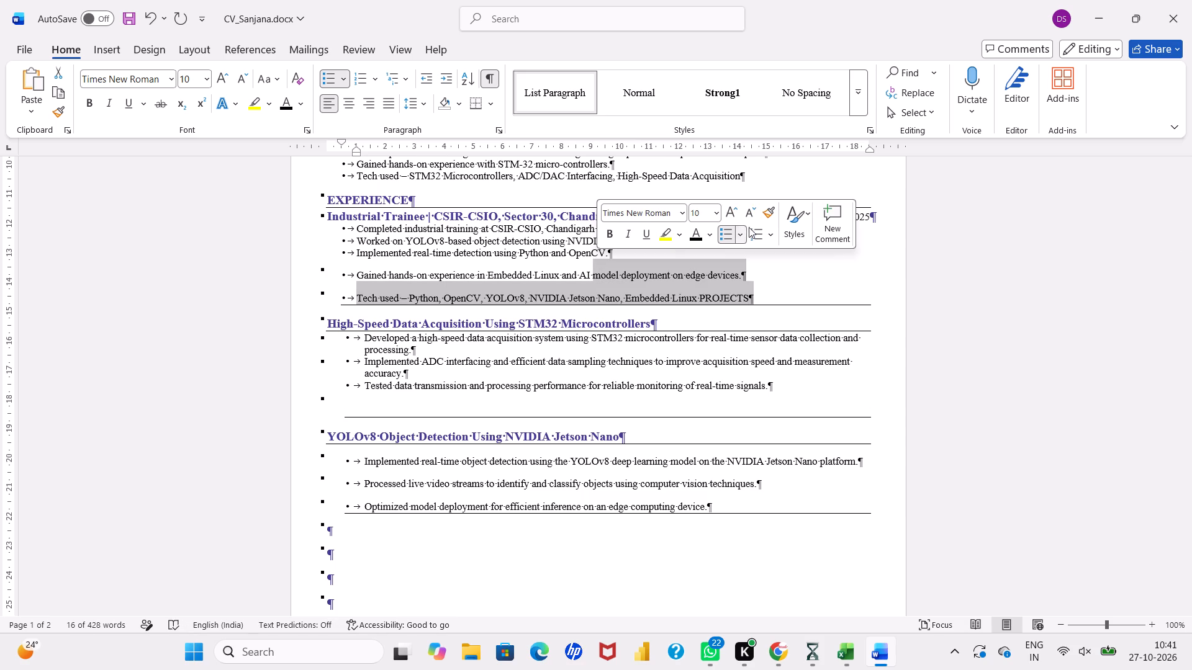
click(424, 104)
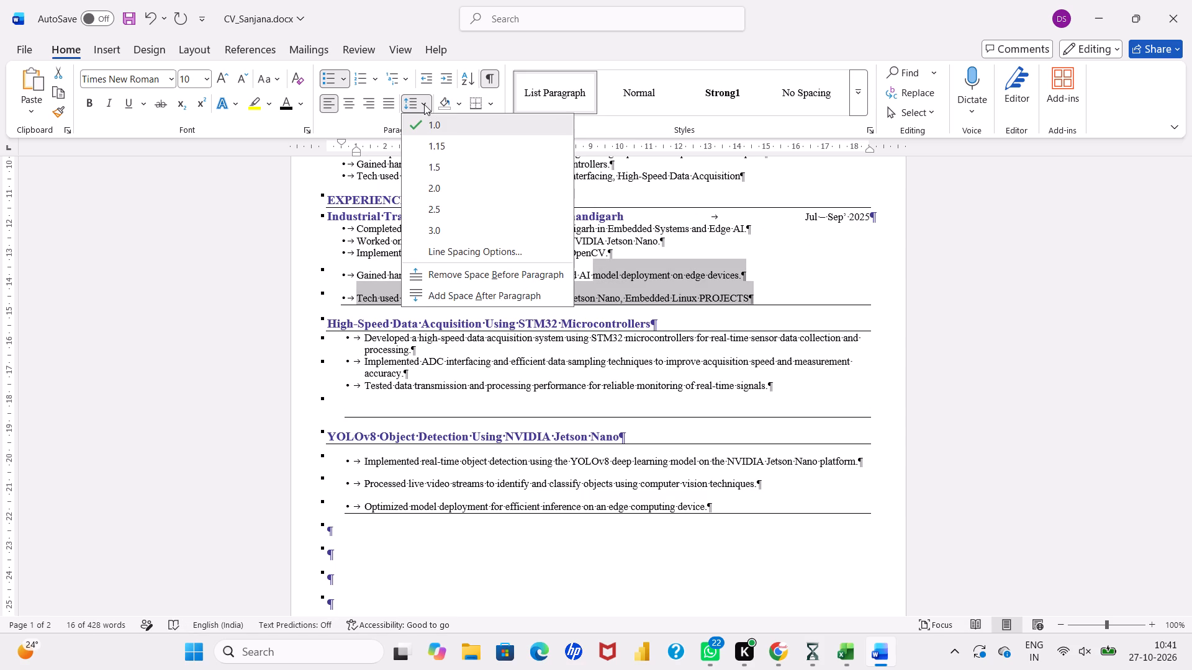
click(444, 275)
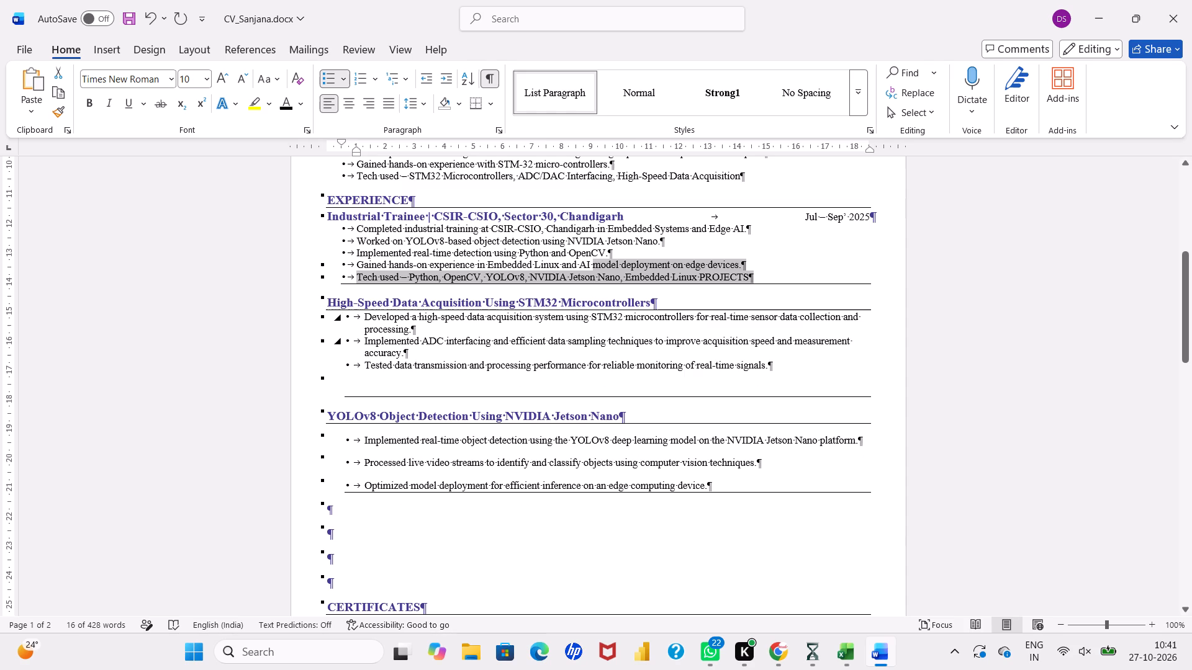
key(ctrl+shift+8)
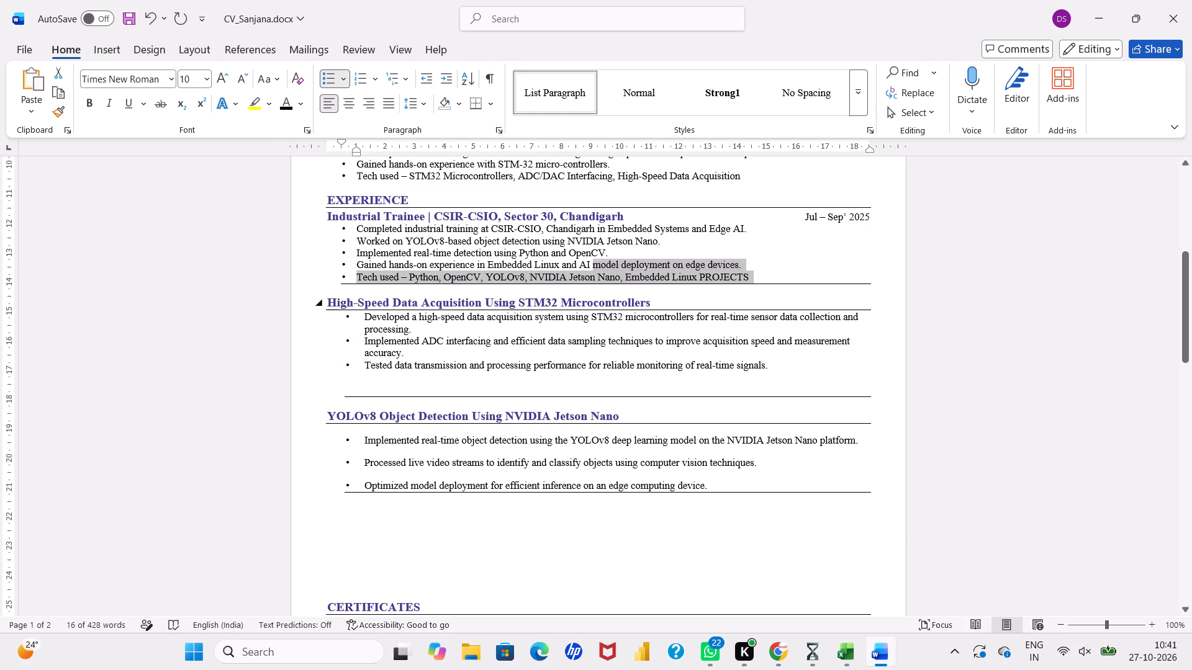
Reduce the indent of the STM32 project's first bullet so its text lines up with the Experience bullets.
click(355, 155)
click(343, 141)
click(361, 315)
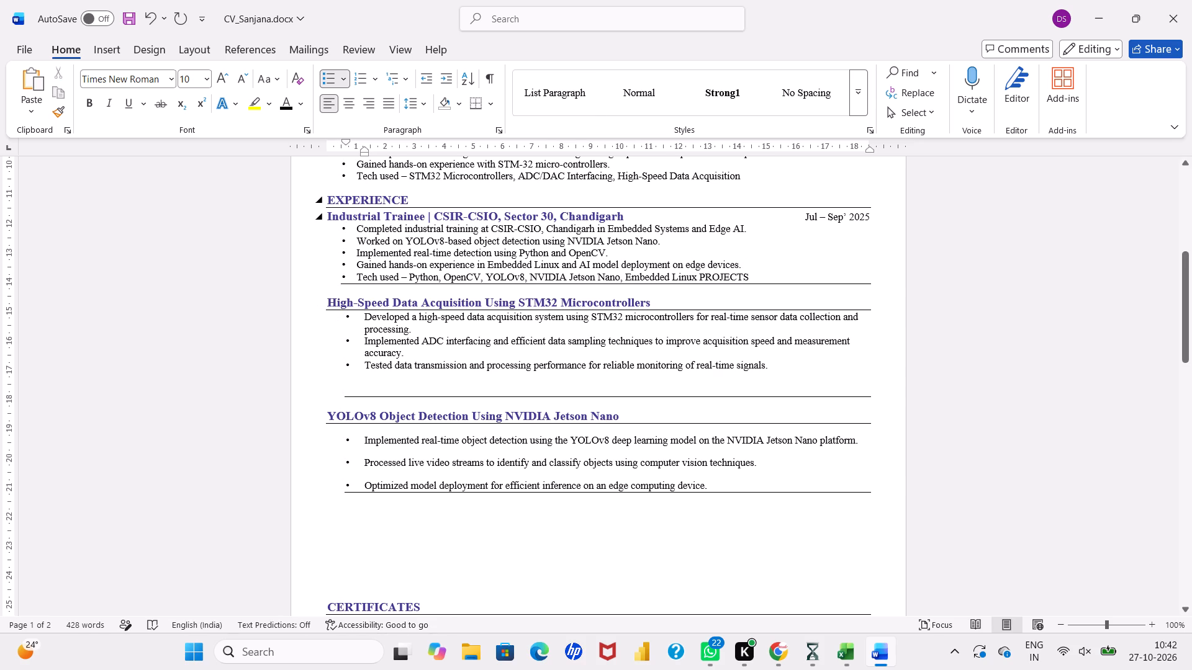
click(363, 156)
click(363, 156)
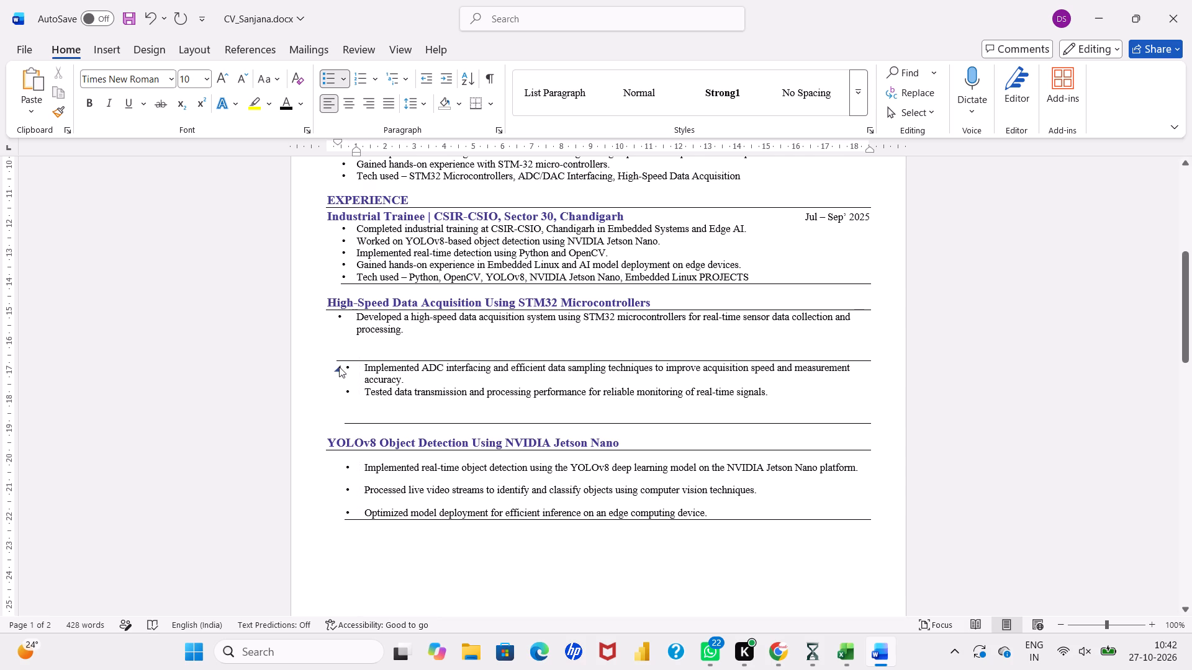
Reduce the indent of the STM32 project's second bullet so it lines up with the first bullet.
click(360, 369)
drag(361, 151, 354, 151)
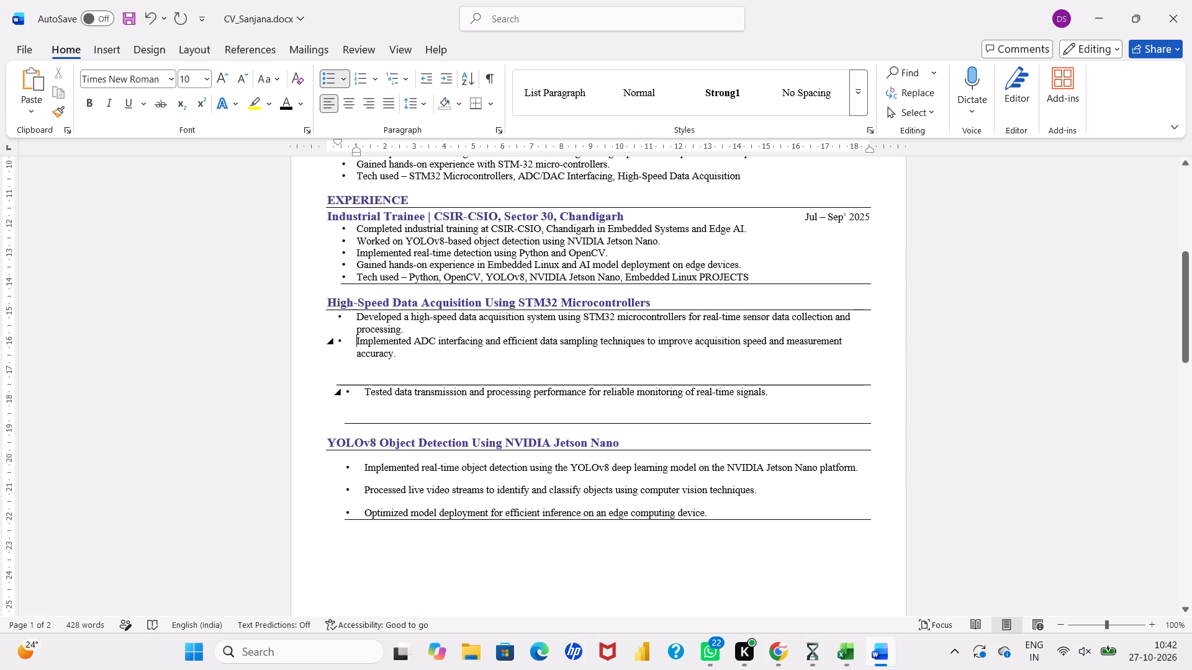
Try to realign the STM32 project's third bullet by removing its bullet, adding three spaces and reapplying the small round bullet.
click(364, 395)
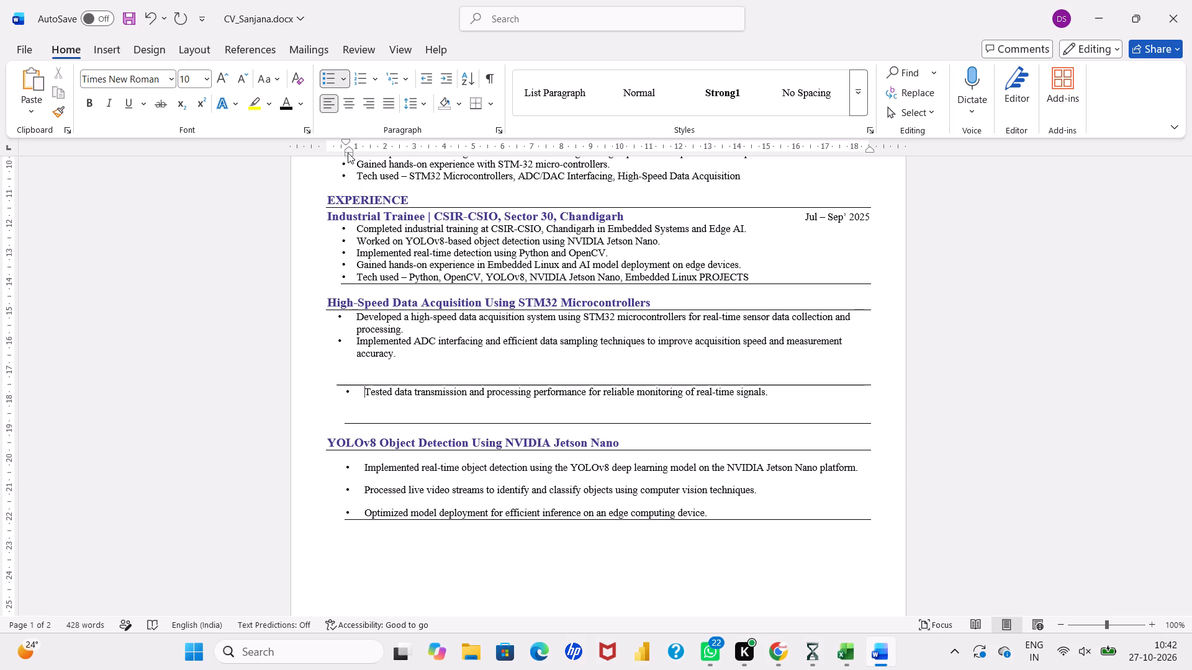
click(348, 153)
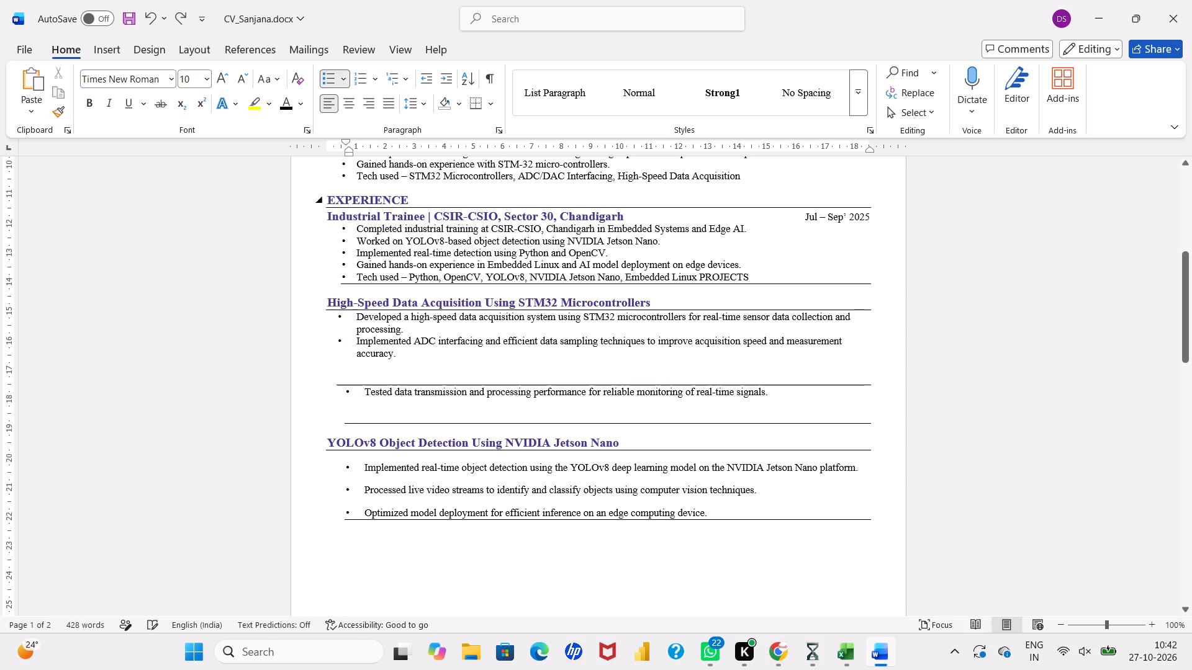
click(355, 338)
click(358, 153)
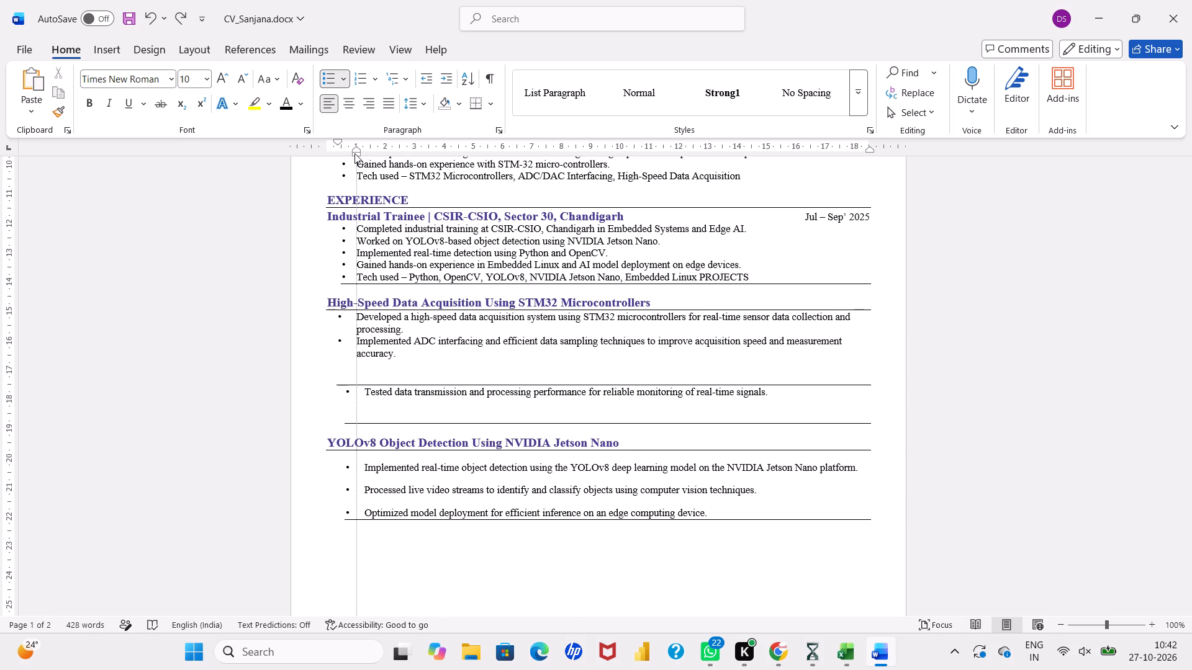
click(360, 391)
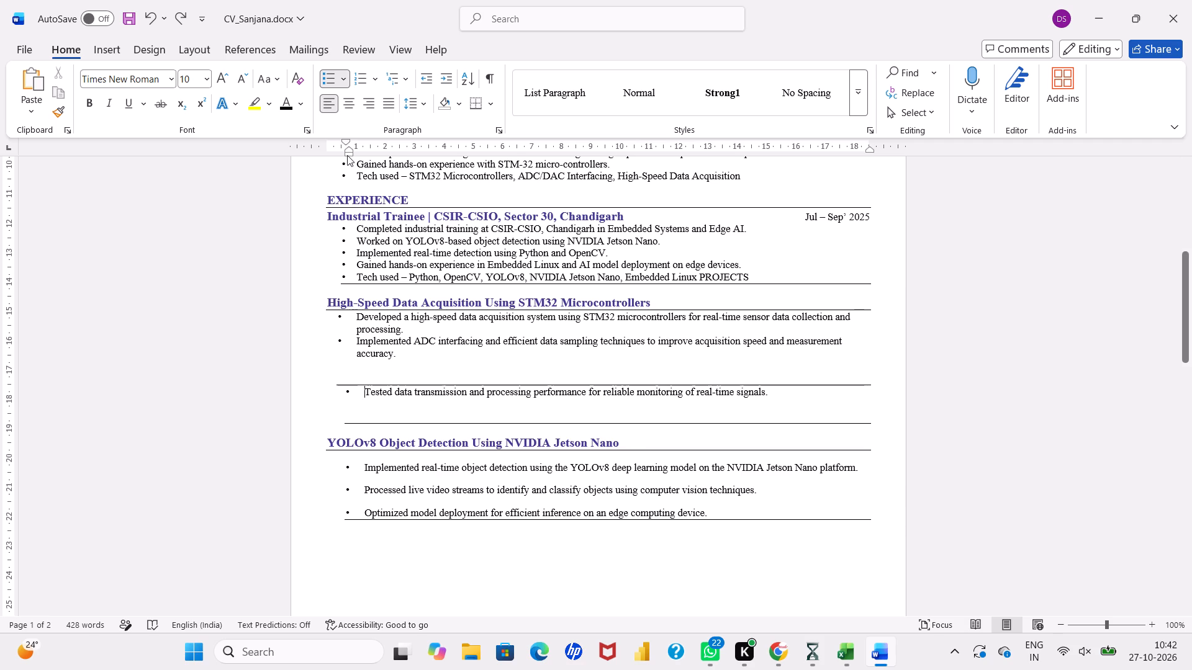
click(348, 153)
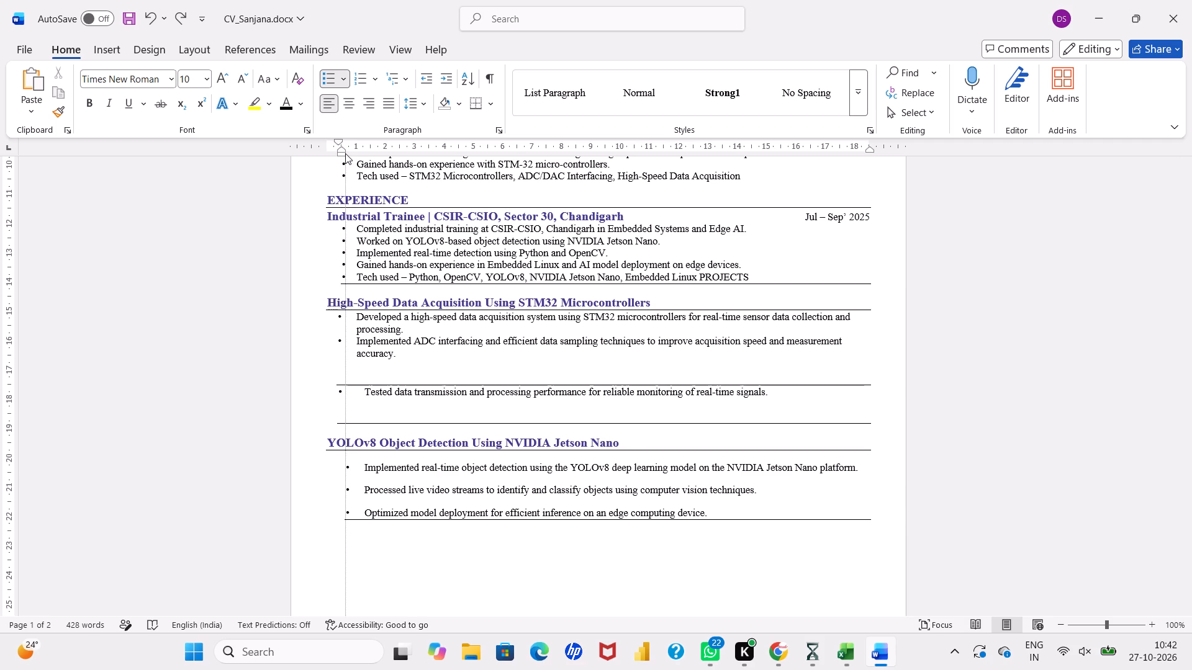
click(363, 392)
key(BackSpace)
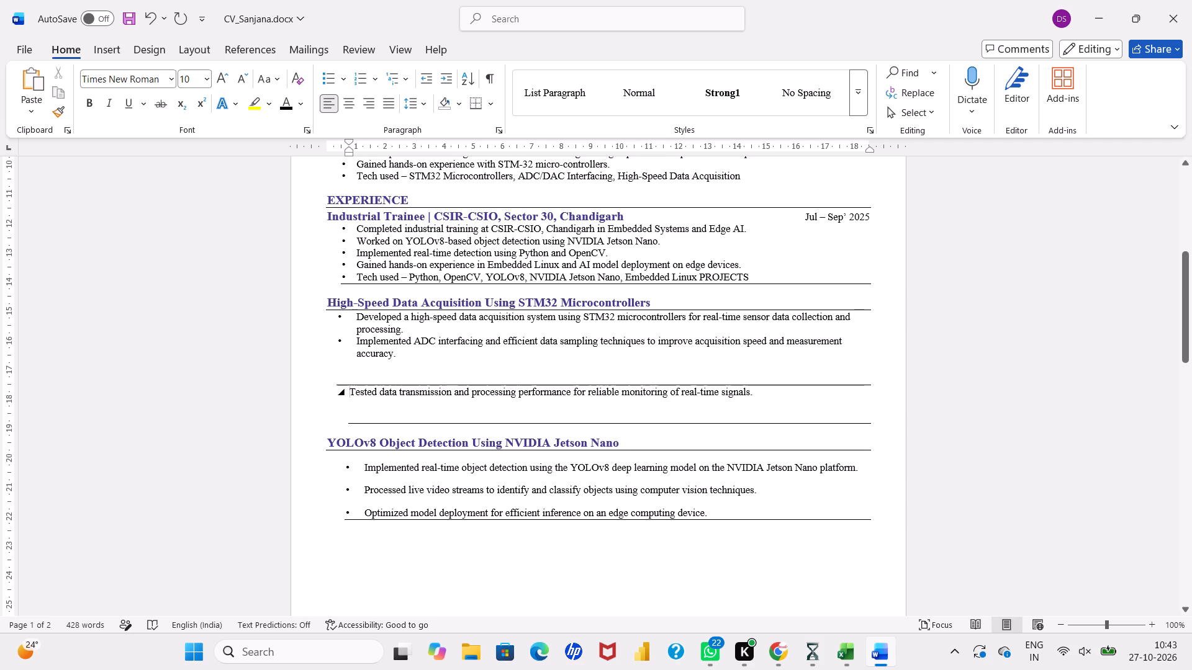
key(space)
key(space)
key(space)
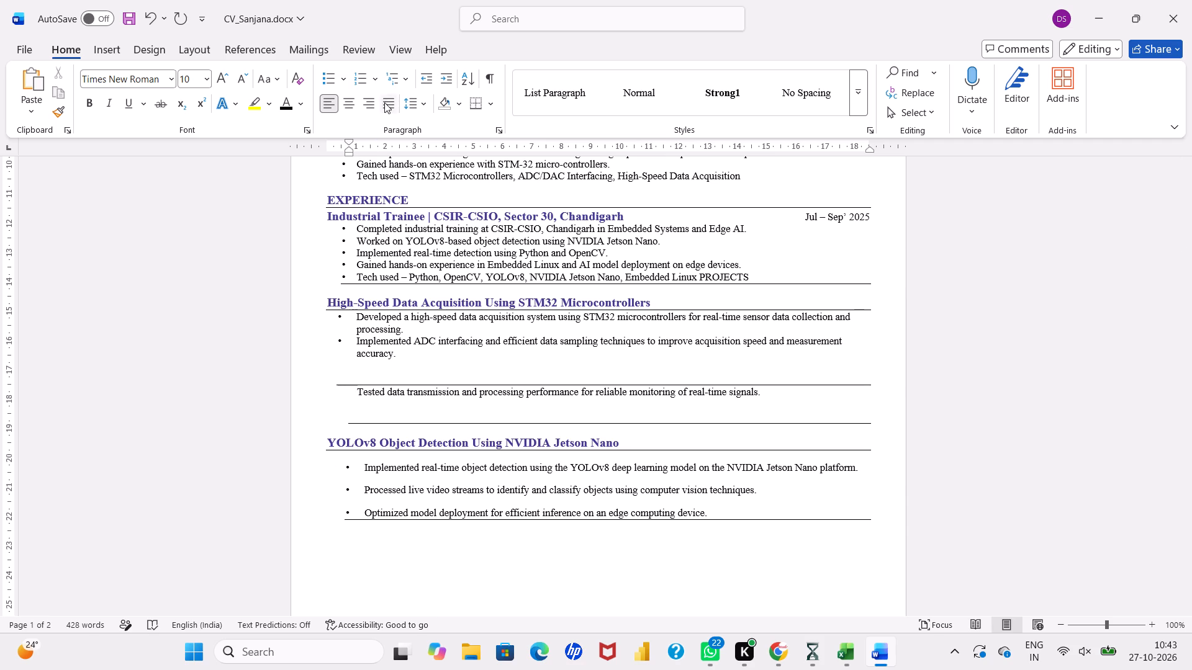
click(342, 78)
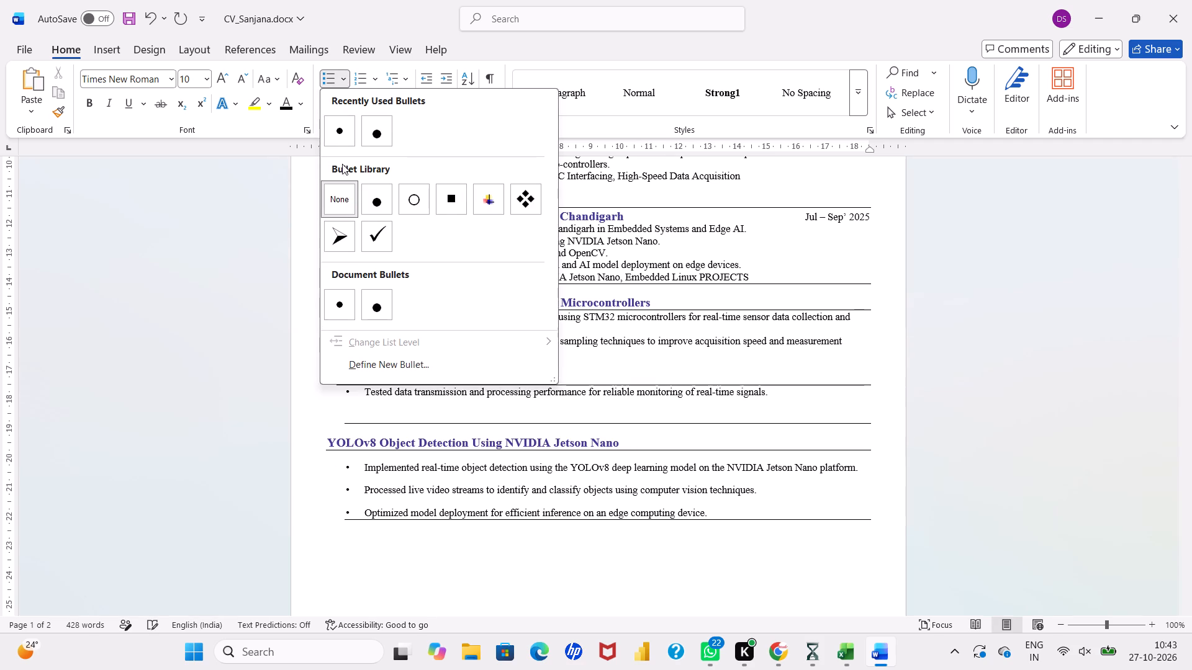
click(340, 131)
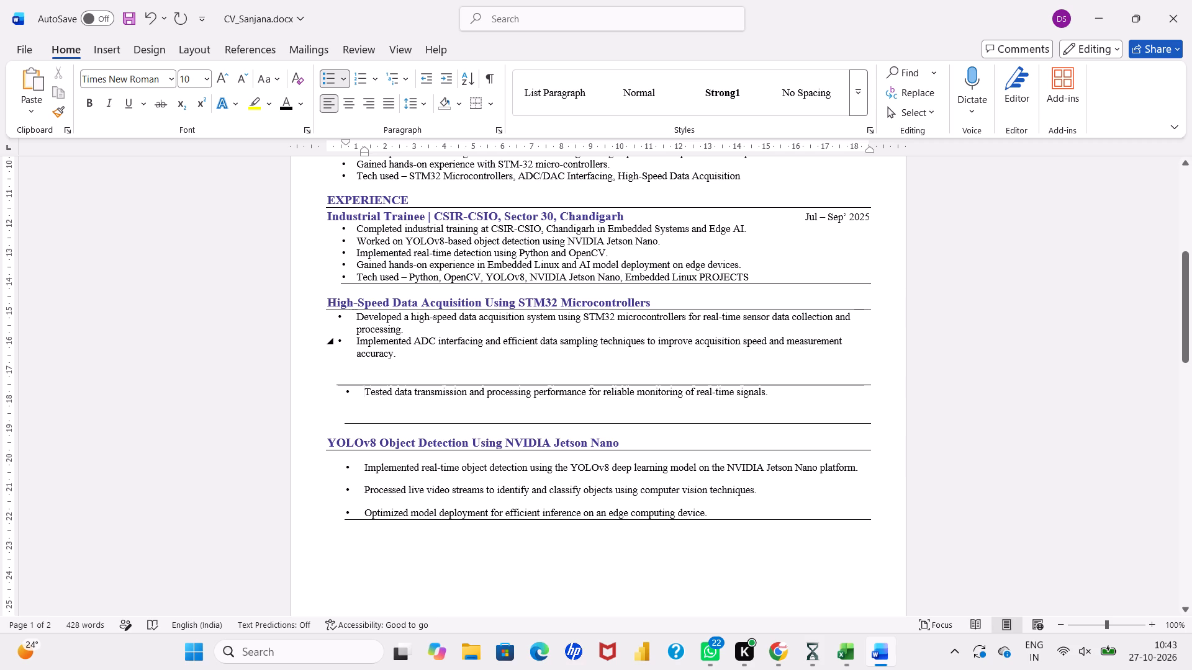
Select all three STM32 project bullets and give them the same reduced indent as the first two.
drag(396, 359, 345, 322)
drag(767, 394, 345, 324)
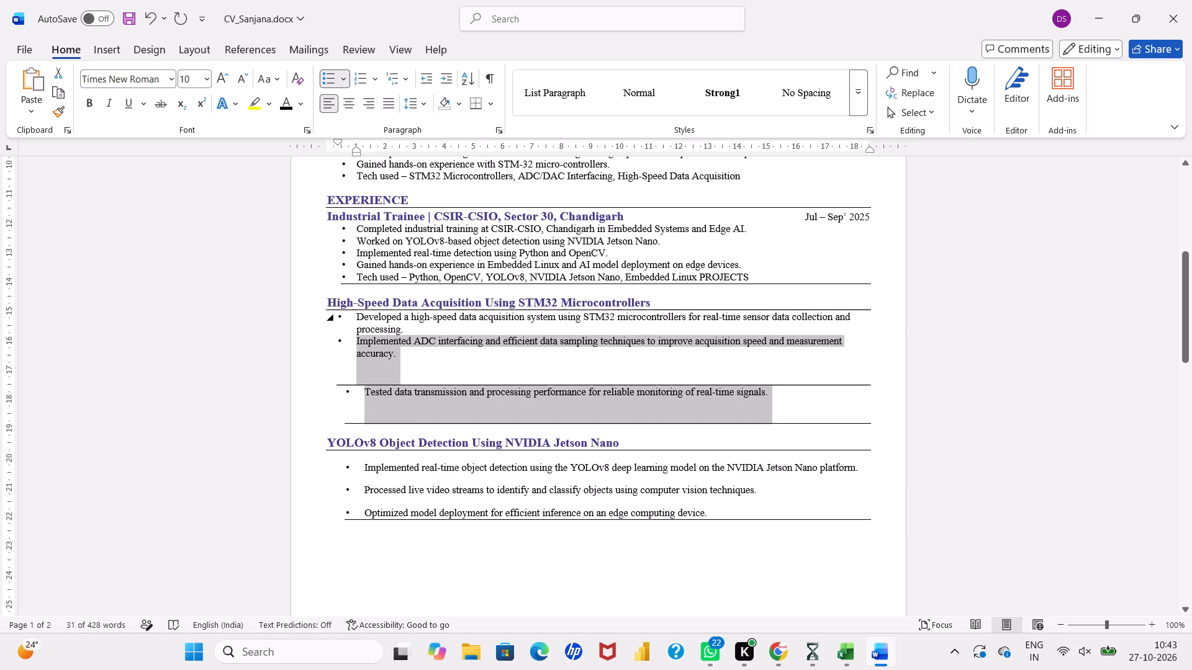
drag(345, 324, 346, 321)
click(431, 105)
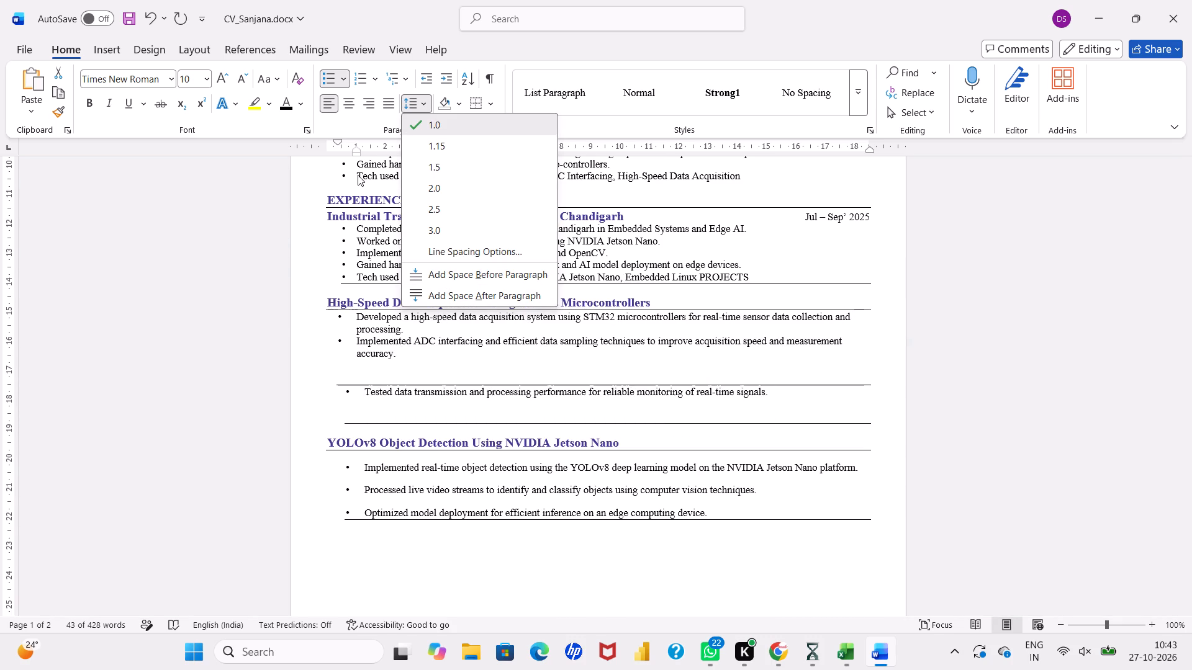
click(354, 153)
click(354, 153)
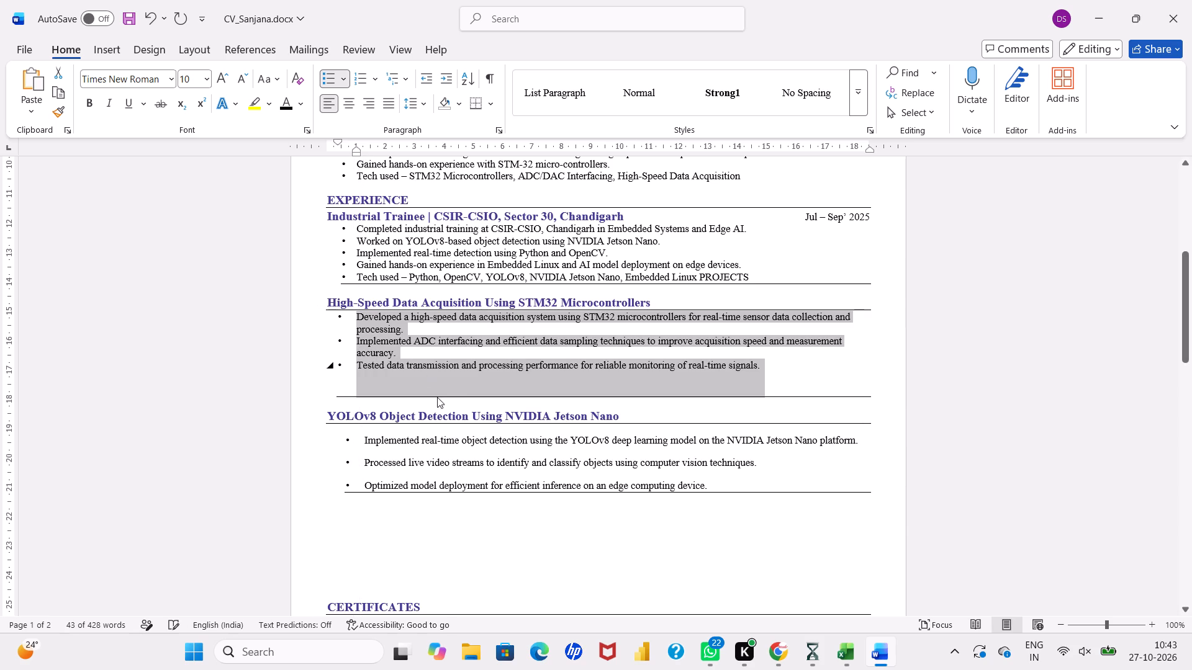
click(445, 380)
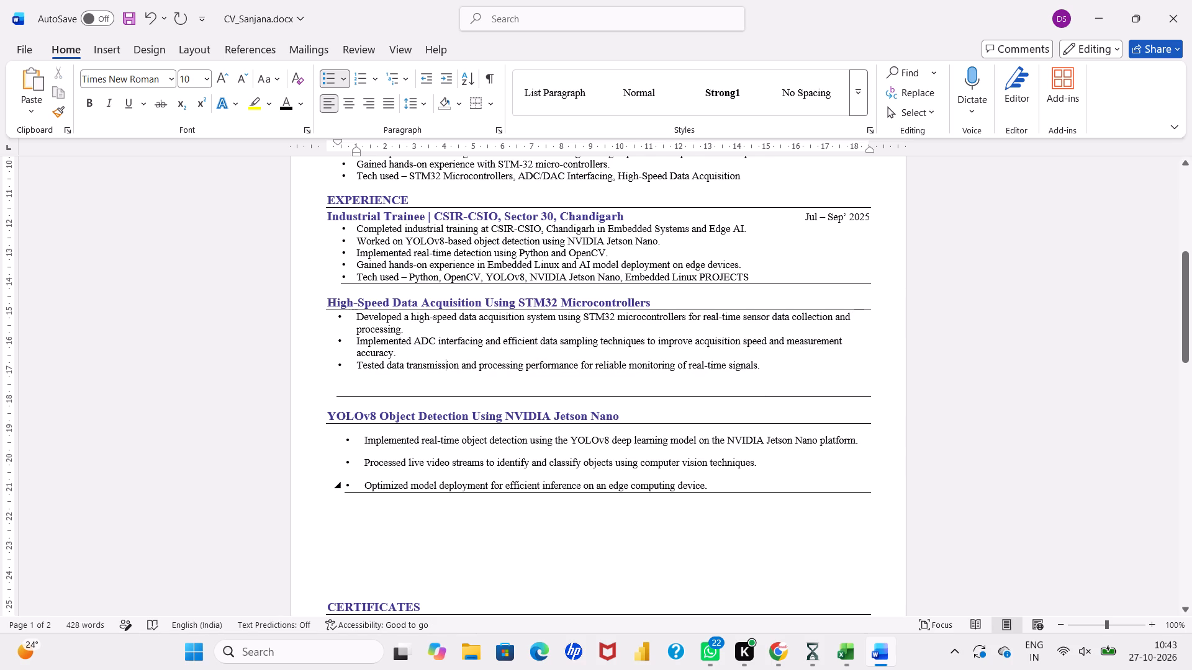
Remove the space before the three YOLOv8 Object Detection bullets.
drag(709, 484, 316, 427)
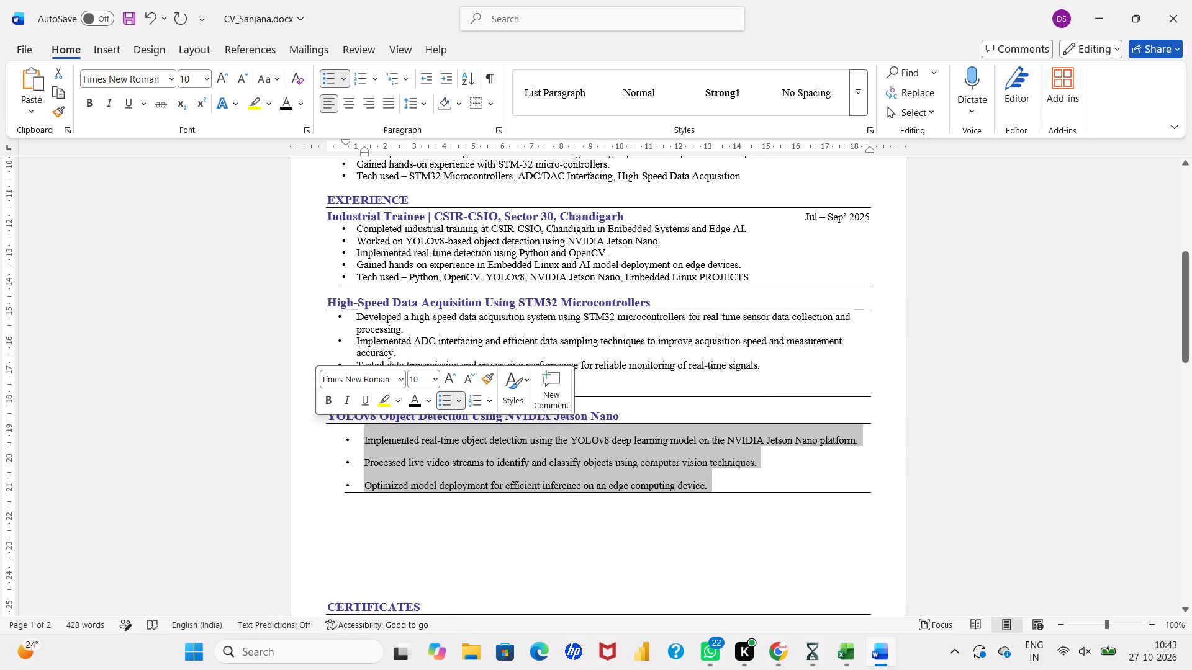
click(422, 102)
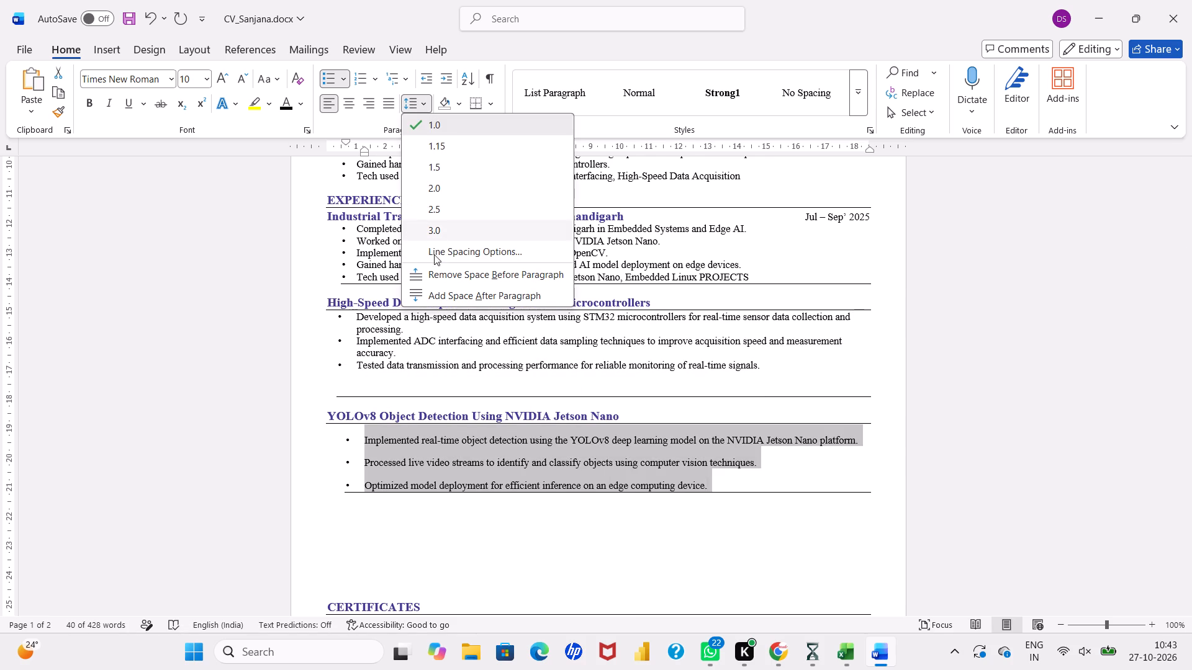
click(438, 270)
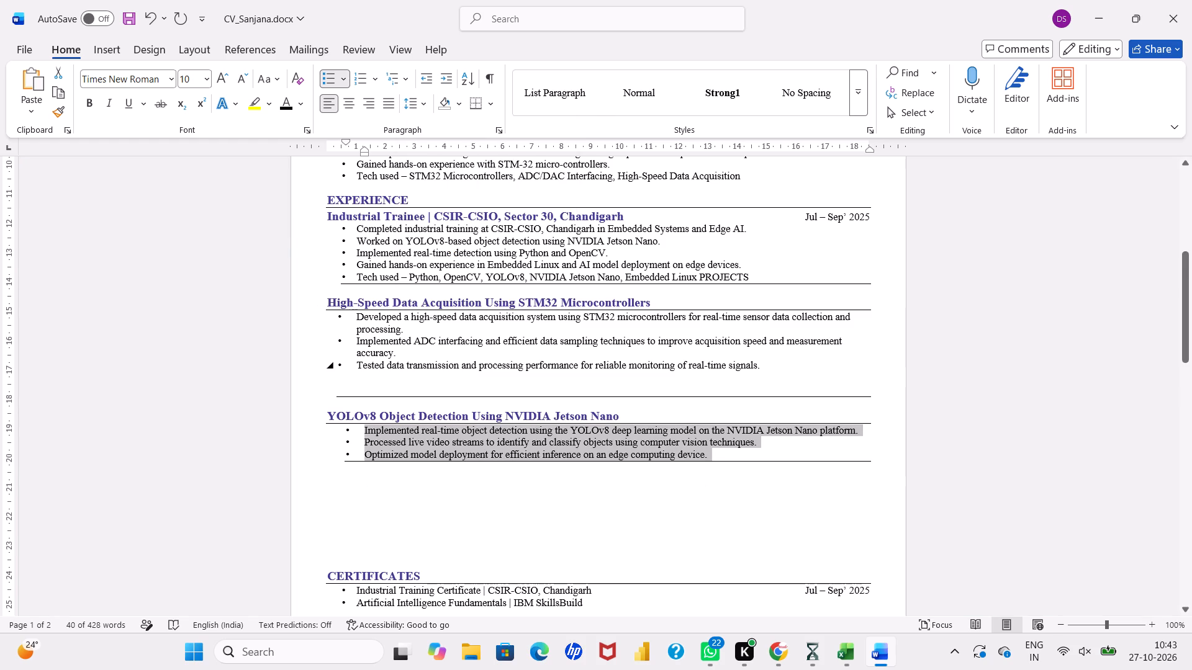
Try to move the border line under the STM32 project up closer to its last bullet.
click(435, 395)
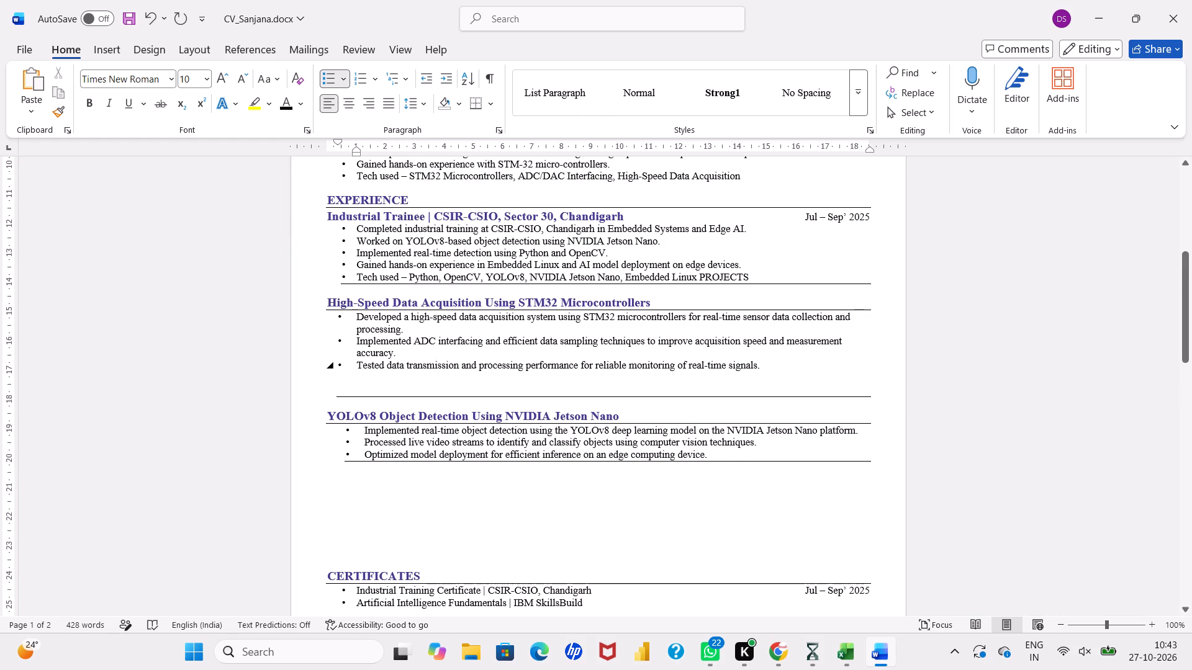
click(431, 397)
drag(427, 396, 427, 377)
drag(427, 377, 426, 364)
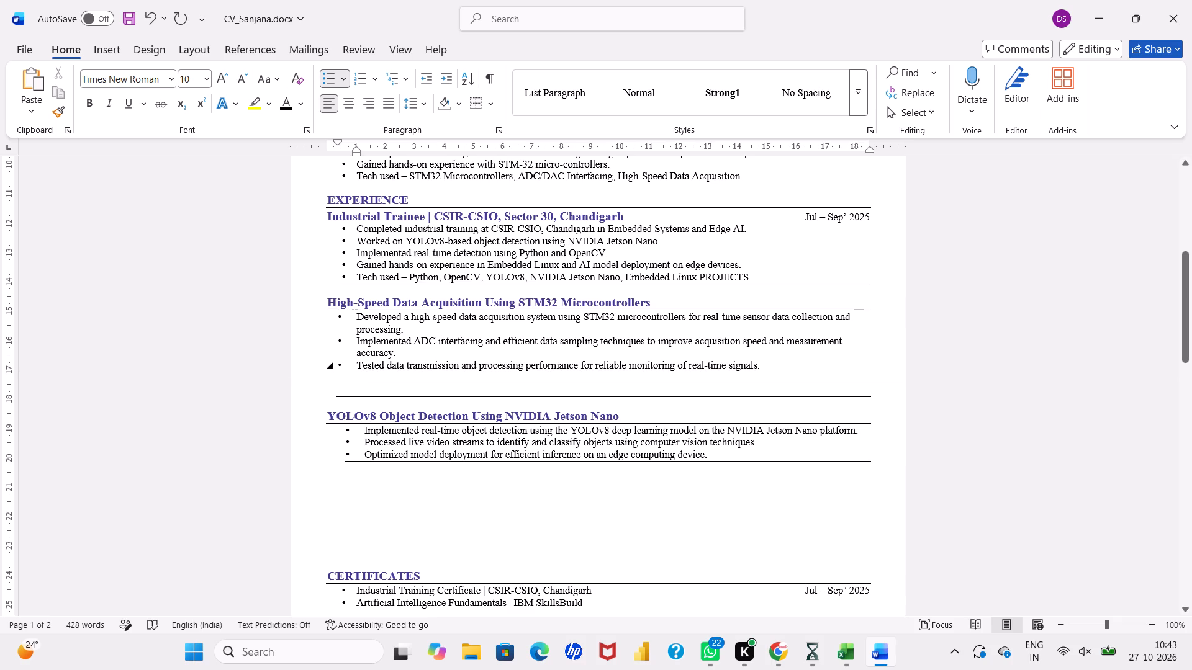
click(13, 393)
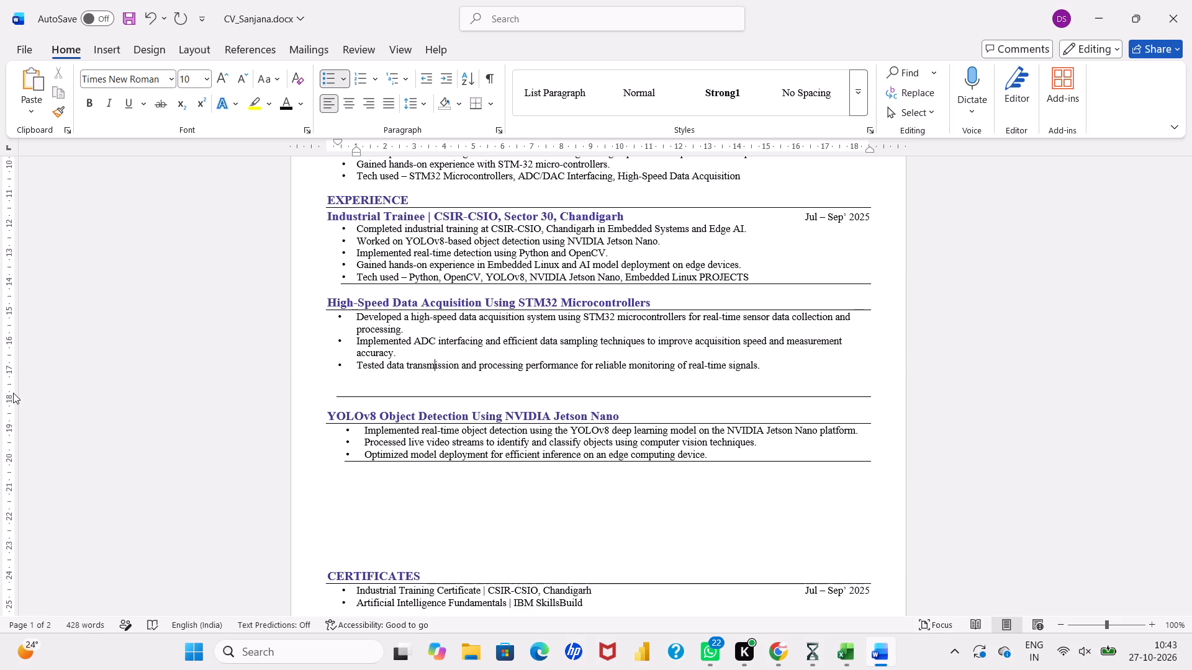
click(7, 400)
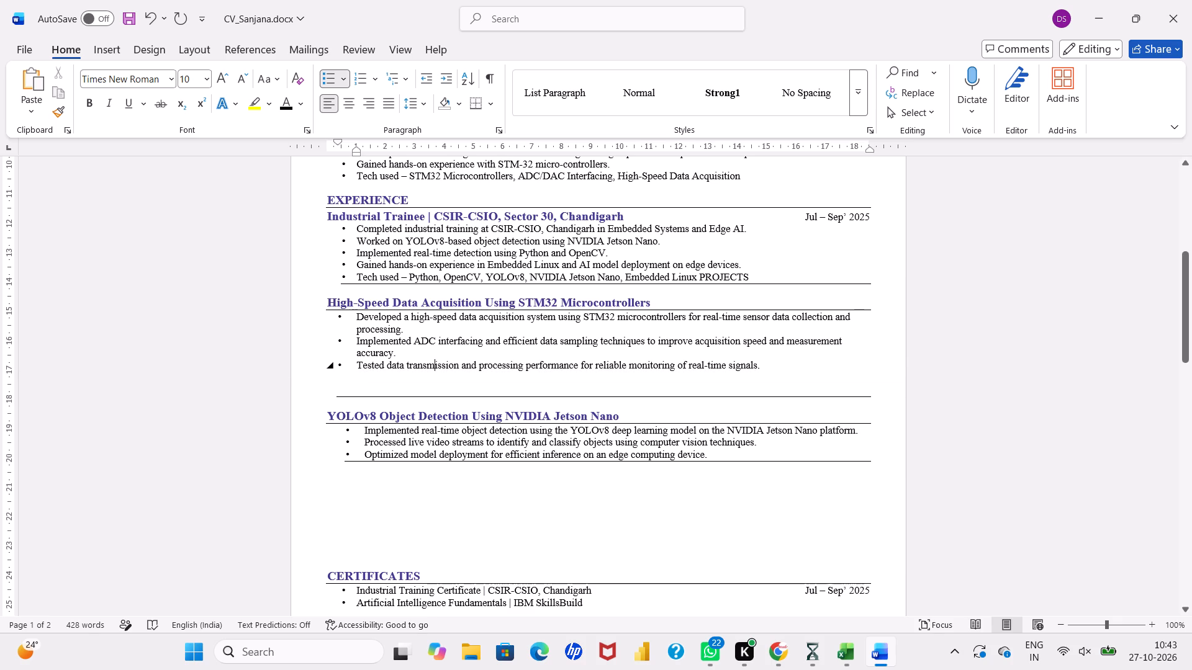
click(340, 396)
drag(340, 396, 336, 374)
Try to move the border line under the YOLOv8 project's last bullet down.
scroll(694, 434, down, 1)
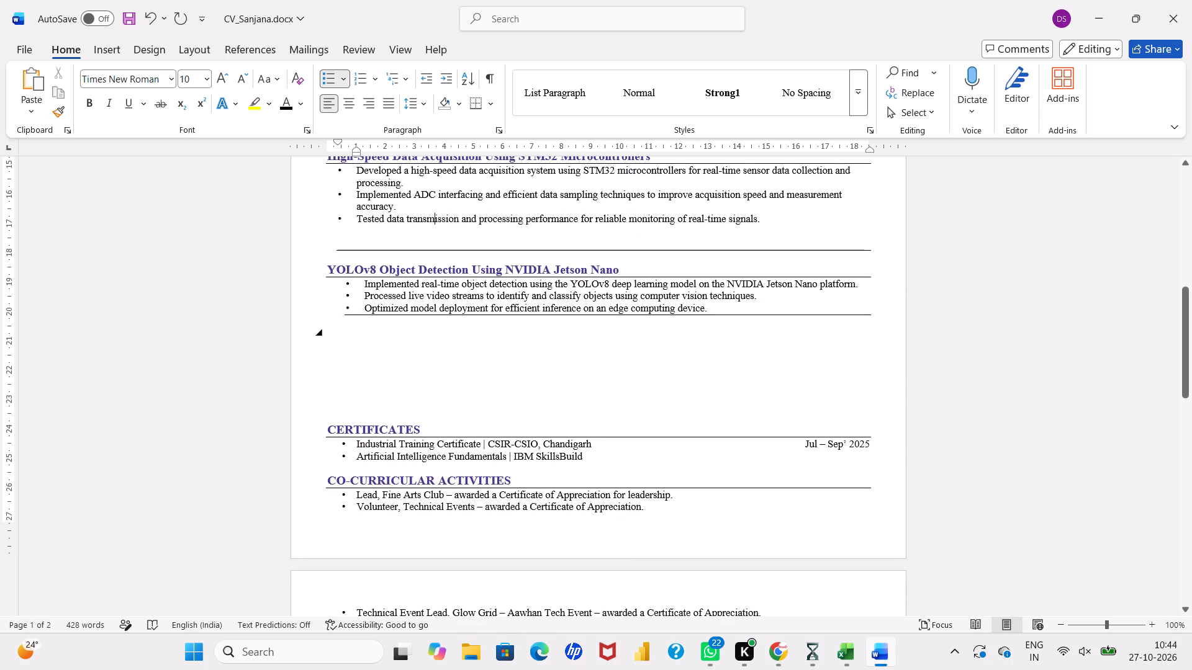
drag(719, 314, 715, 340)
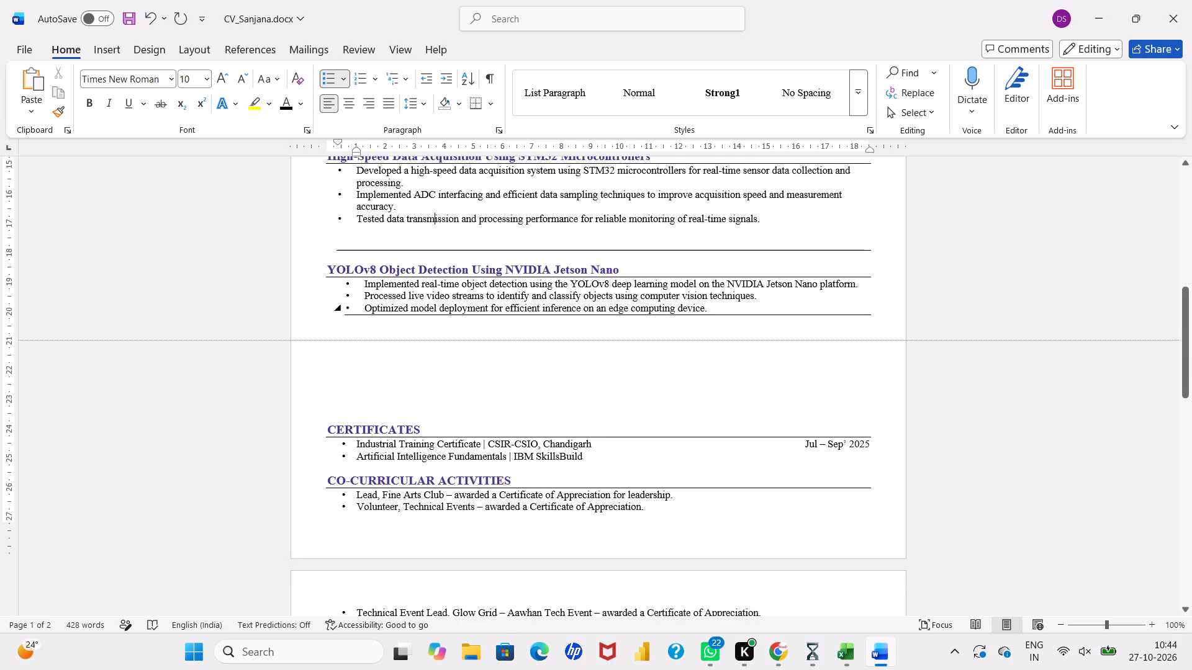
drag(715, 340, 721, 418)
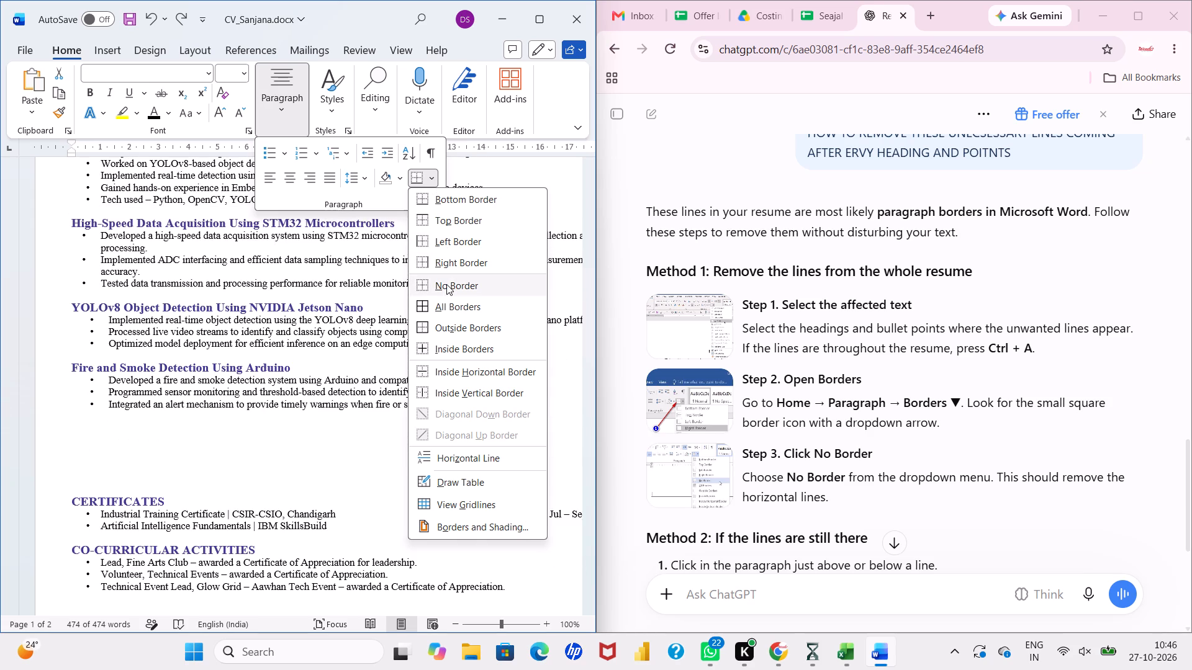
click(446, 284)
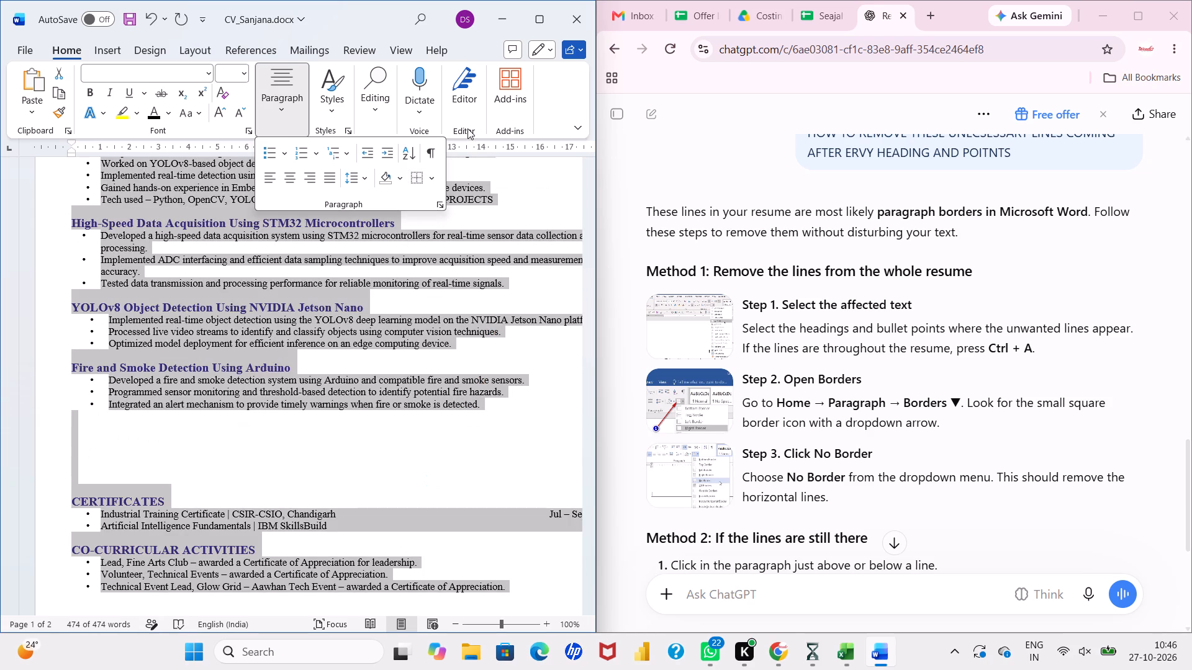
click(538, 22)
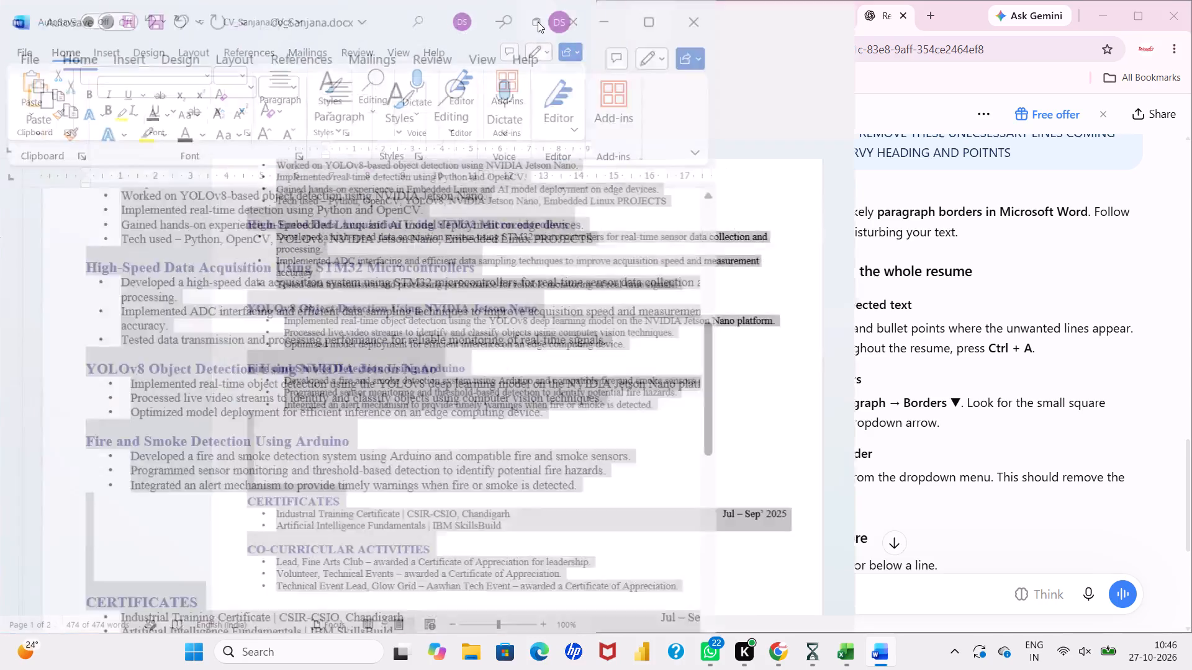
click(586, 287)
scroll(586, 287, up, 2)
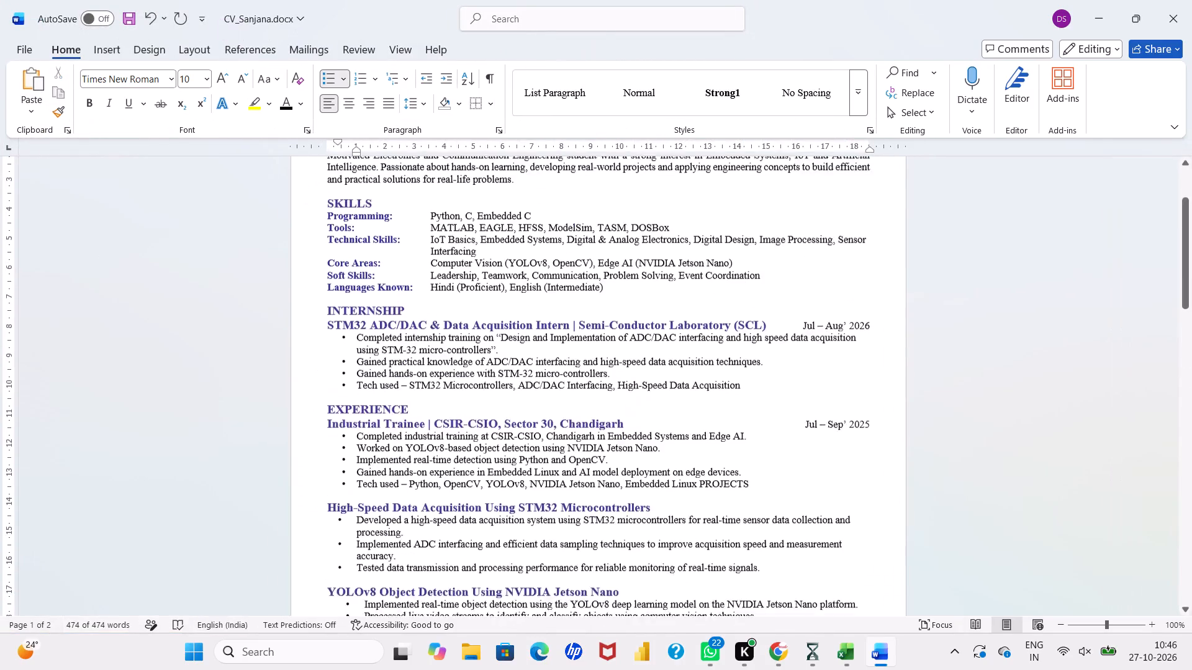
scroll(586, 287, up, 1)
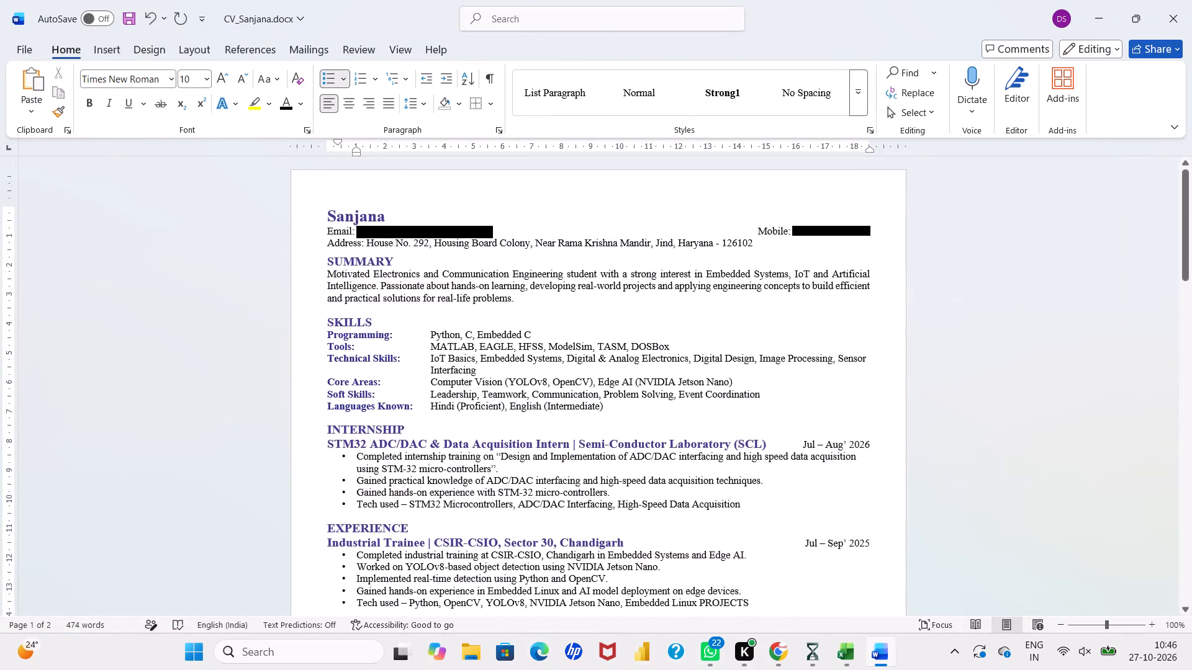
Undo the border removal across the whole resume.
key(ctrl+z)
Apply No Border to the "Tech used" bullet at the end of the EXPERIENCE section.
scroll(586, 287, down, 4)
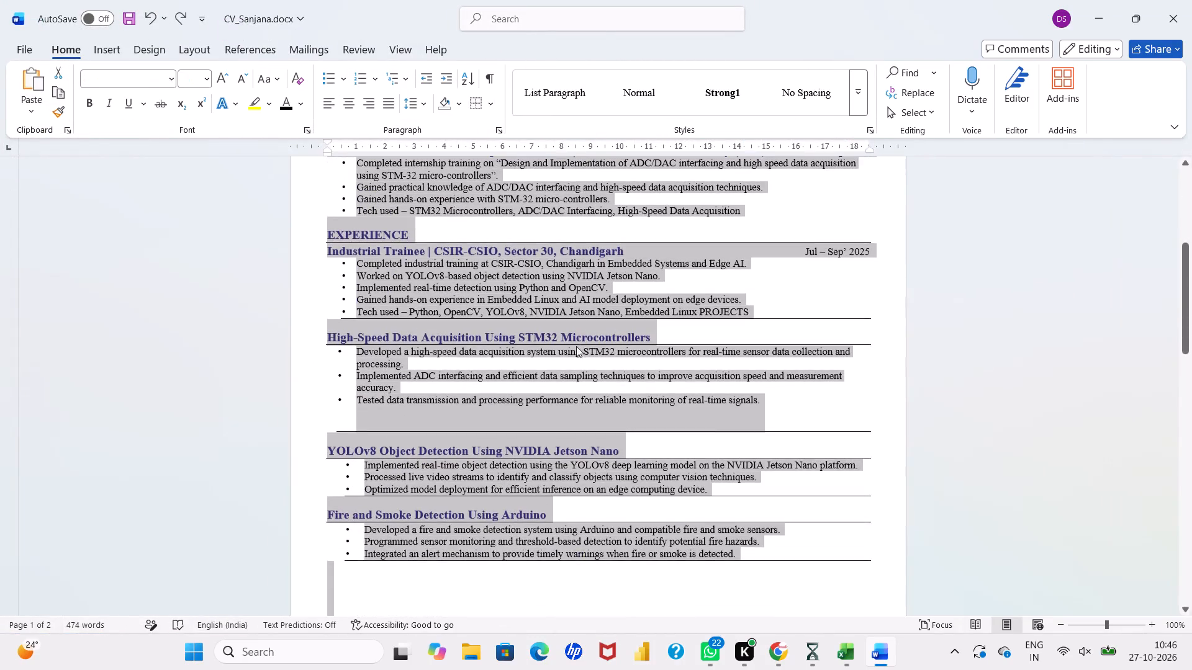
click(575, 382)
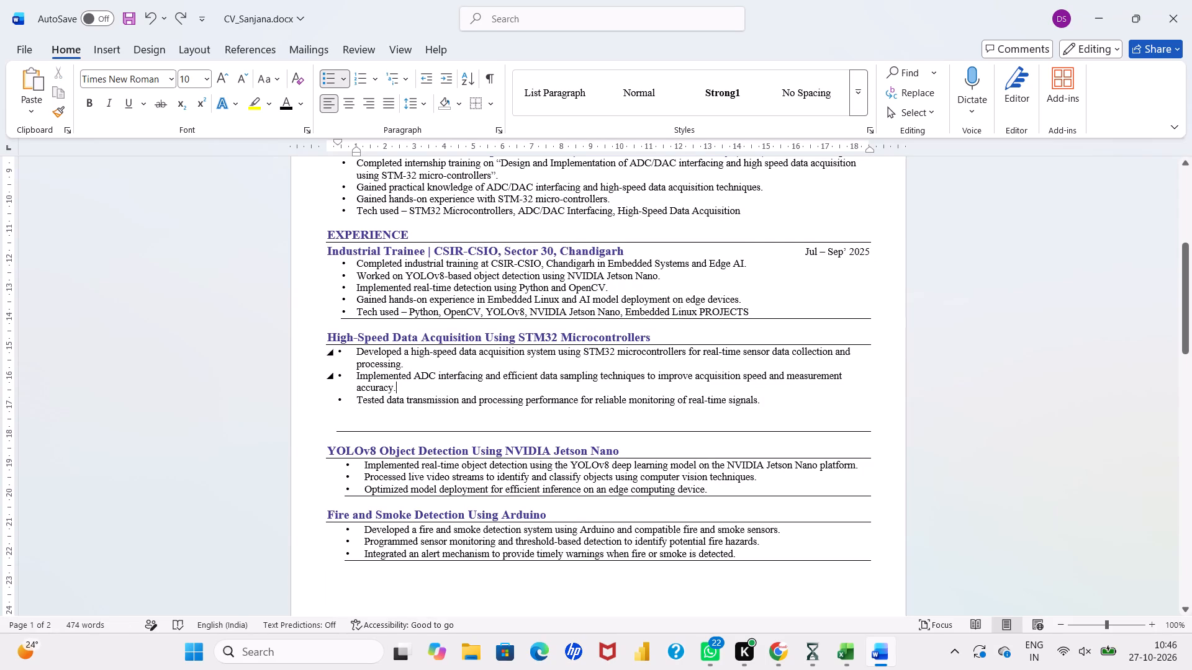
click(752, 317)
click(752, 317)
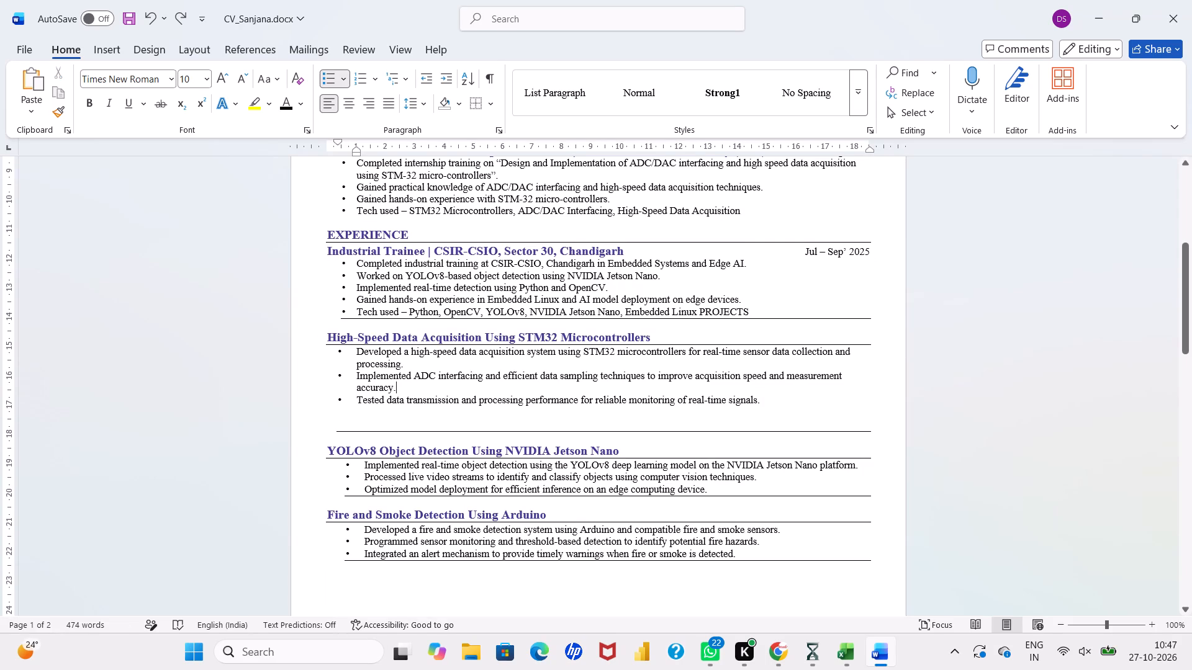
click(752, 313)
click(490, 105)
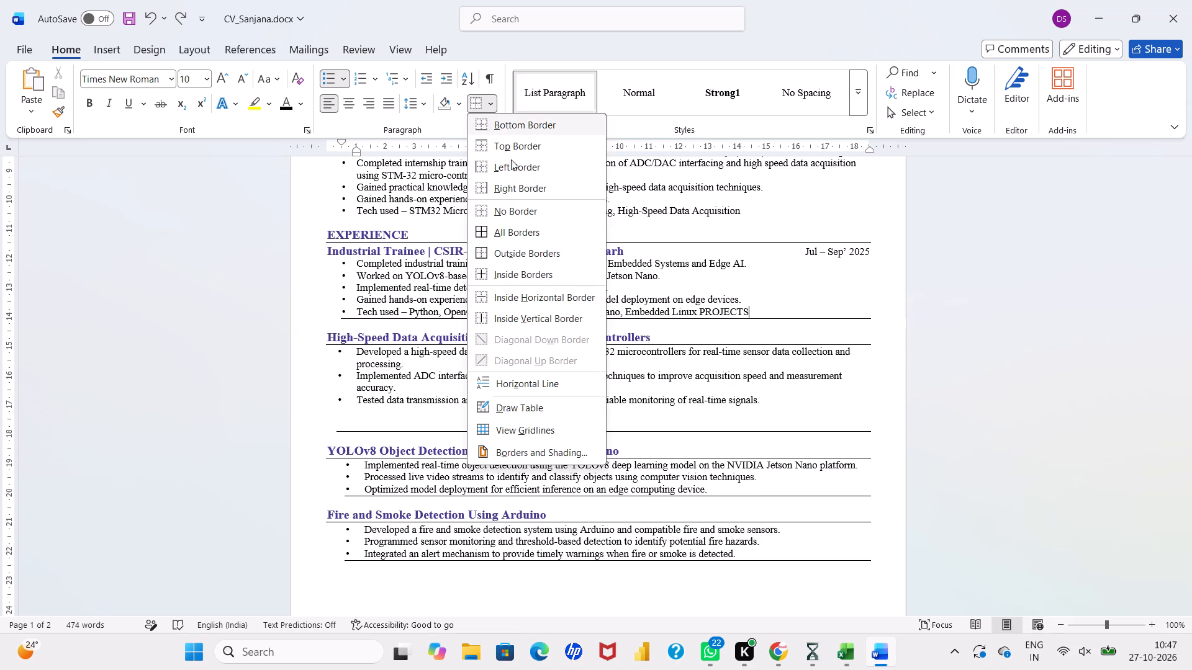
click(521, 213)
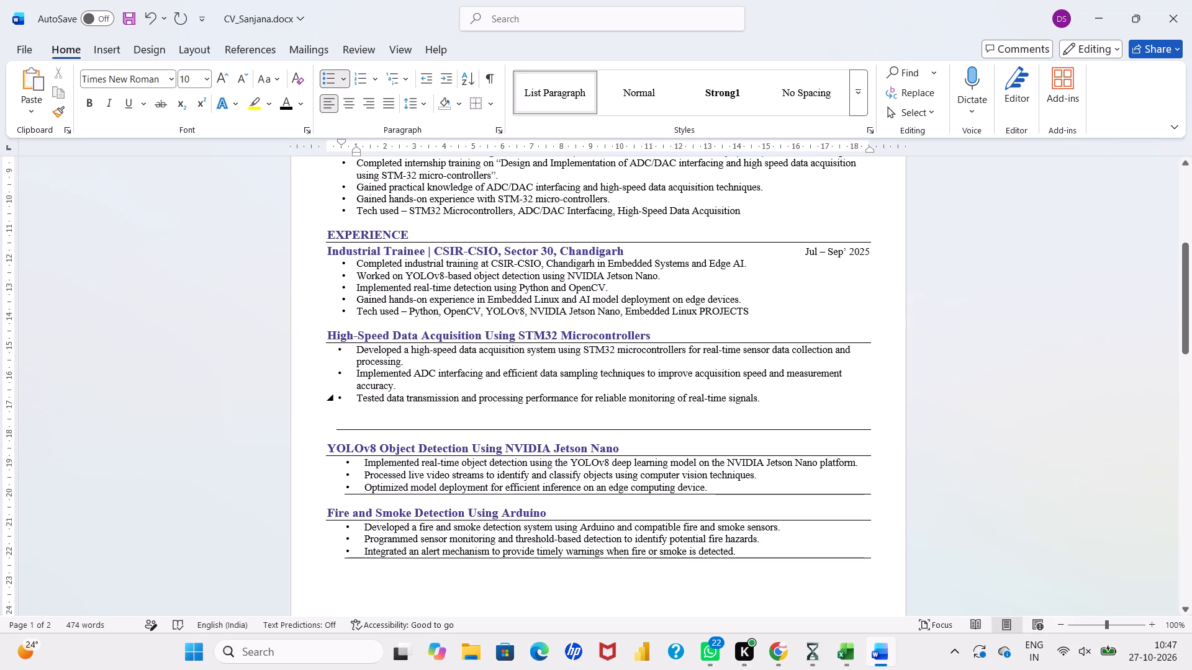
Apply No Border to the last bullet of each of the High-Speed Data Acquisition, YOLOv8, and Fire and Smoke Detection sections.
click(760, 401)
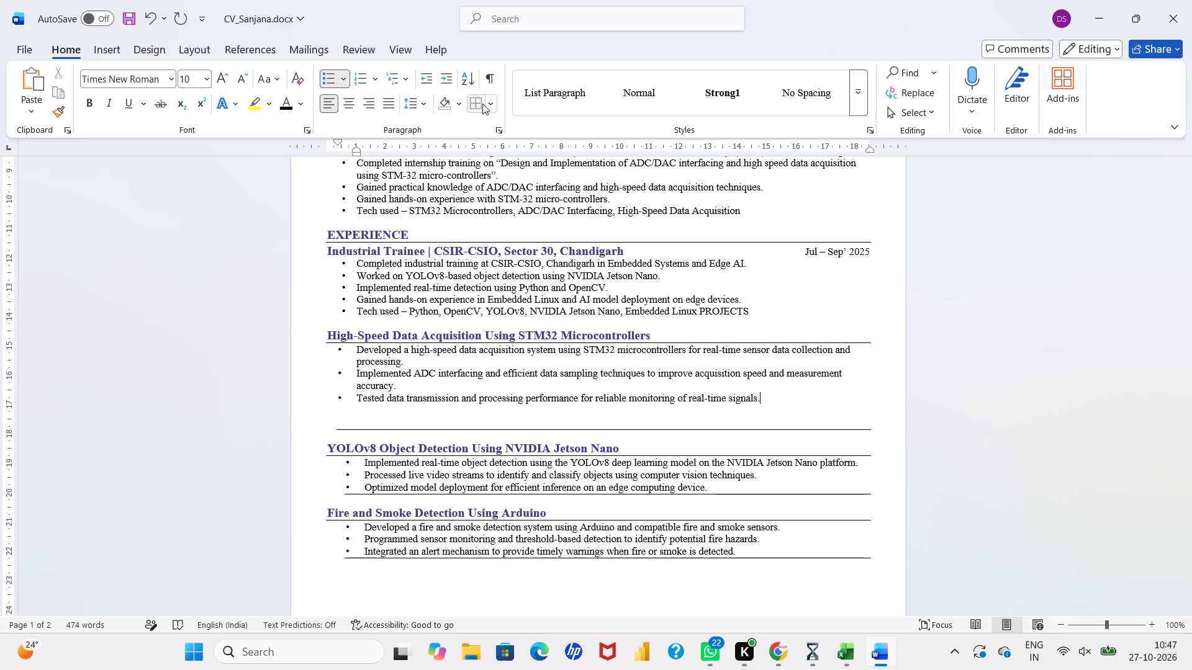
click(476, 104)
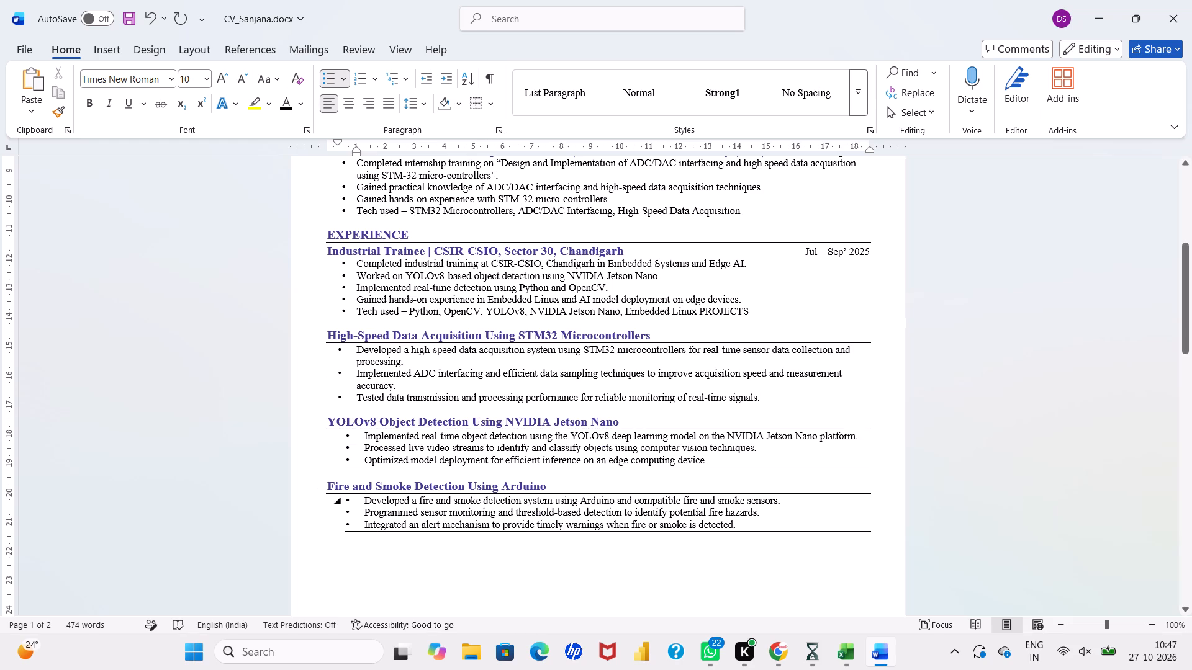
click(709, 461)
click(473, 100)
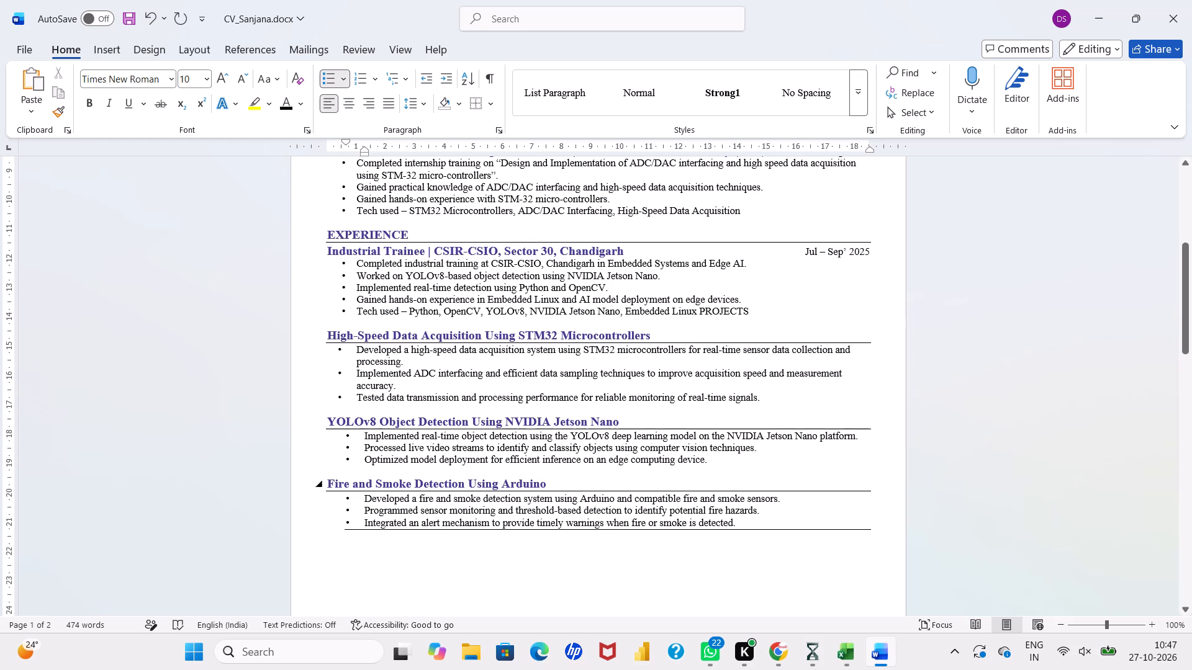
click(737, 524)
click(472, 102)
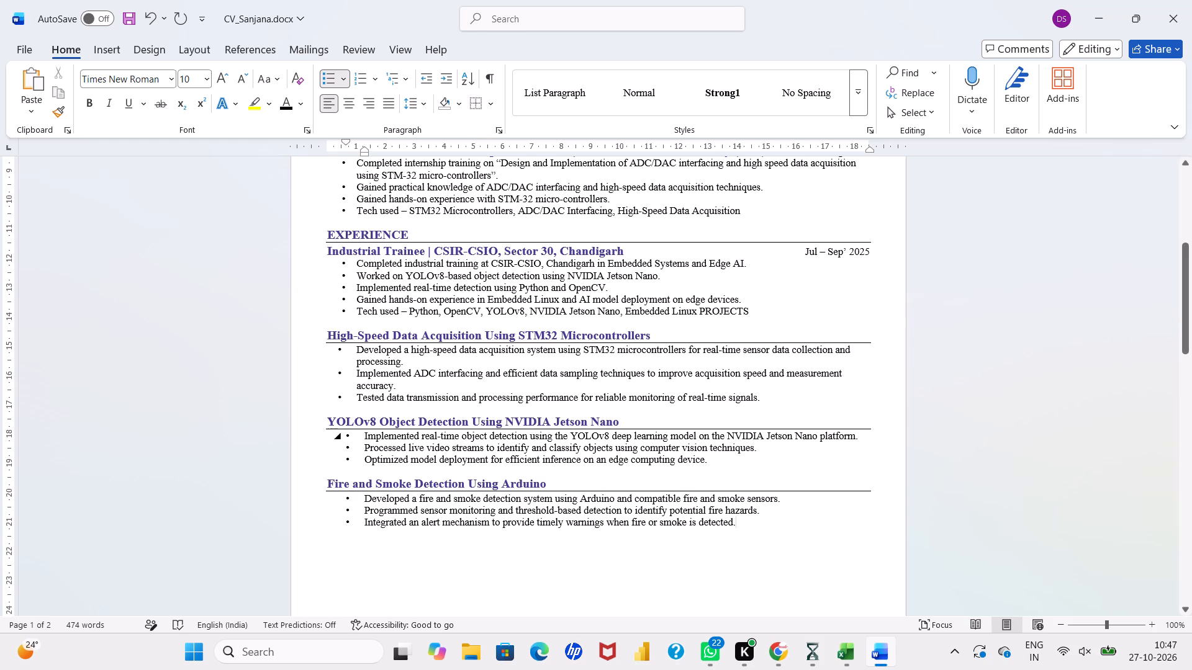
scroll(551, 431, down, 1)
scroll(467, 370, up, 1)
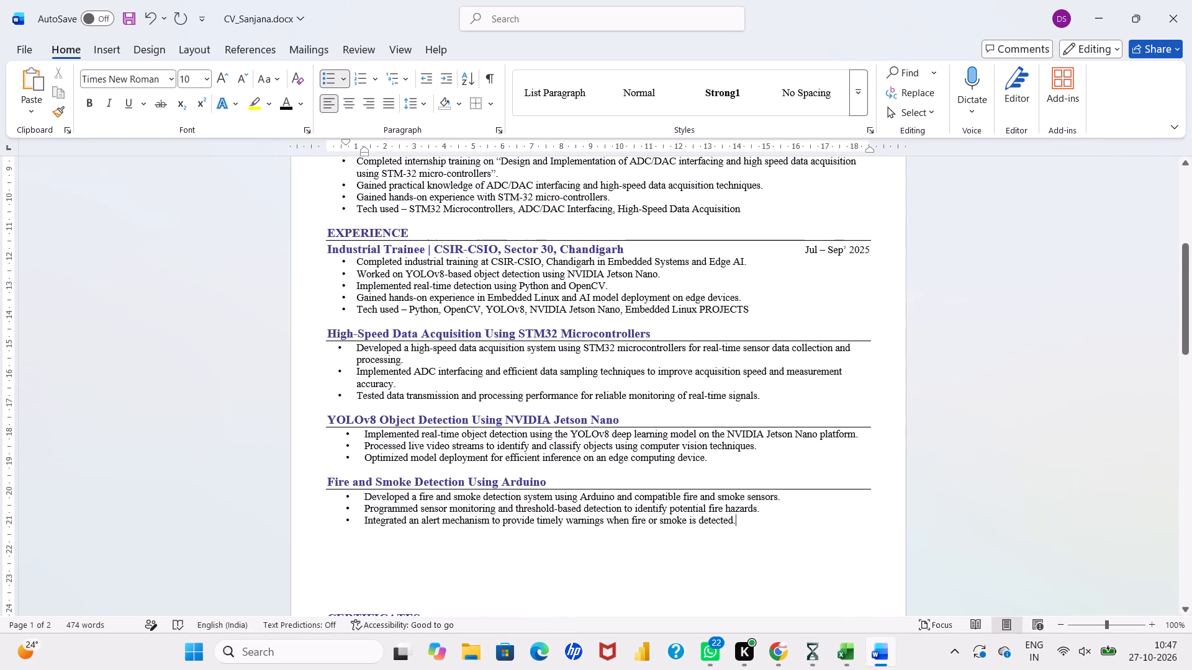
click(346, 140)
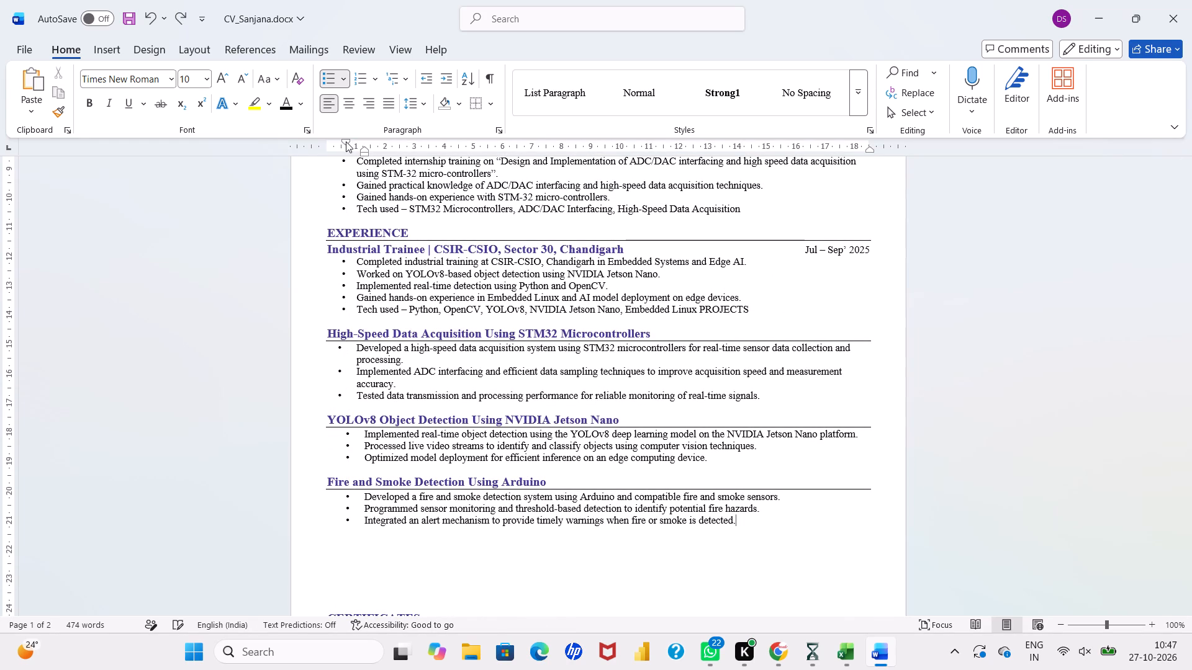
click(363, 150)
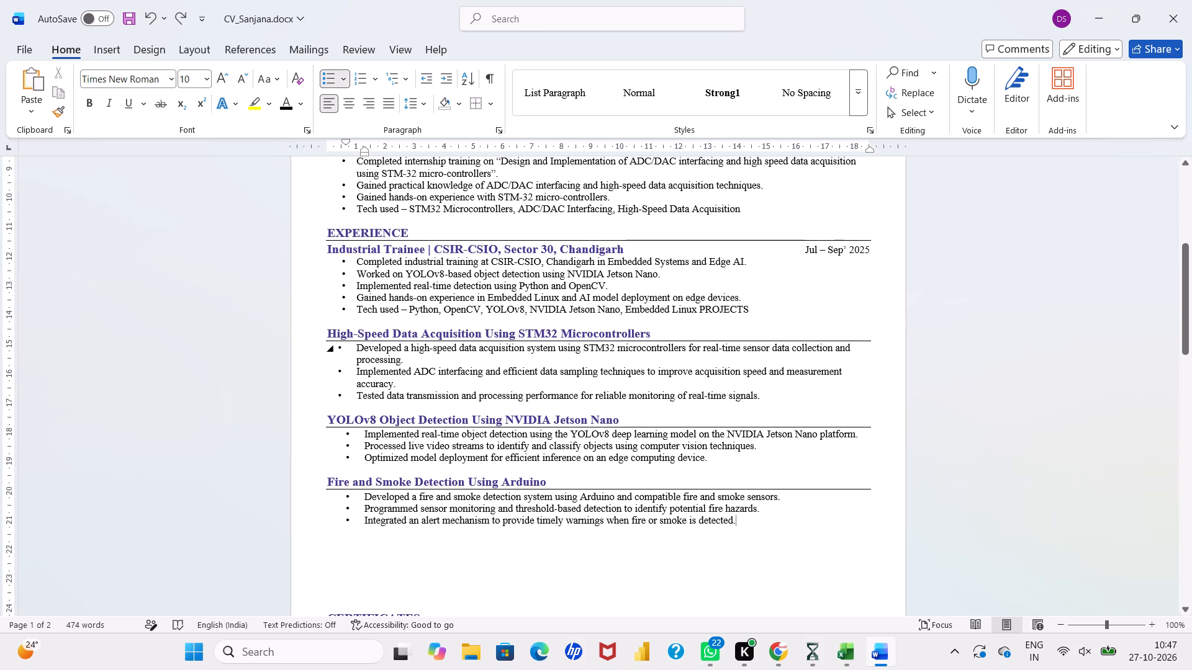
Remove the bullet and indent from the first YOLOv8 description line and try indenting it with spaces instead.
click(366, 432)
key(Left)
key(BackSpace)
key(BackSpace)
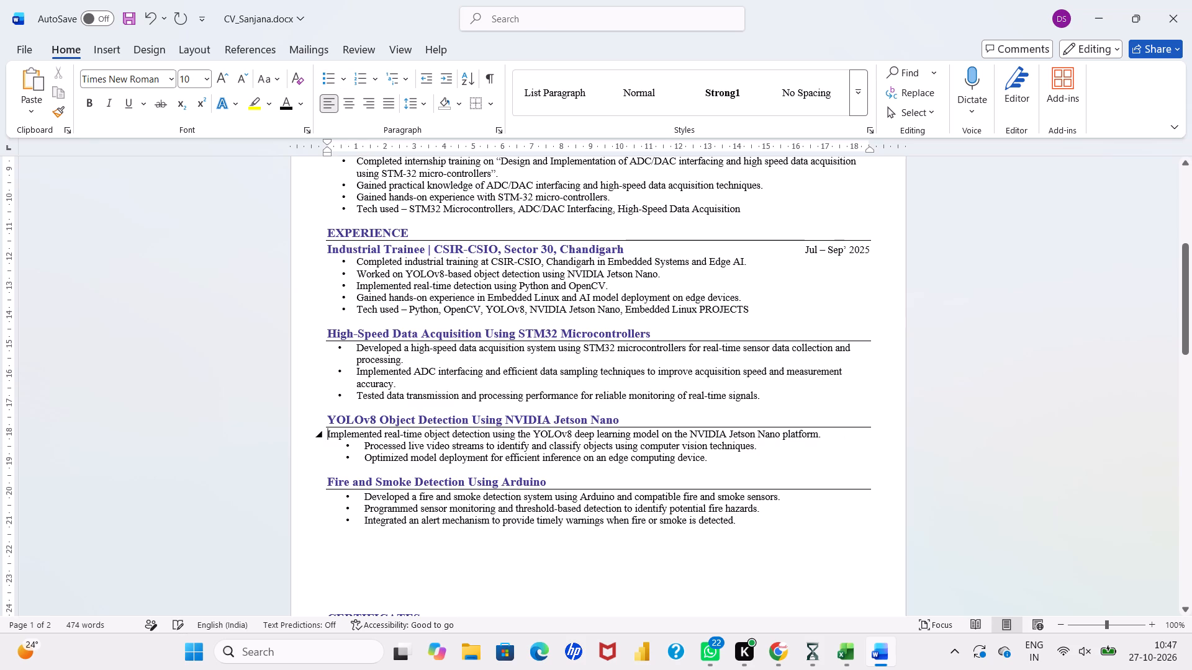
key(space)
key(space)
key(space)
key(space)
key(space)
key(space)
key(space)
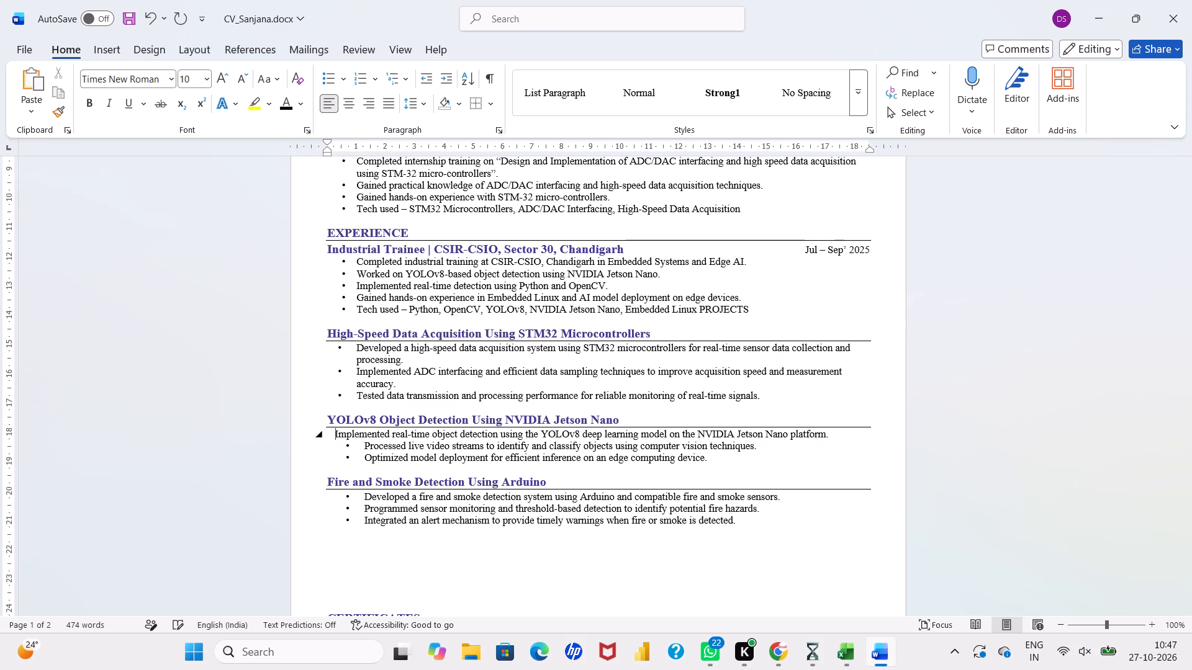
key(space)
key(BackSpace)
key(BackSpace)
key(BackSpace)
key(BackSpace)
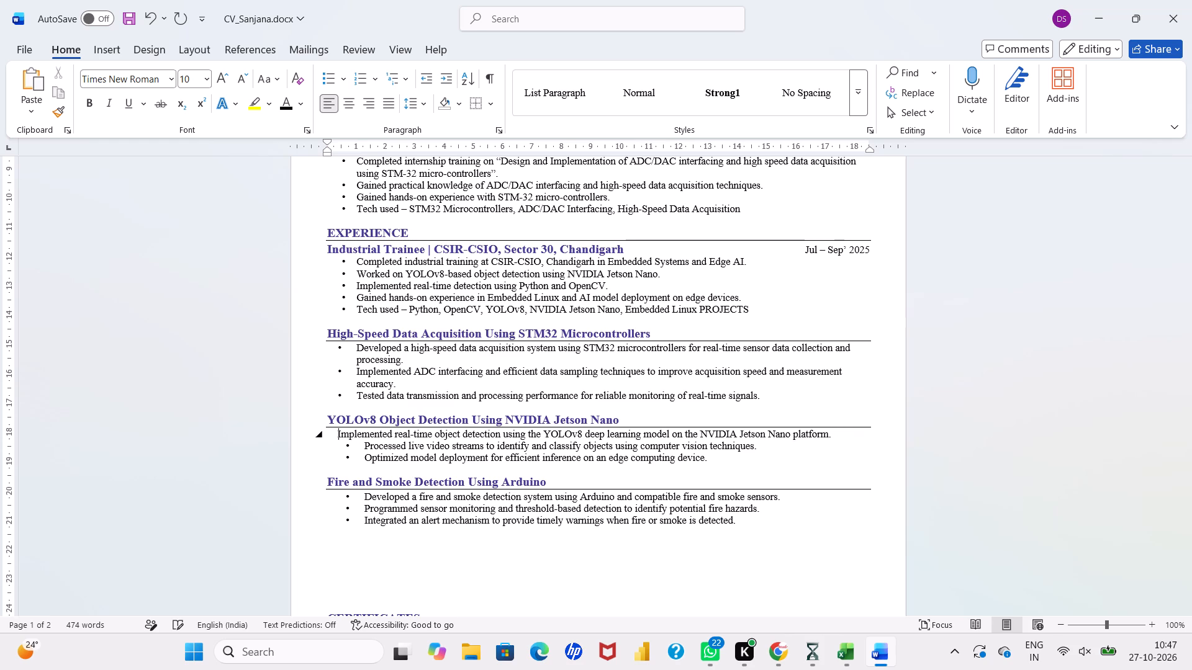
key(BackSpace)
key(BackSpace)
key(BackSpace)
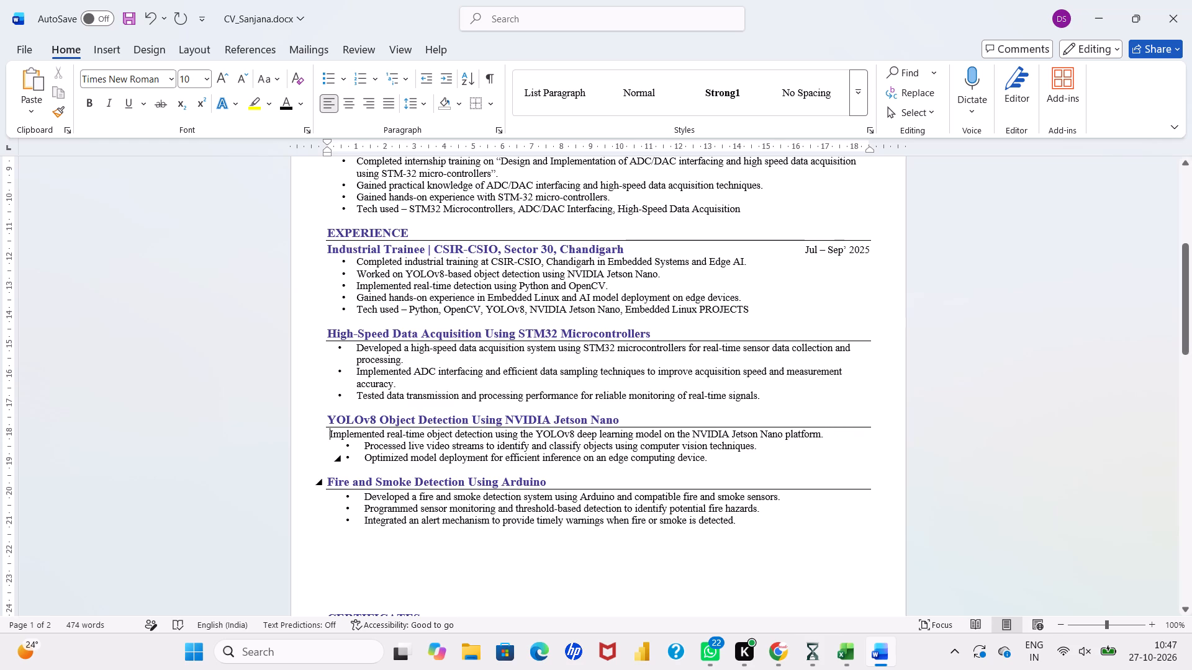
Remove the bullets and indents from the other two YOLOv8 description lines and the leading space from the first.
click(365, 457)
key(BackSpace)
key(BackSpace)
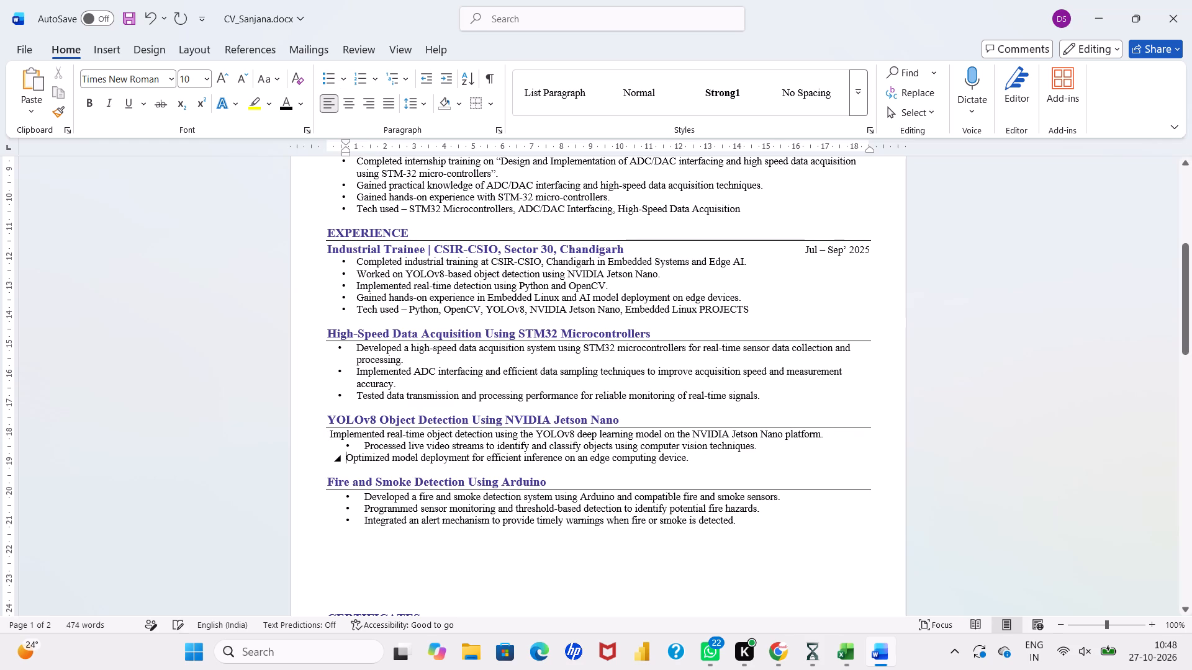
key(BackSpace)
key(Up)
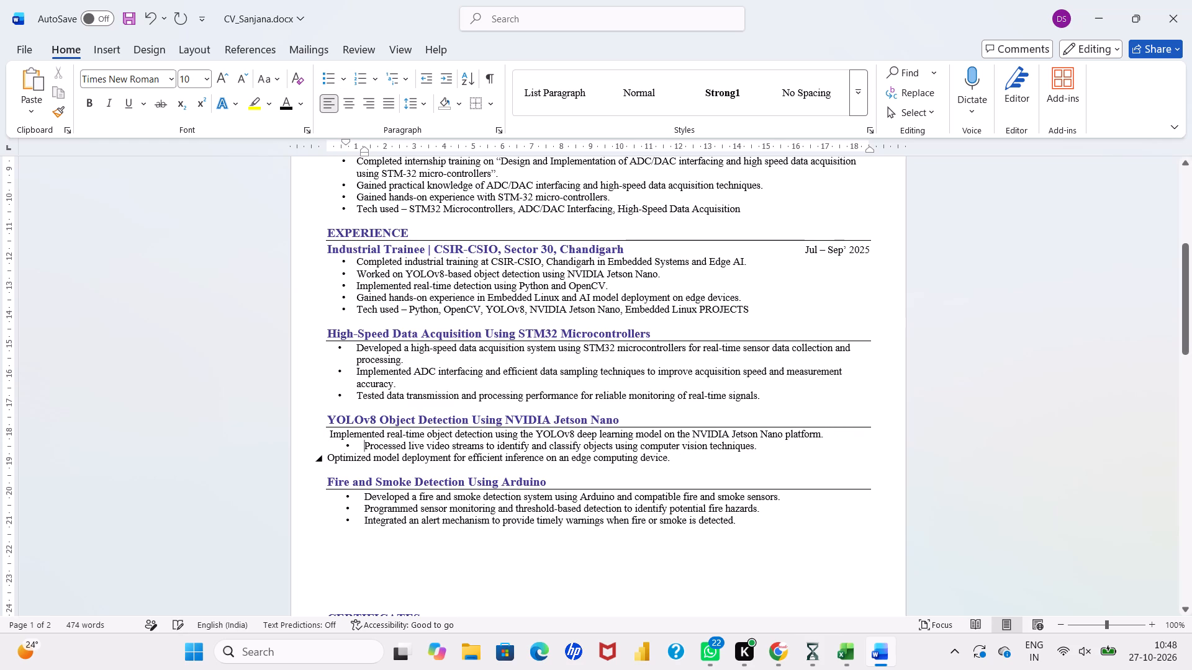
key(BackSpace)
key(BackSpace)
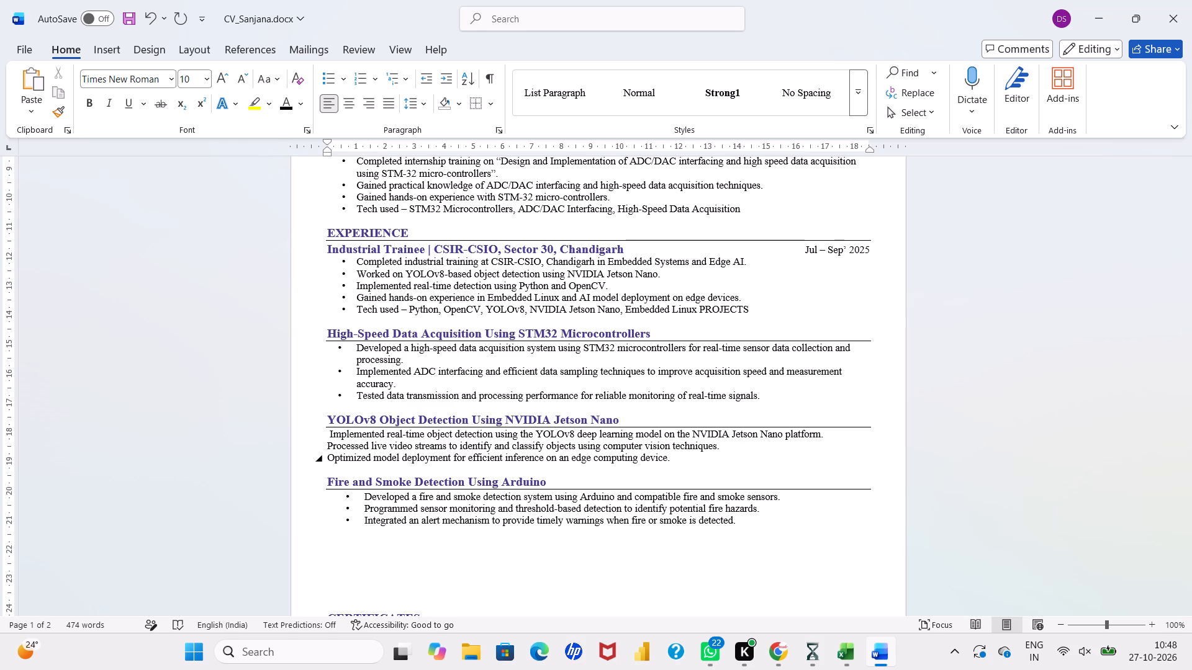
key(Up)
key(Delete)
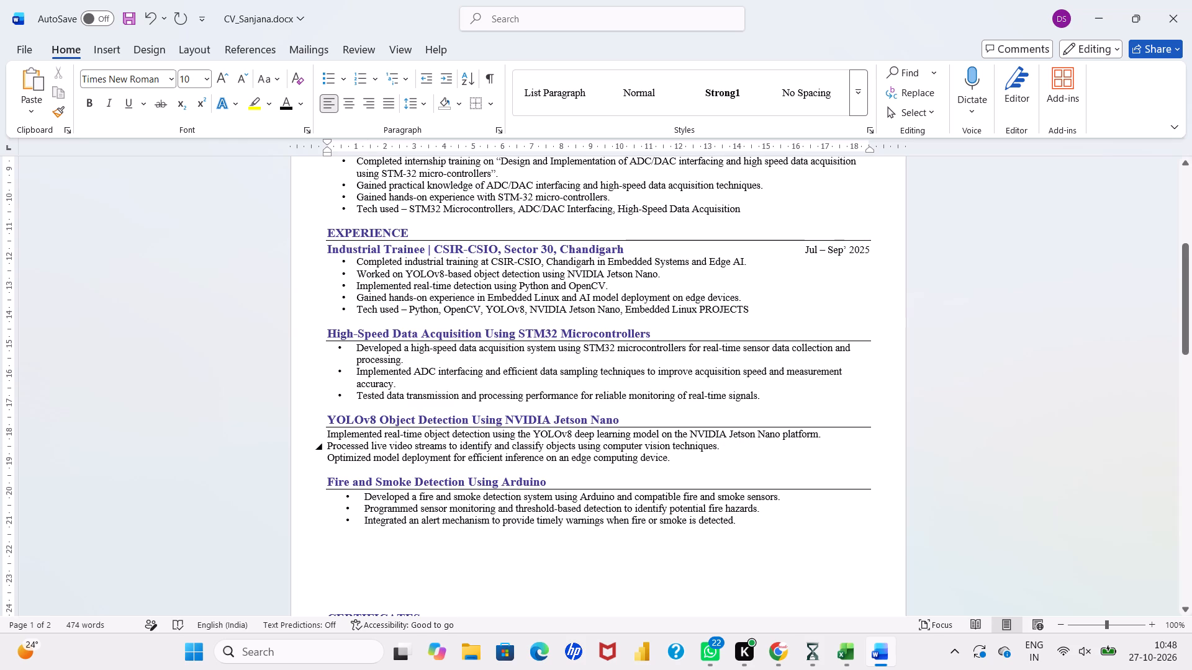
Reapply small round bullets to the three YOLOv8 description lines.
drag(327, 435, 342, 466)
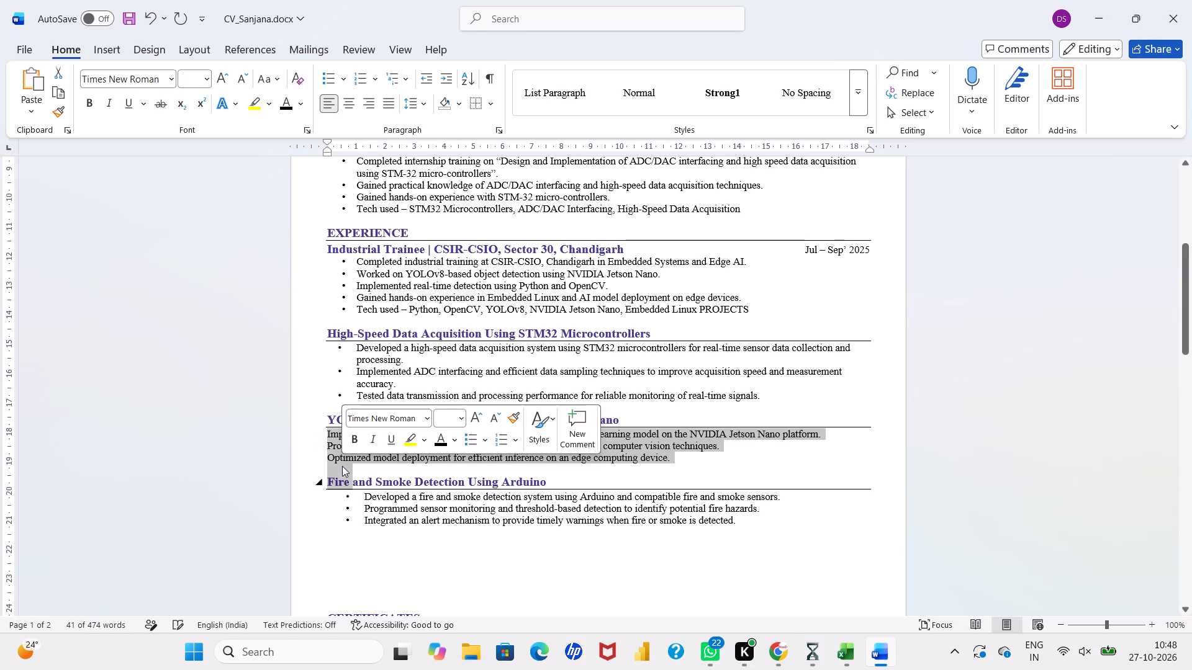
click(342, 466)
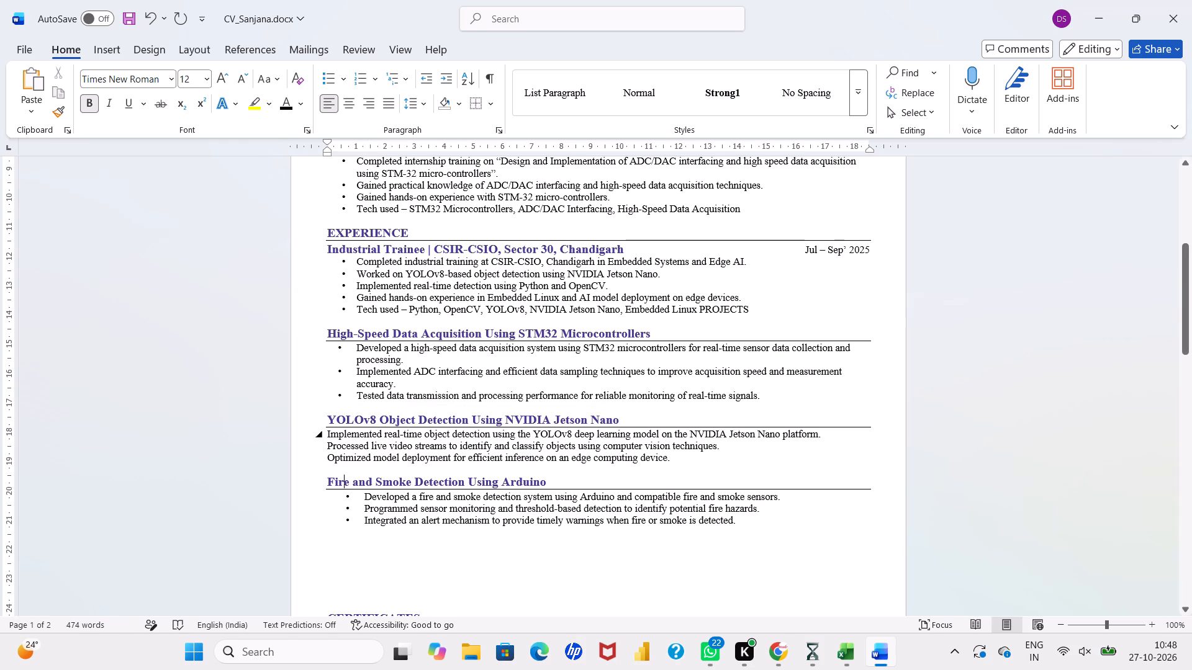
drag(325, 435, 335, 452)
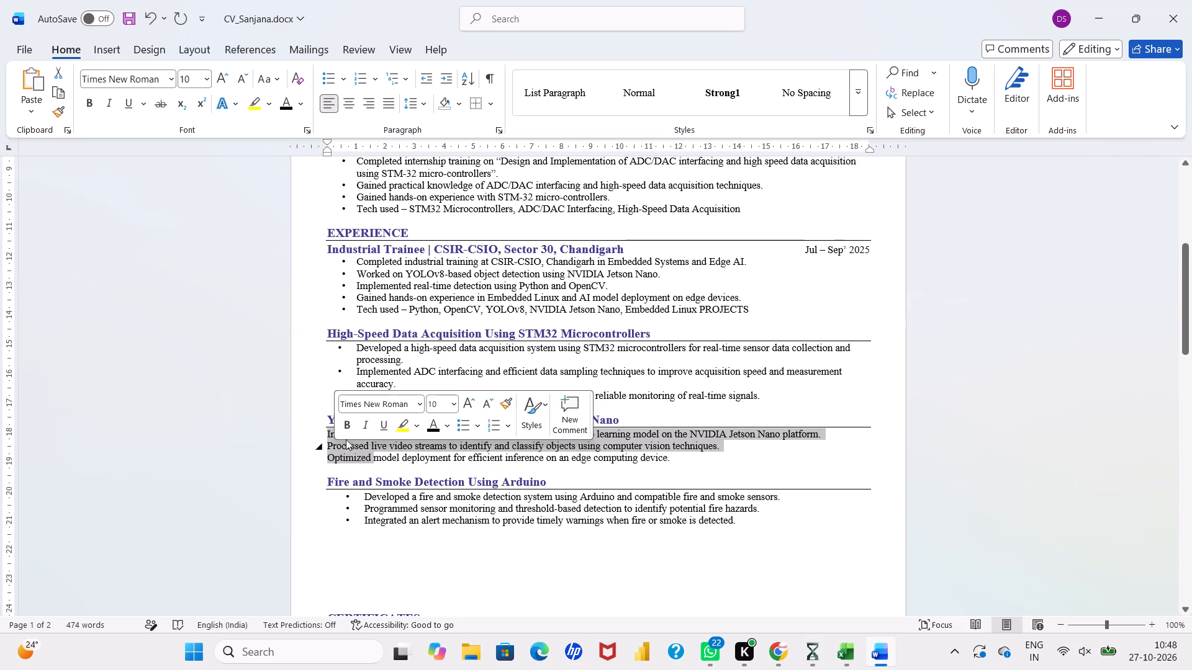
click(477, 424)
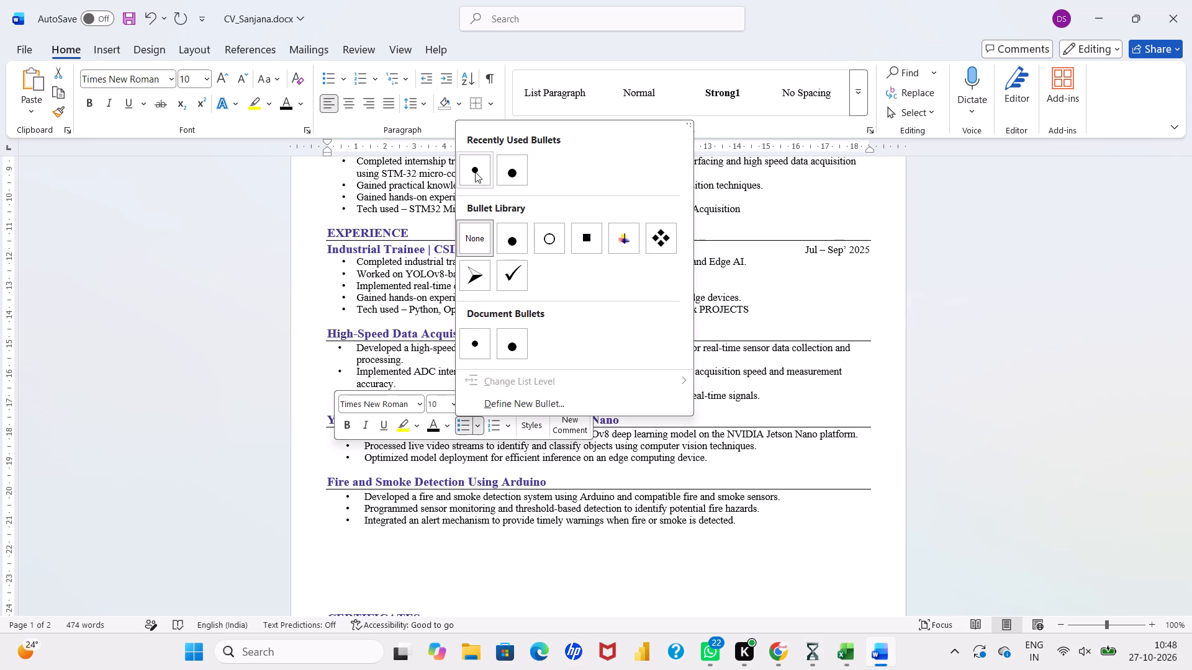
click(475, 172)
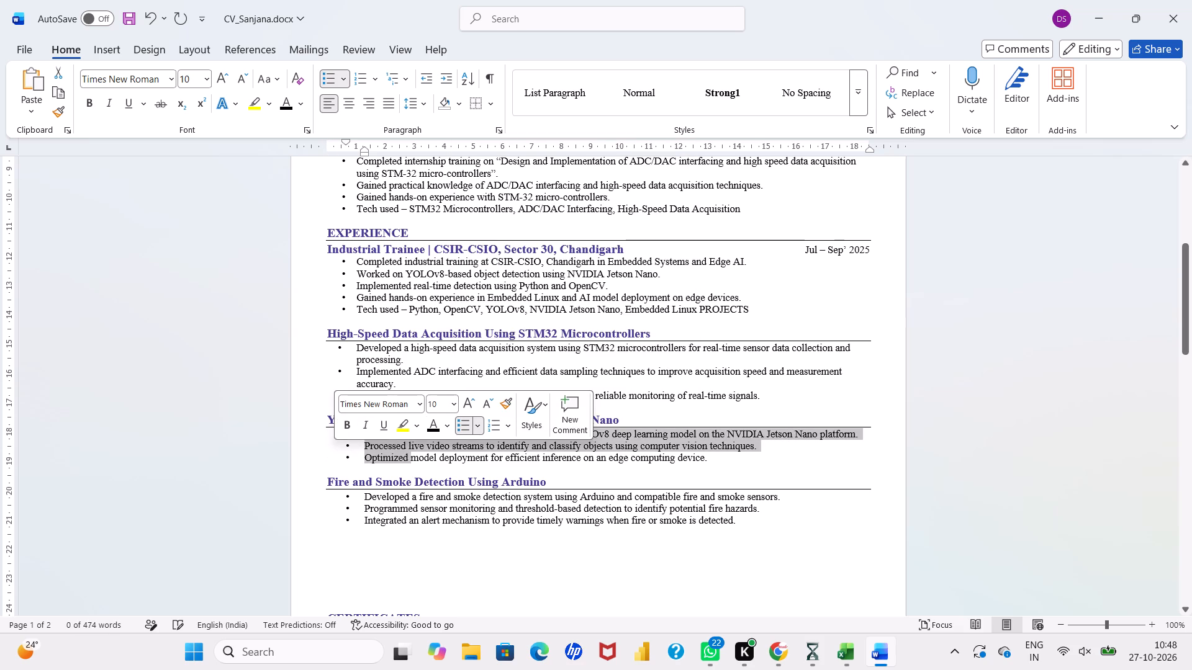
Remove and reapply the bullets on the three High-Speed Data Acquisition items to match the YOLOv8 bullet indent.
click(373, 354)
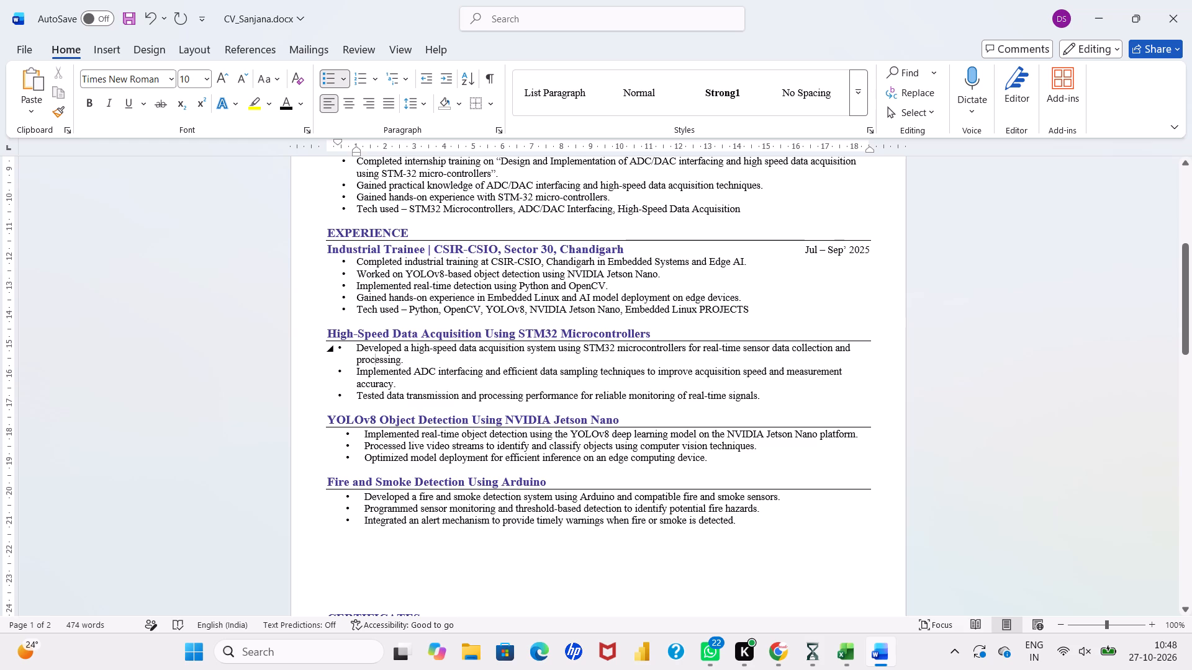
drag(358, 349, 374, 380)
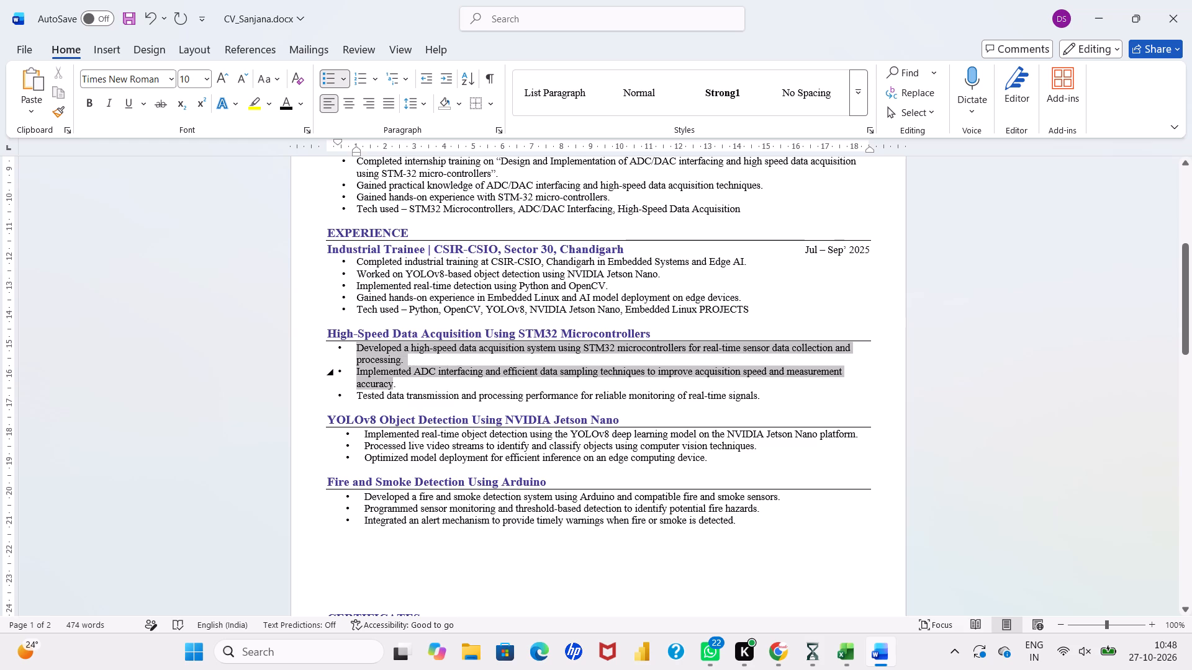
drag(374, 380, 376, 393)
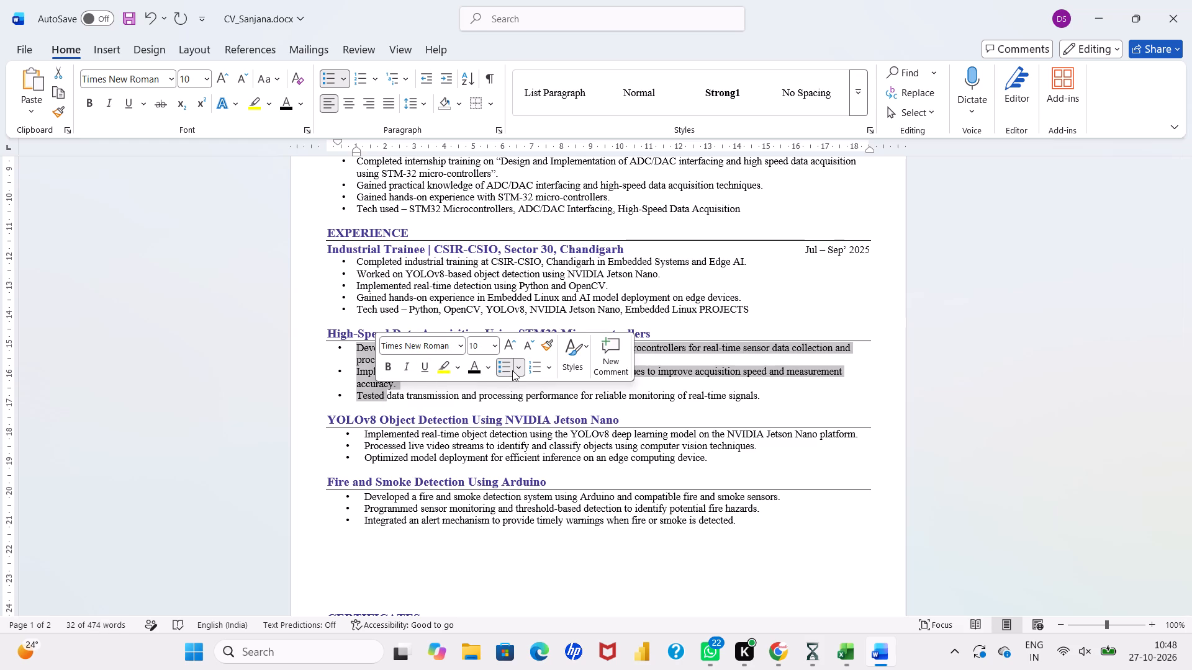
click(512, 370)
click(510, 367)
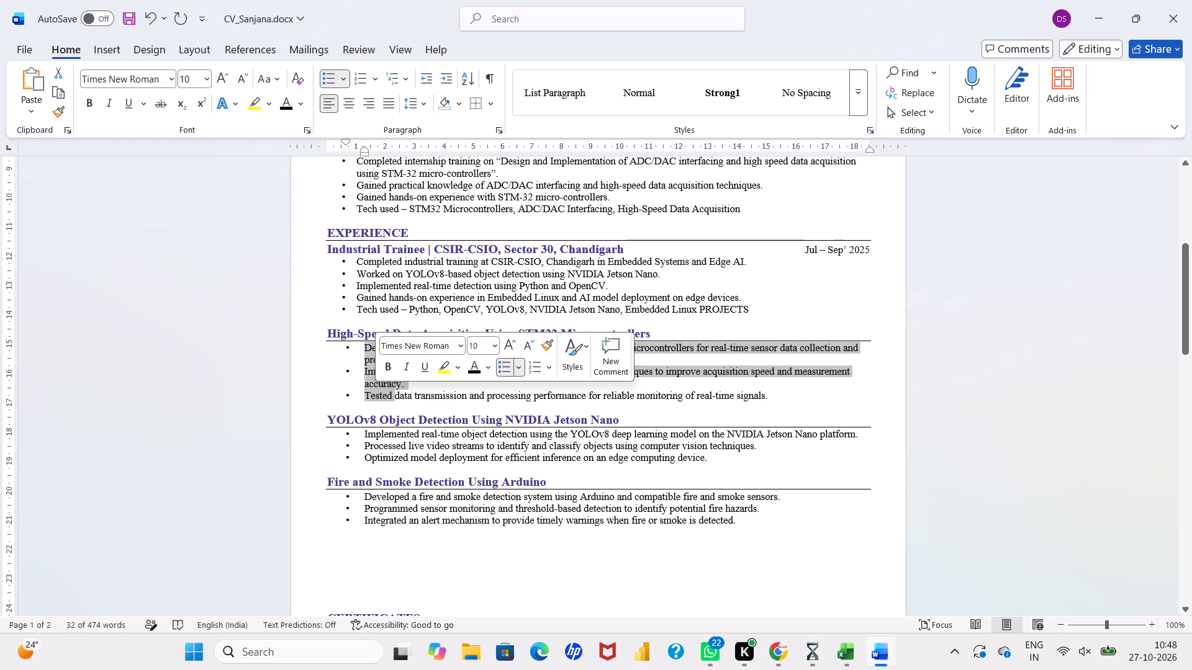
Remove and reapply the bullets on the five EXPERIENCE items to match the project bullets' indent.
drag(358, 262, 379, 313)
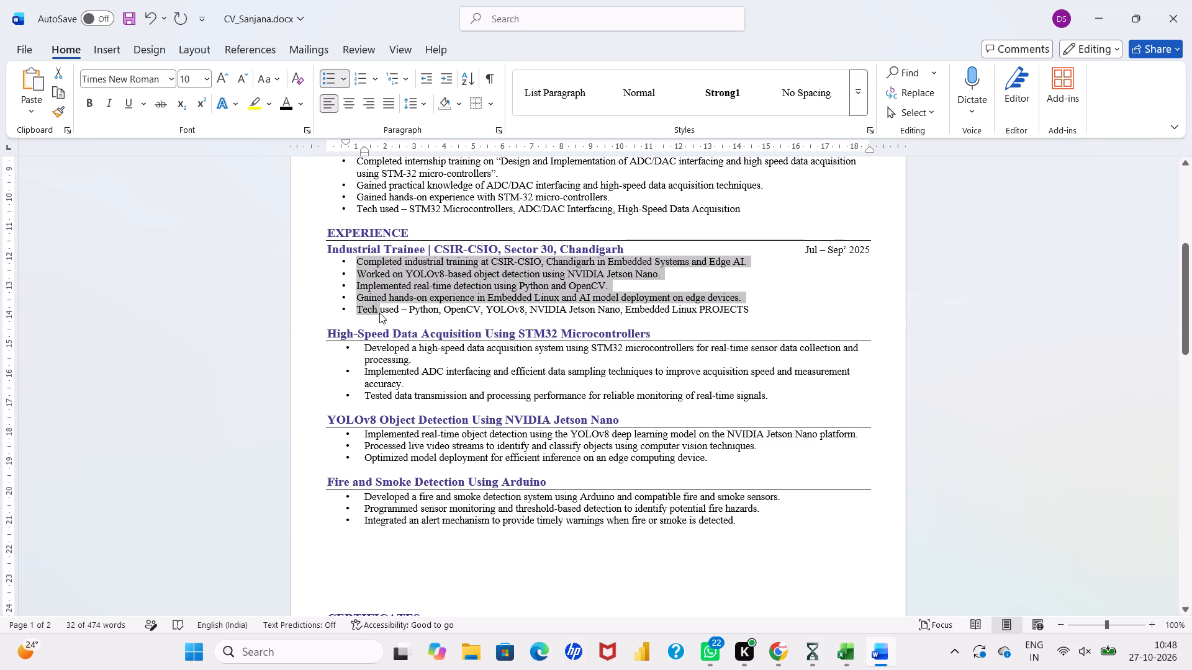
click(507, 287)
click(507, 287)
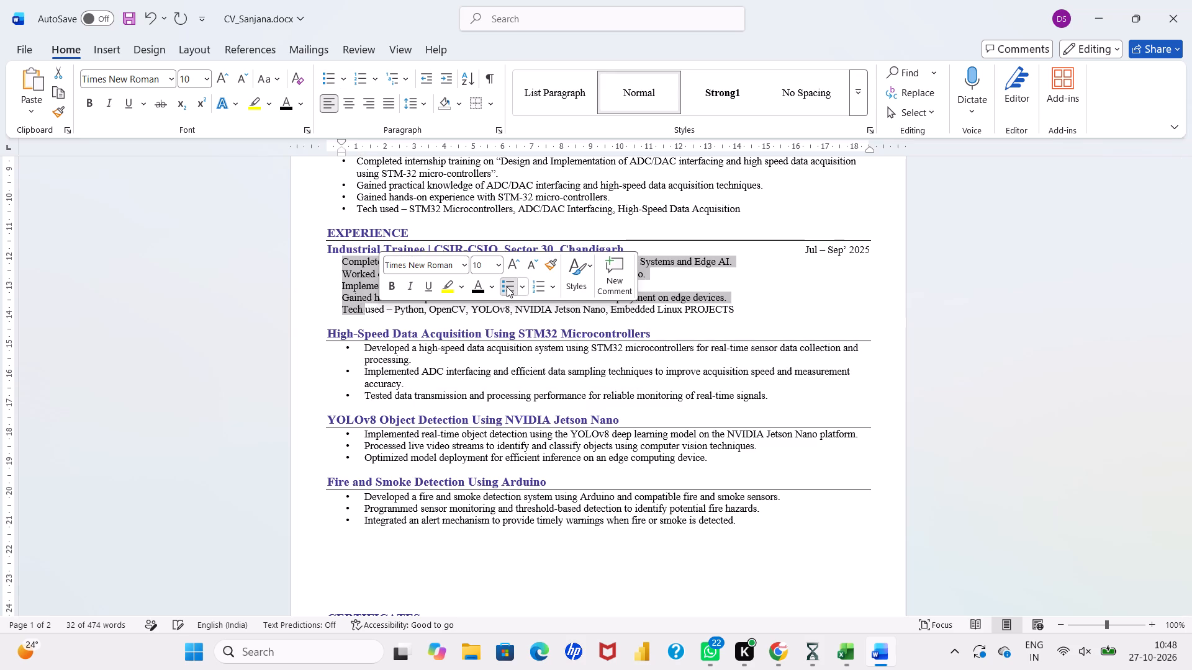
Remove and reapply the bullets on the four INTERNSHIP items to reset their indent.
scroll(419, 208, up, 1)
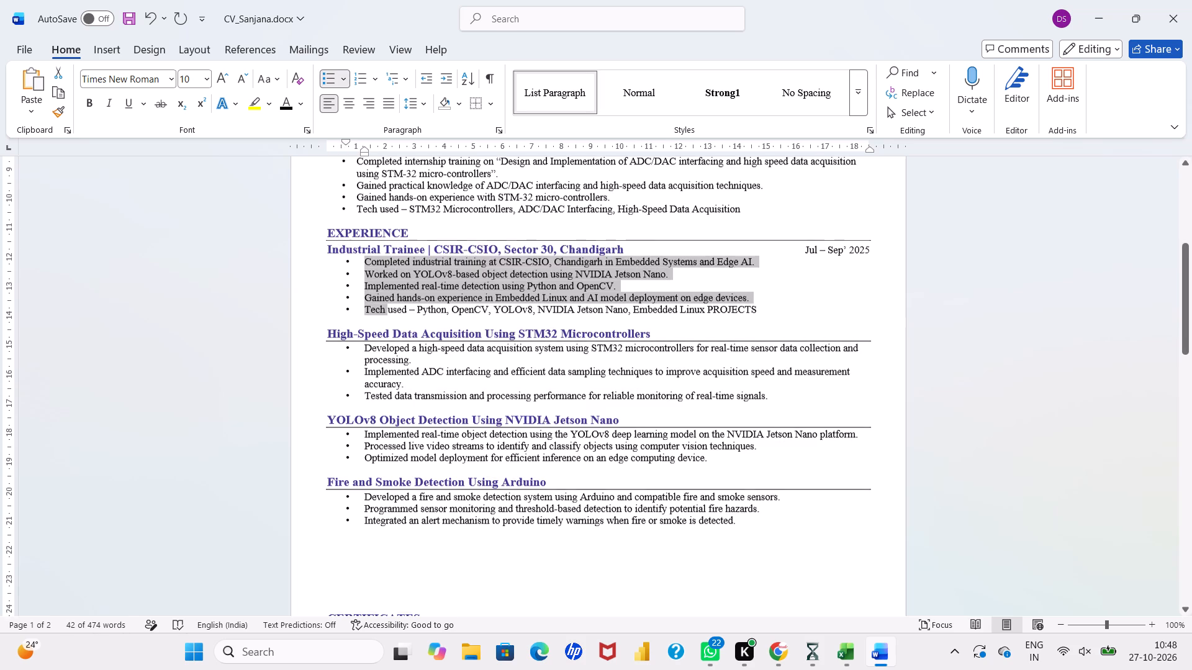
scroll(419, 208, up, 1)
drag(356, 210, 384, 255)
click(518, 225)
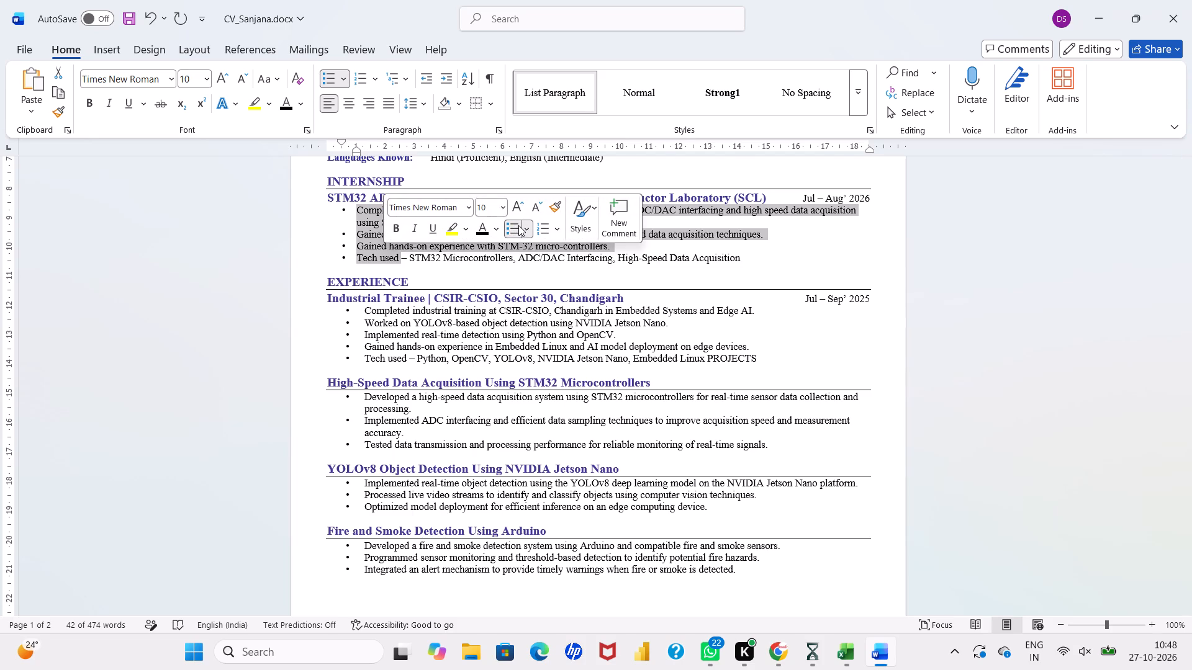
click(518, 225)
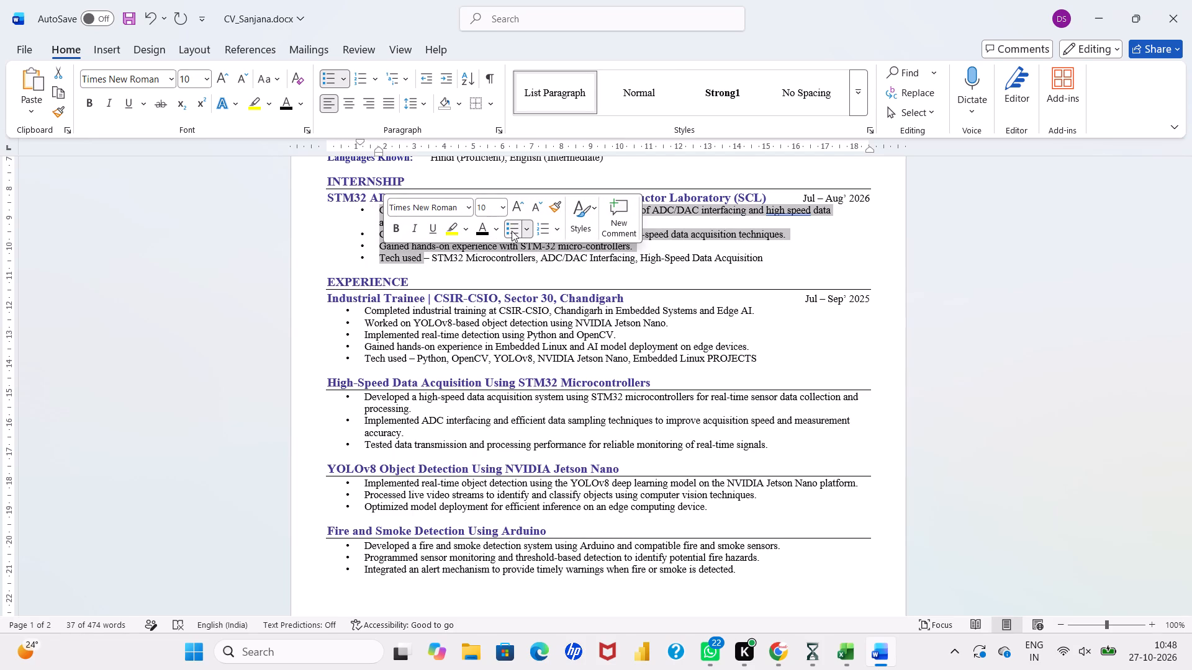
click(511, 231)
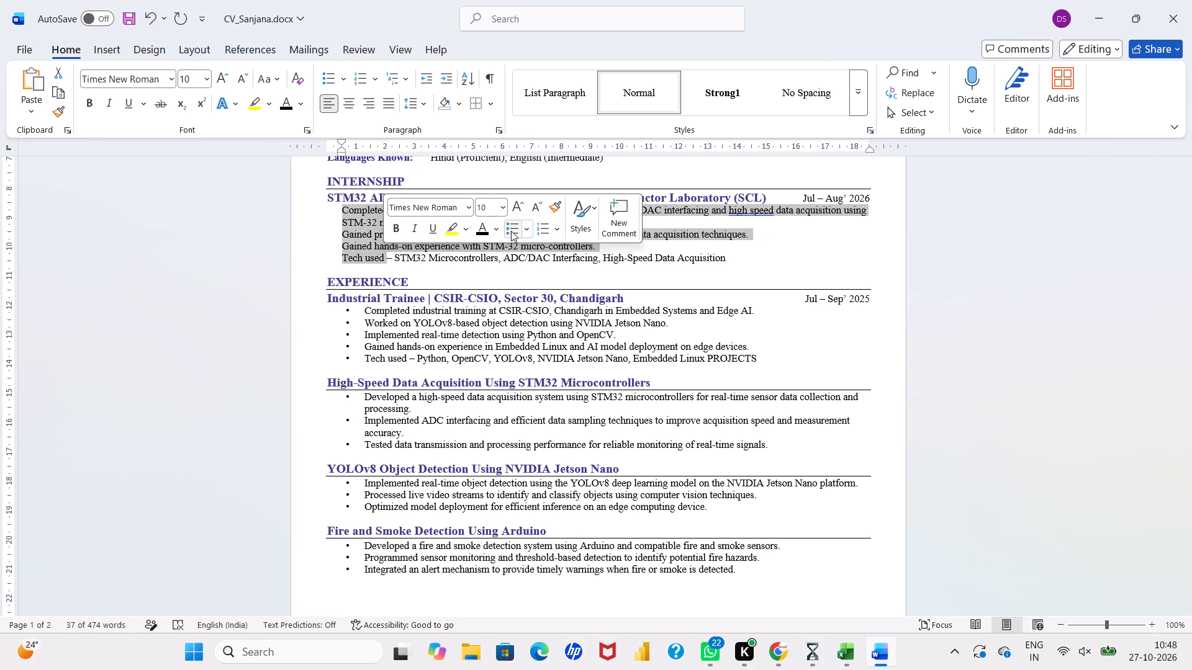
click(511, 231)
click(372, 218)
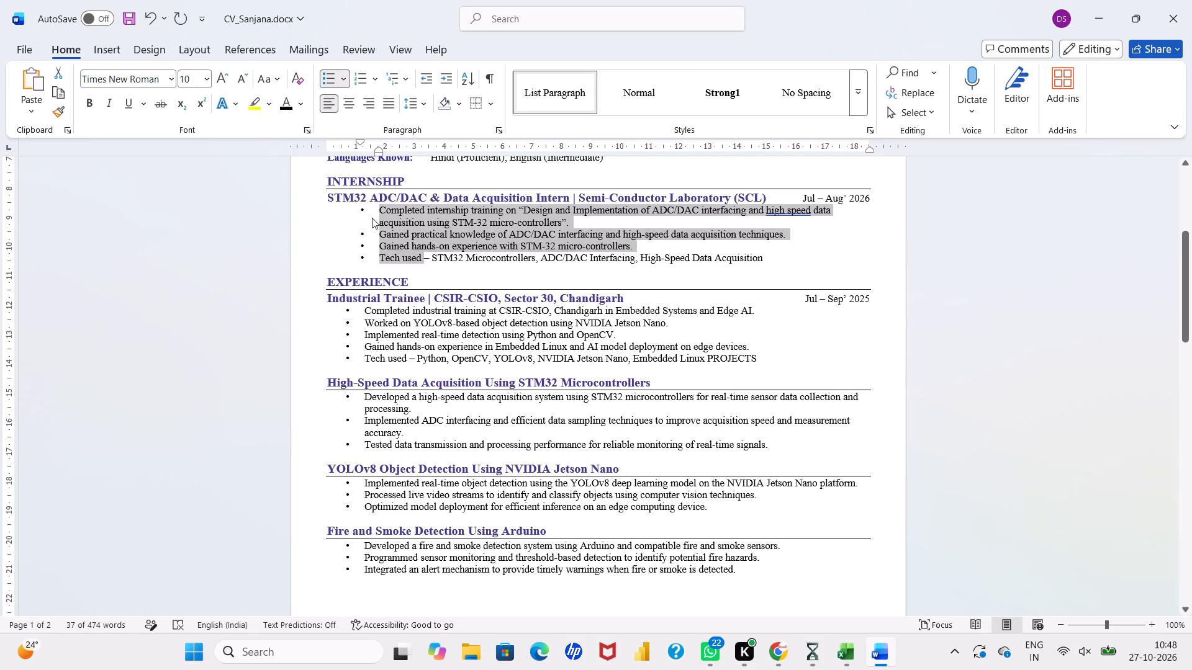
Reduce the first INTERNSHIP bullet's indent to line up with the EXPERIENCE bullets.
click(379, 208)
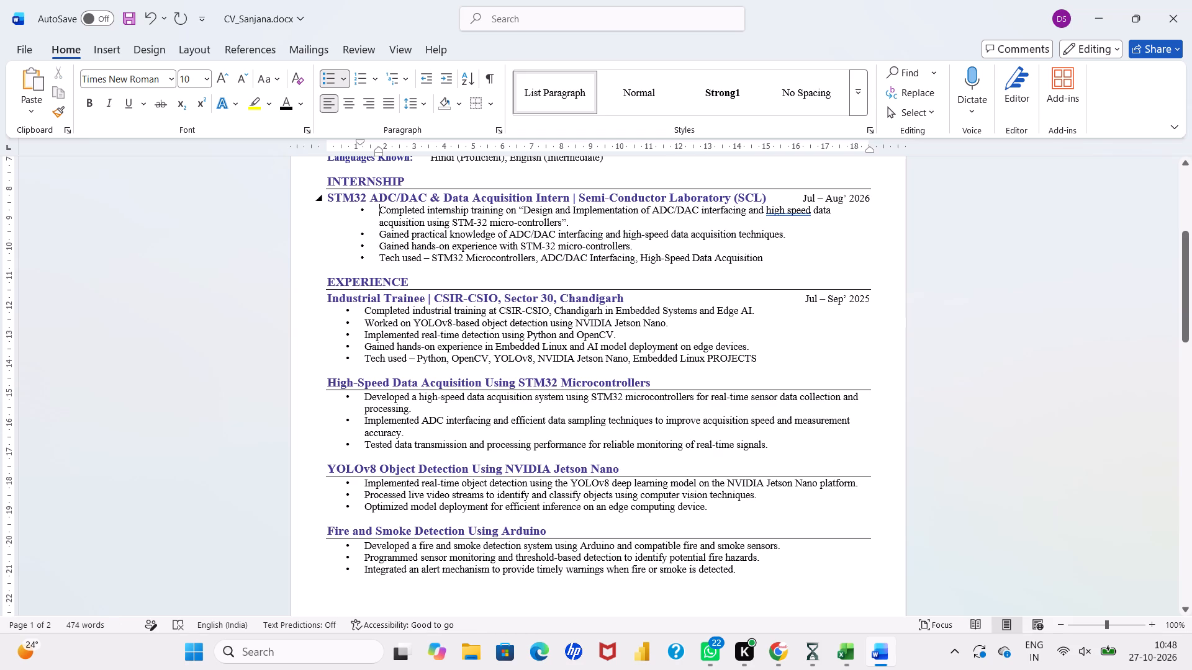
drag(377, 153, 358, 156)
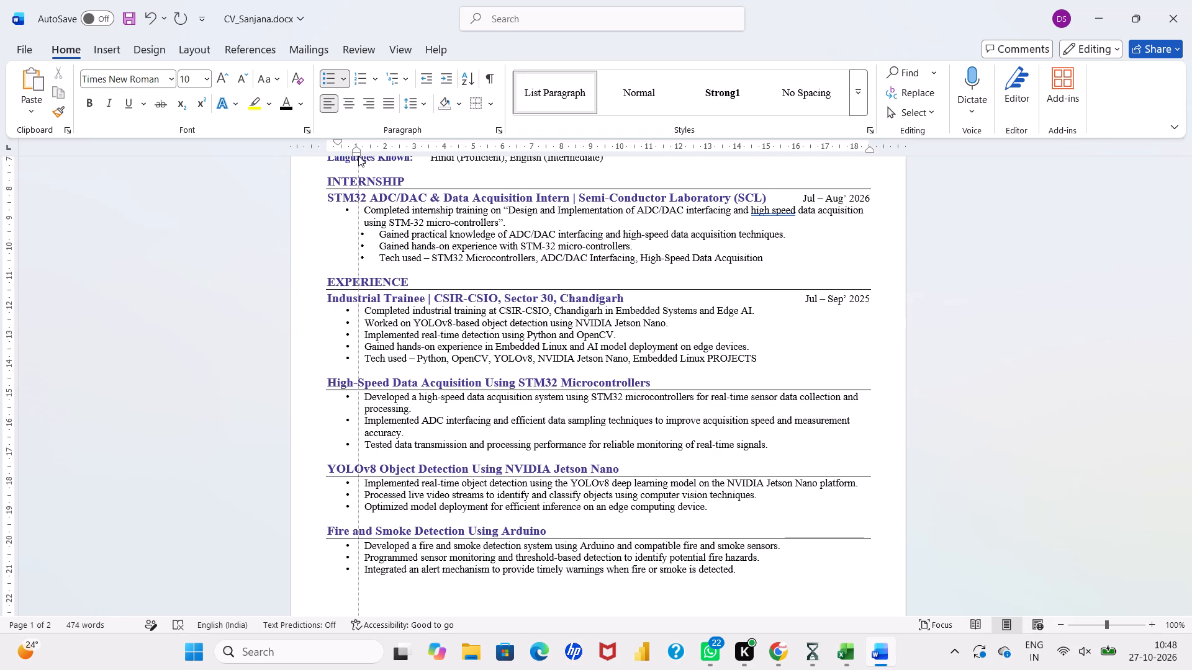
drag(358, 156, 359, 156)
drag(359, 156, 359, 158)
drag(359, 158, 361, 158)
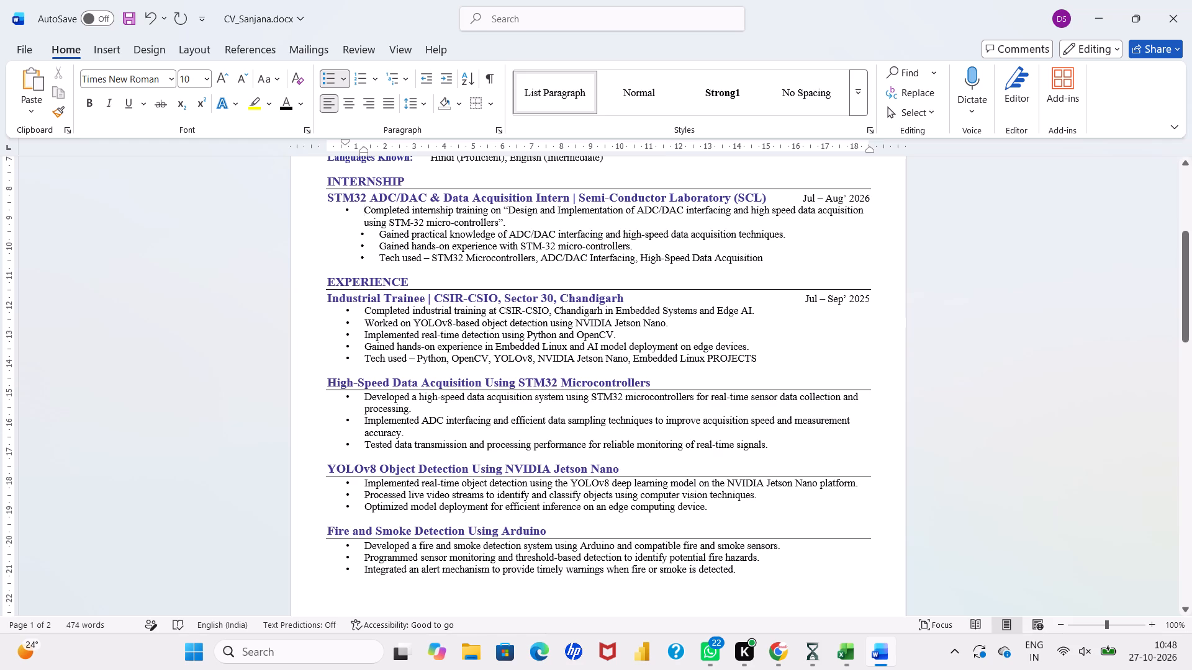
Reduce the indent of the remaining three INTERNSHIP bullets to line up with the first INTERNSHIP bullet.
click(379, 234)
drag(374, 152, 359, 156)
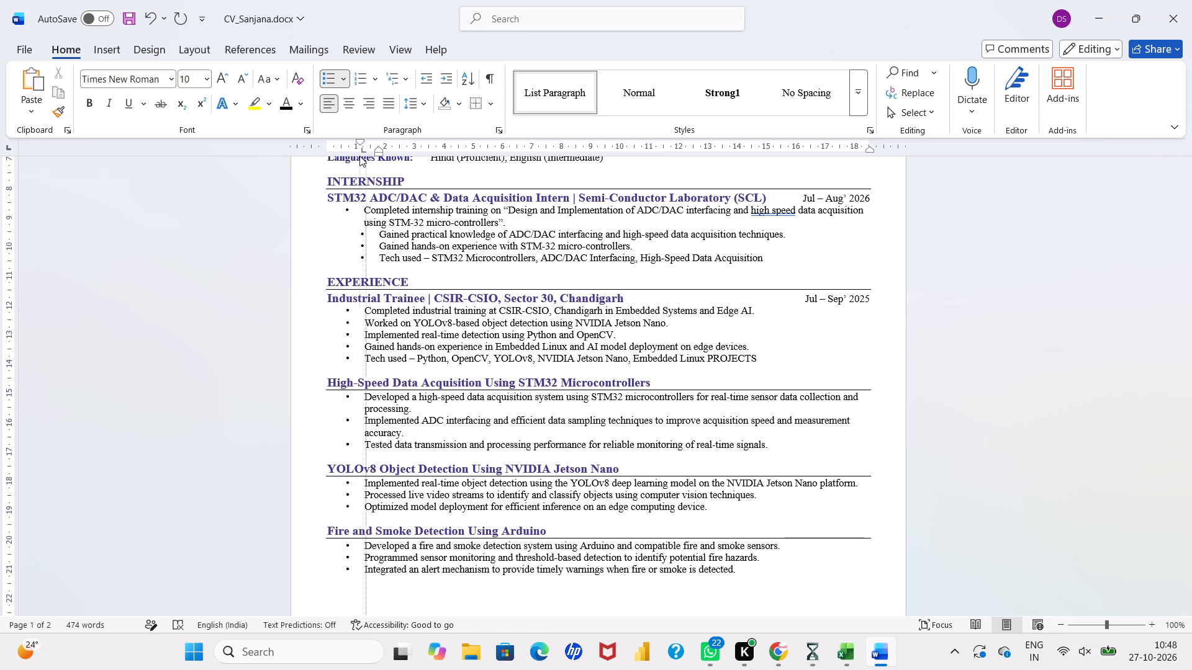
drag(359, 156, 350, 159)
drag(377, 151, 365, 152)
click(379, 244)
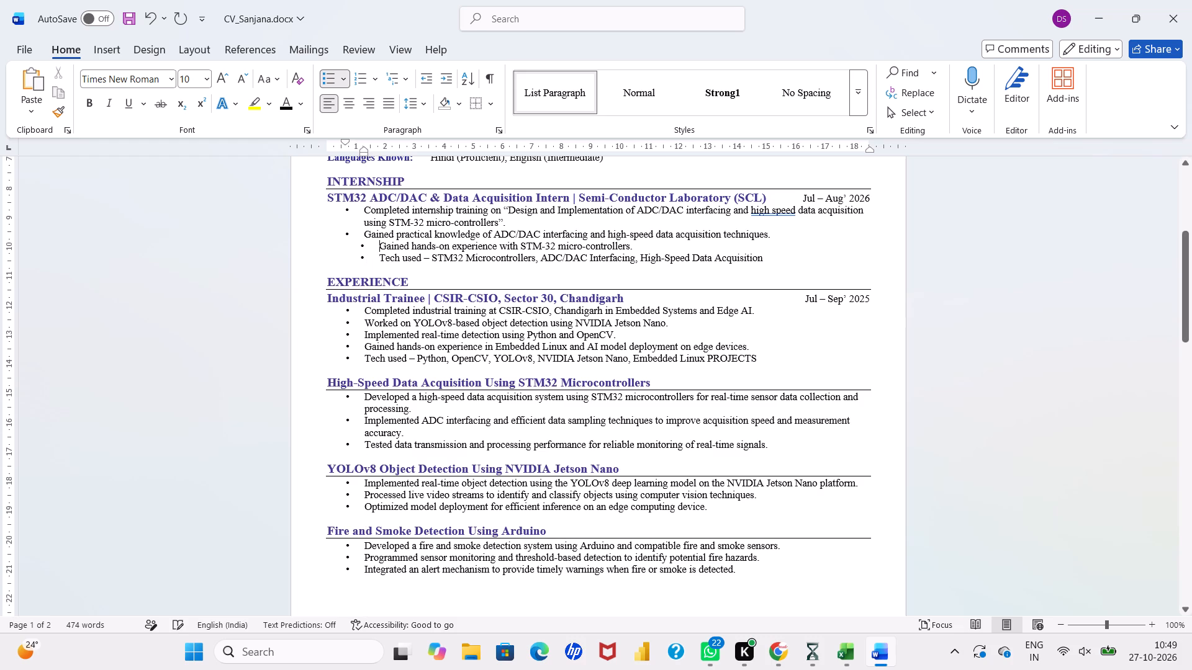
drag(377, 154, 367, 158)
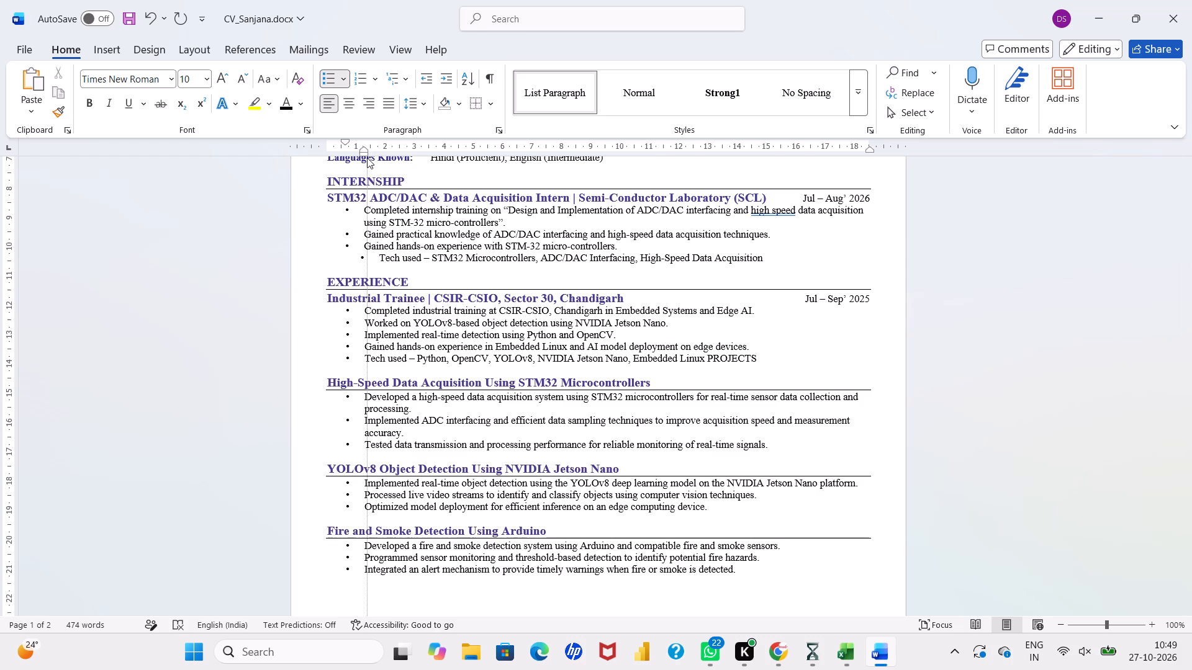
drag(367, 158, 366, 158)
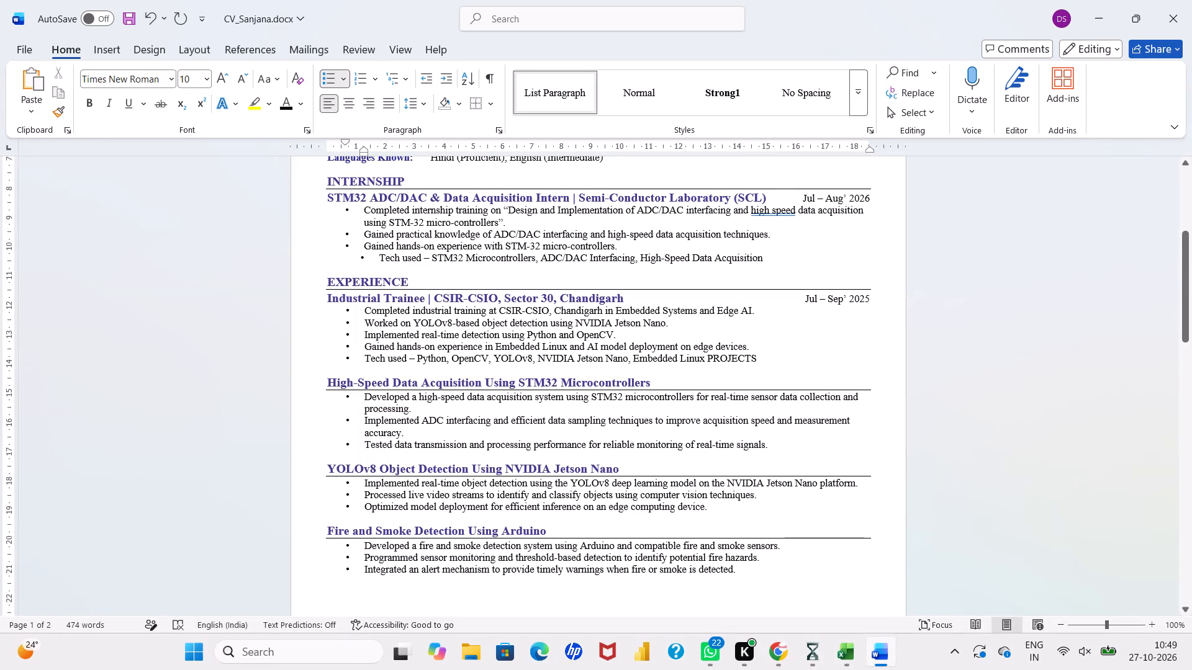
click(379, 259)
drag(376, 151, 367, 153)
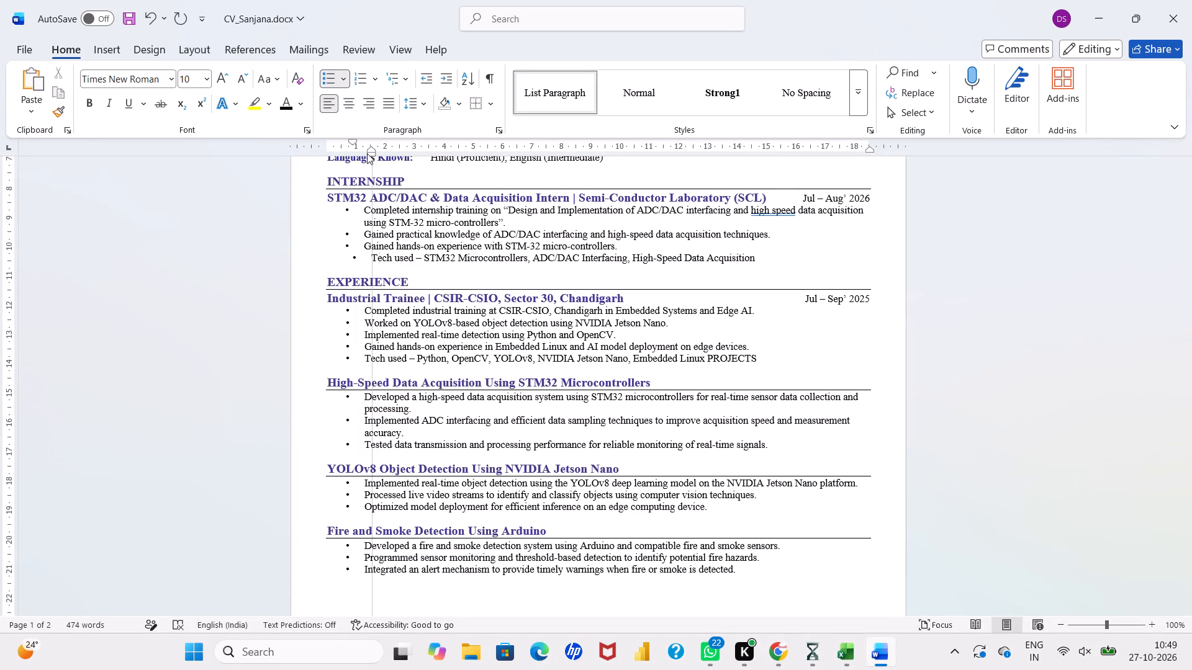
drag(367, 153, 363, 156)
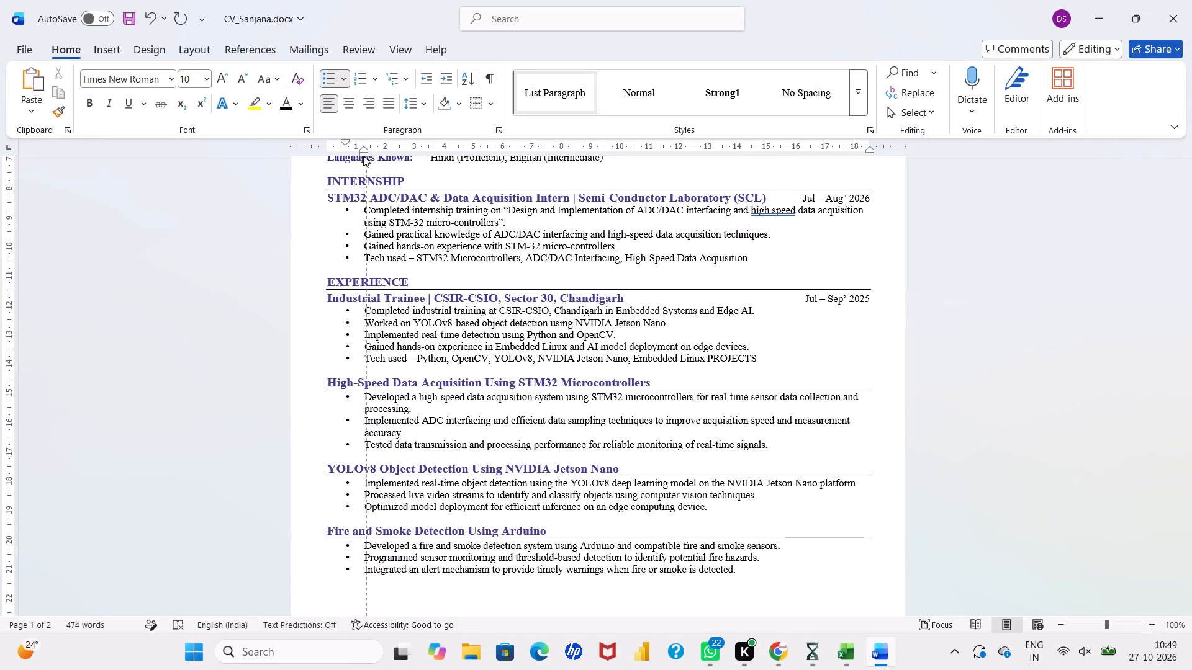
drag(363, 156, 363, 156)
click(413, 317)
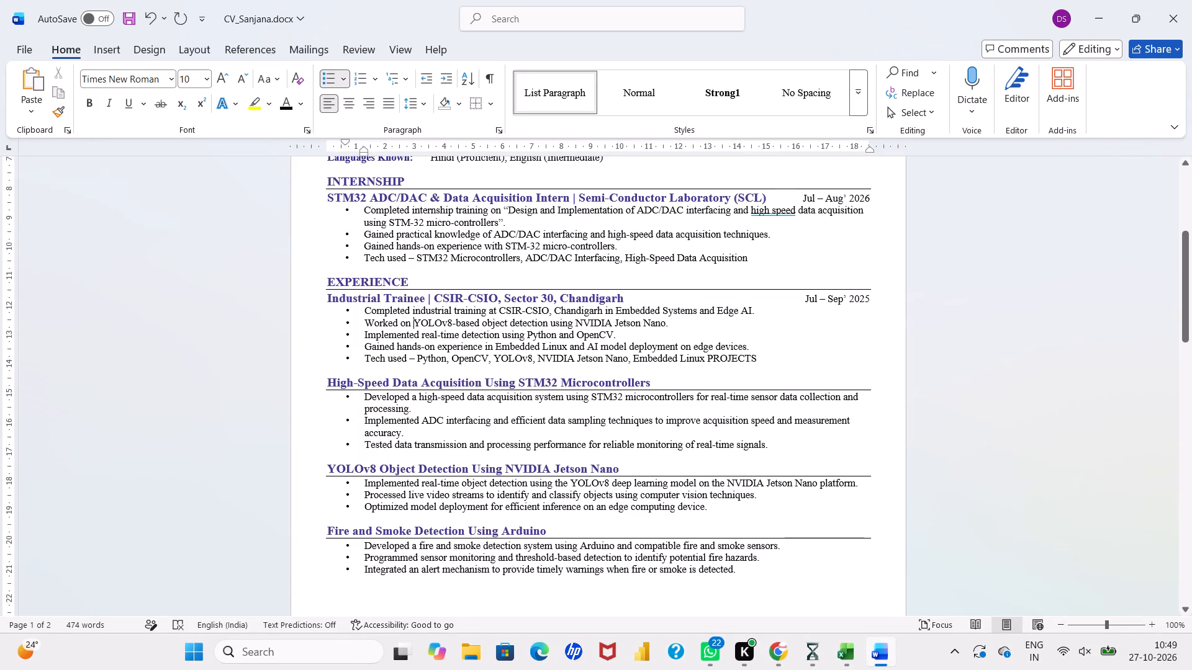
Add a period at the end of the EXPERIENCE section's "Tech used" bullet.
scroll(413, 317, up, 1)
scroll(413, 317, down, 3)
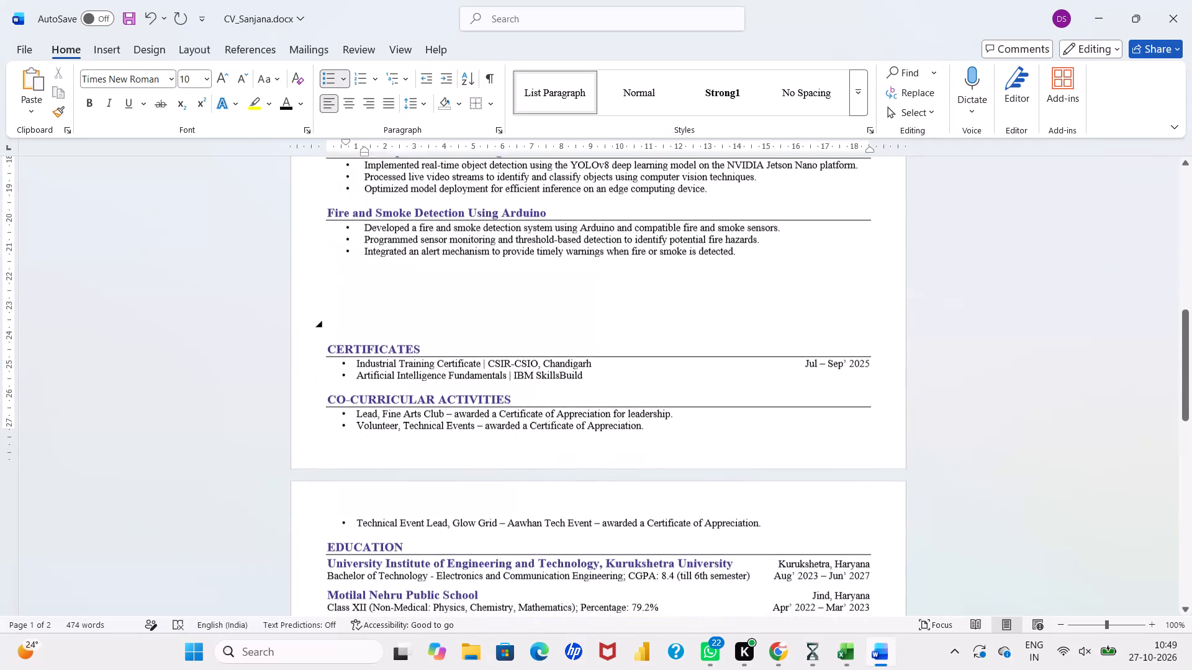
scroll(340, 266, up, 2)
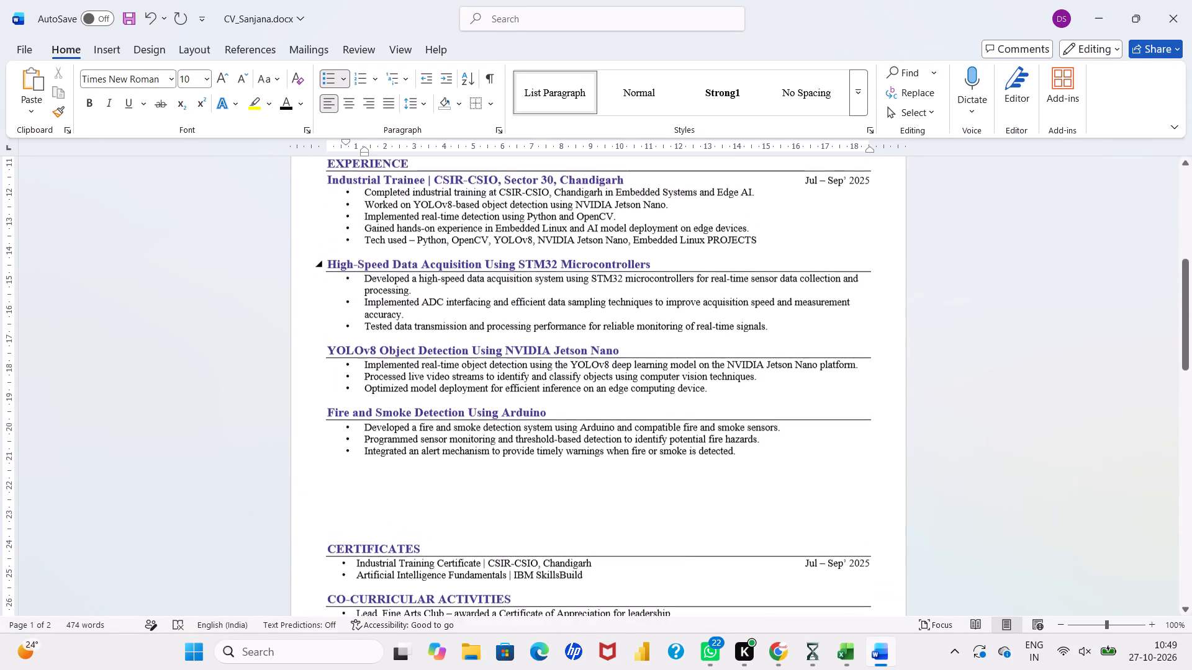
scroll(502, 309, up, 1)
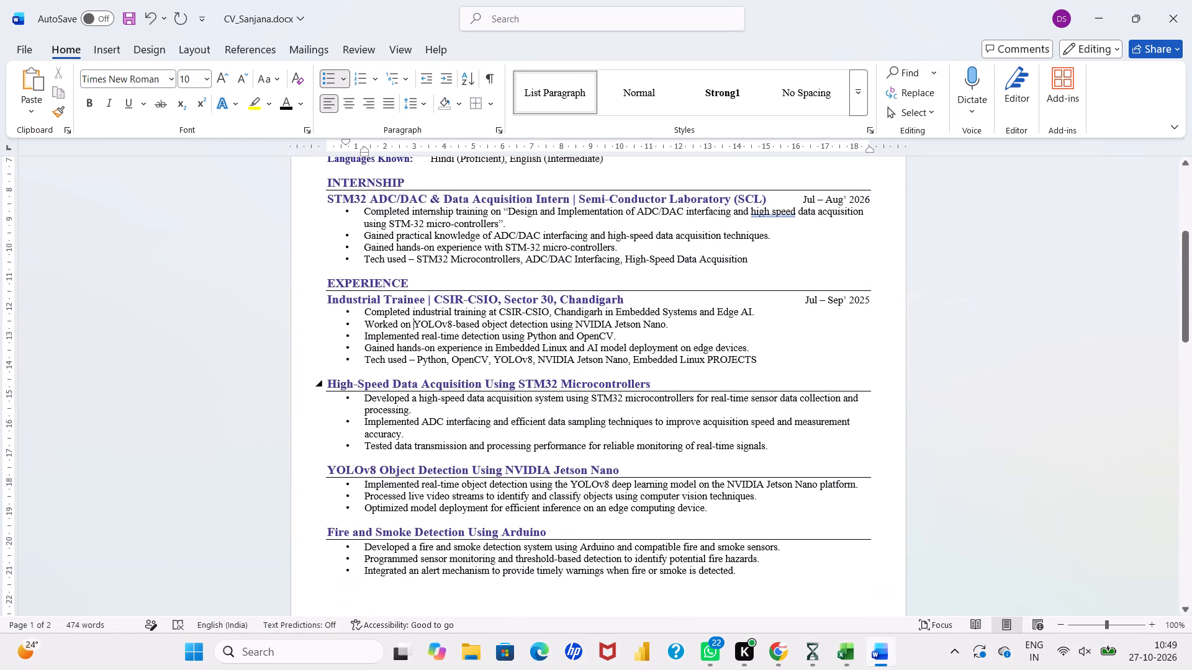
click(764, 359)
key(period)
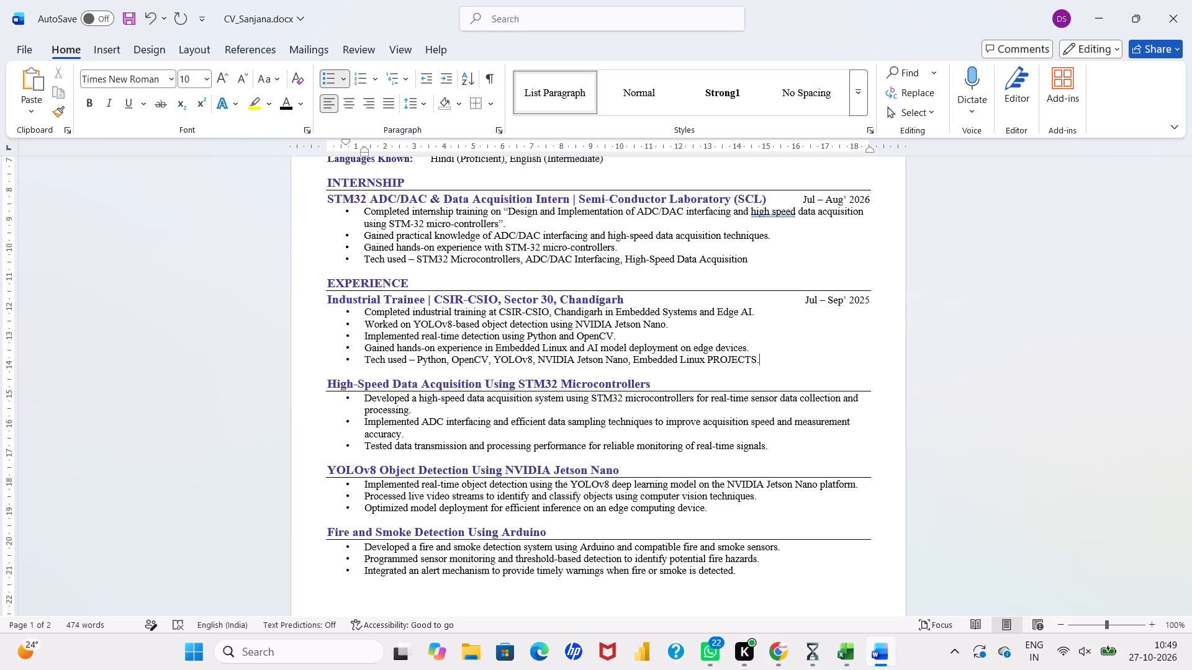
Set the line spacing of the EXPERIENCE section's "Tech used" bullet to 1.0.
click(425, 102)
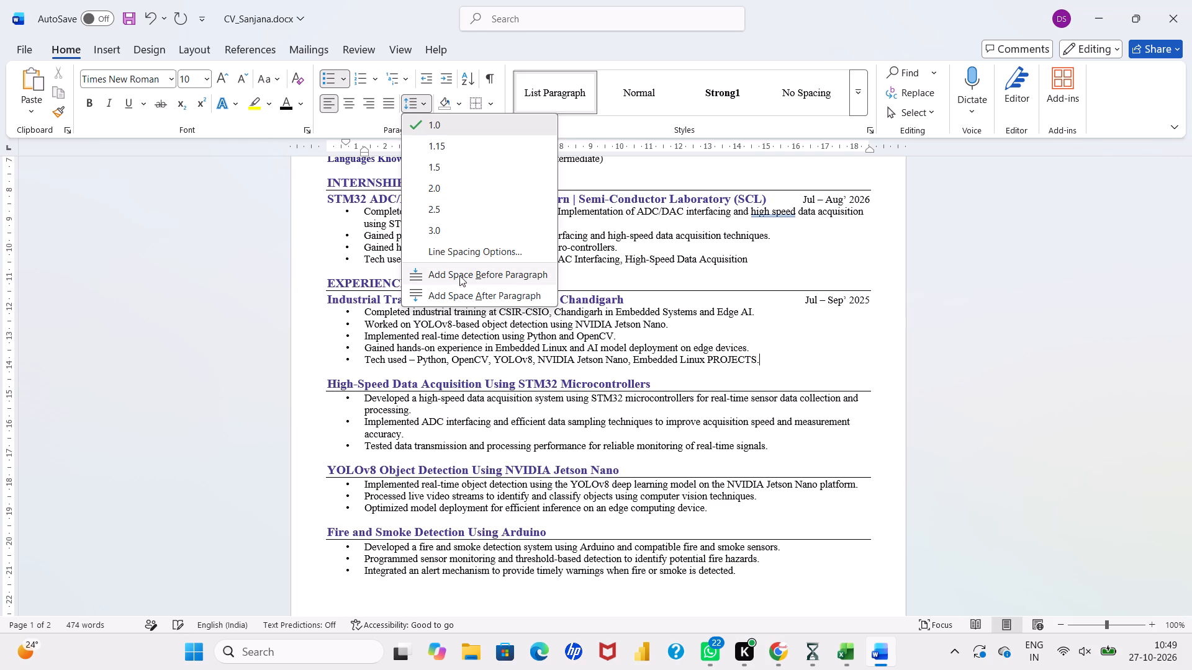
click(436, 122)
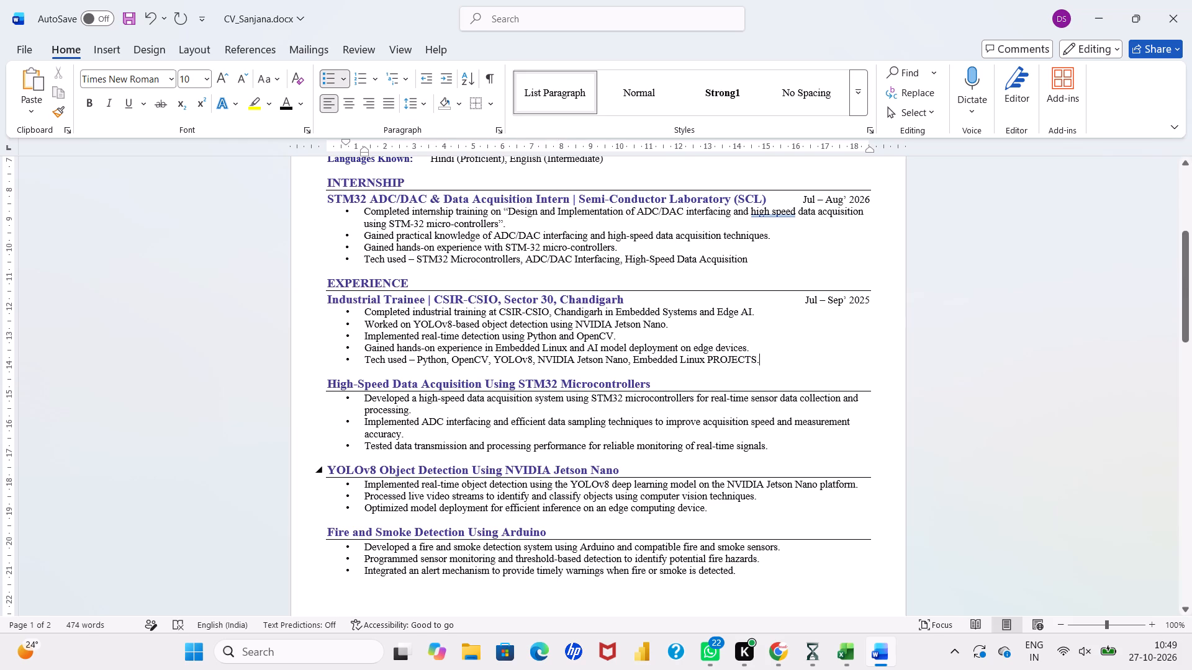
Delete the empty lines between the Fire and Smoke Detection bullets and the CERTIFICATES heading.
scroll(611, 469, down, 2)
click(333, 353)
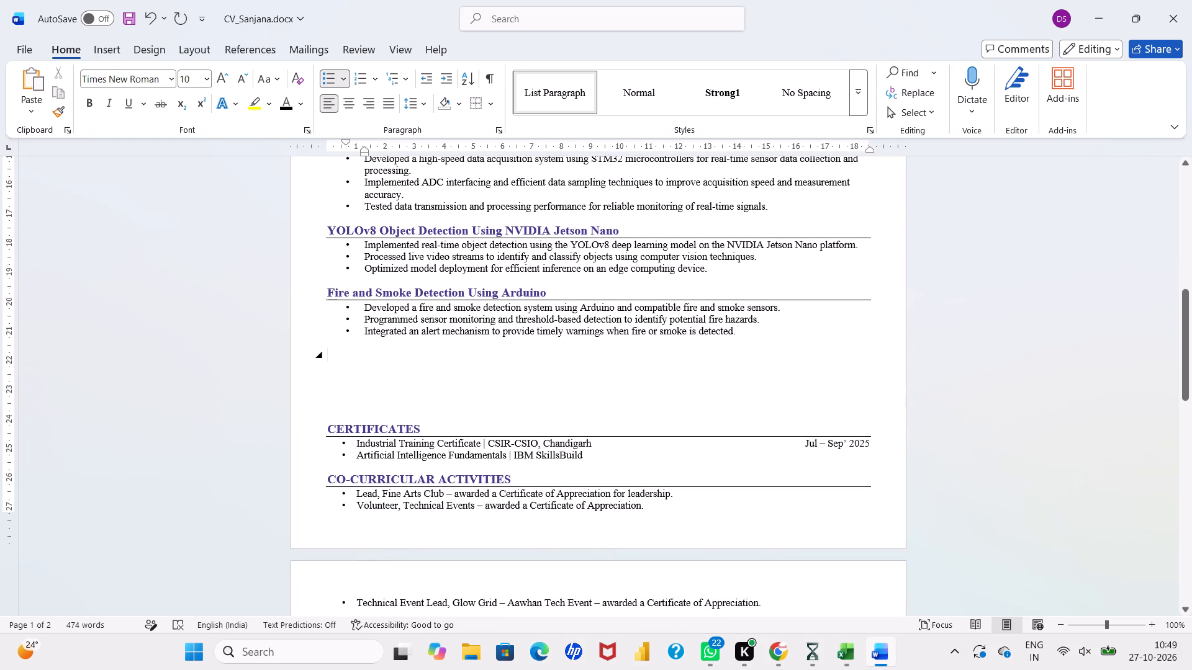
key(Delete)
key(Delete)
key(Delete)
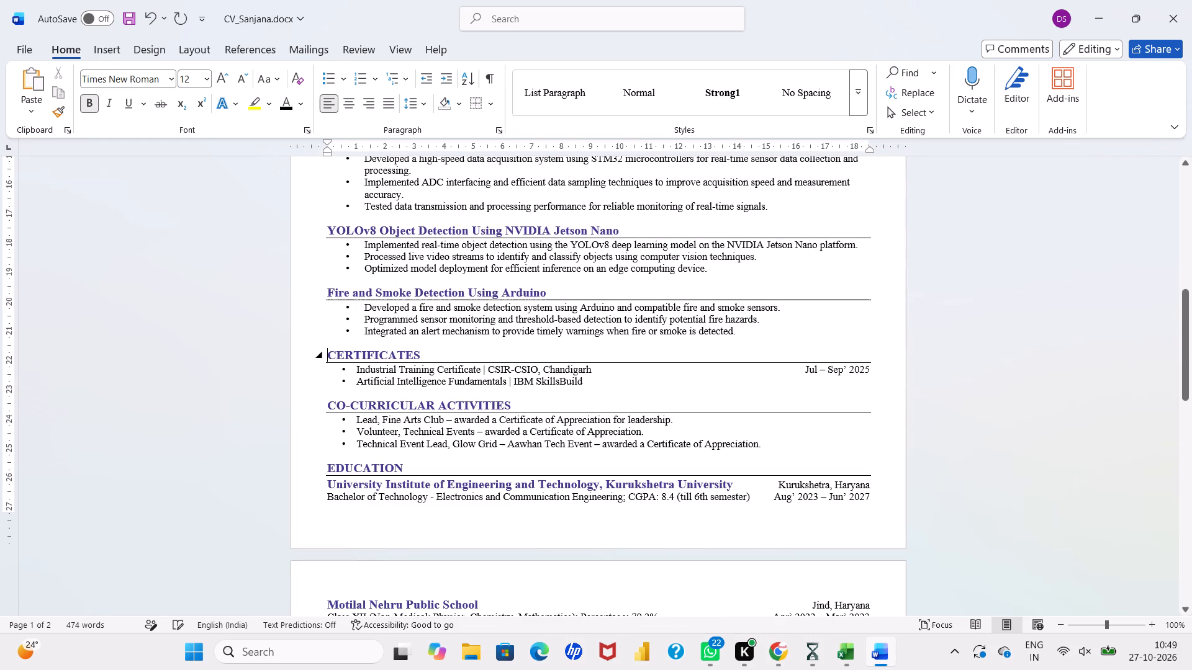
Delete the "Technical Event Lead, Glow Grid – Aawhan Tech Event" bullet from CO-CURRICULAR ACTIVITIES.
scroll(333, 353, down, 1)
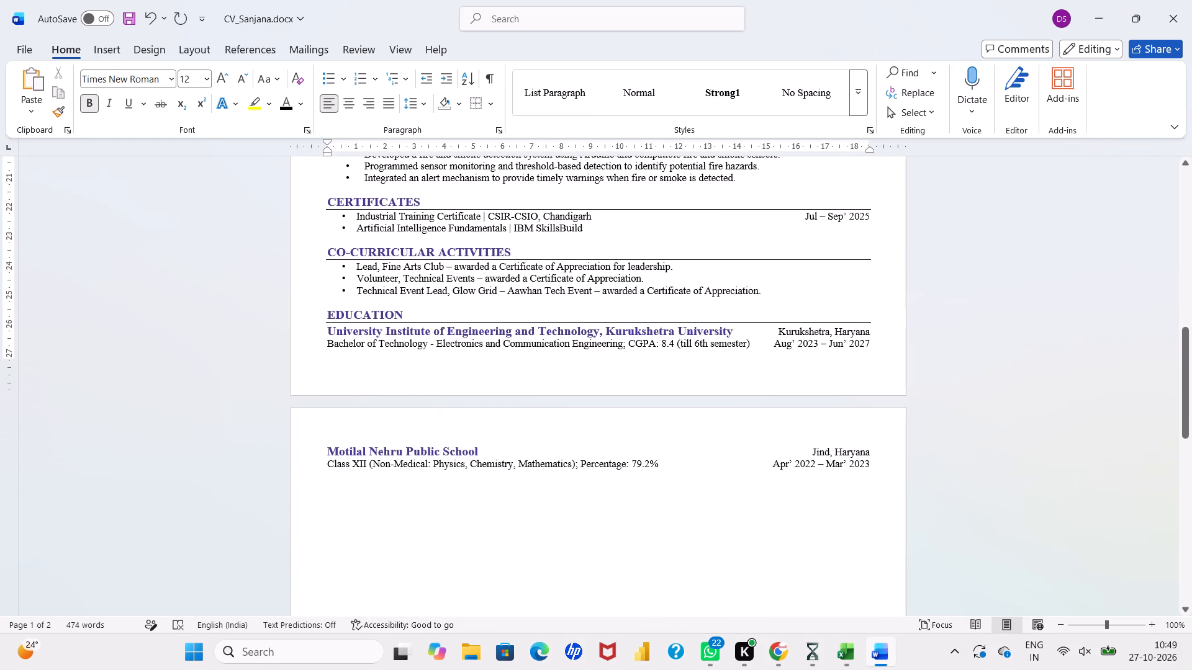
drag(762, 294, 382, 302)
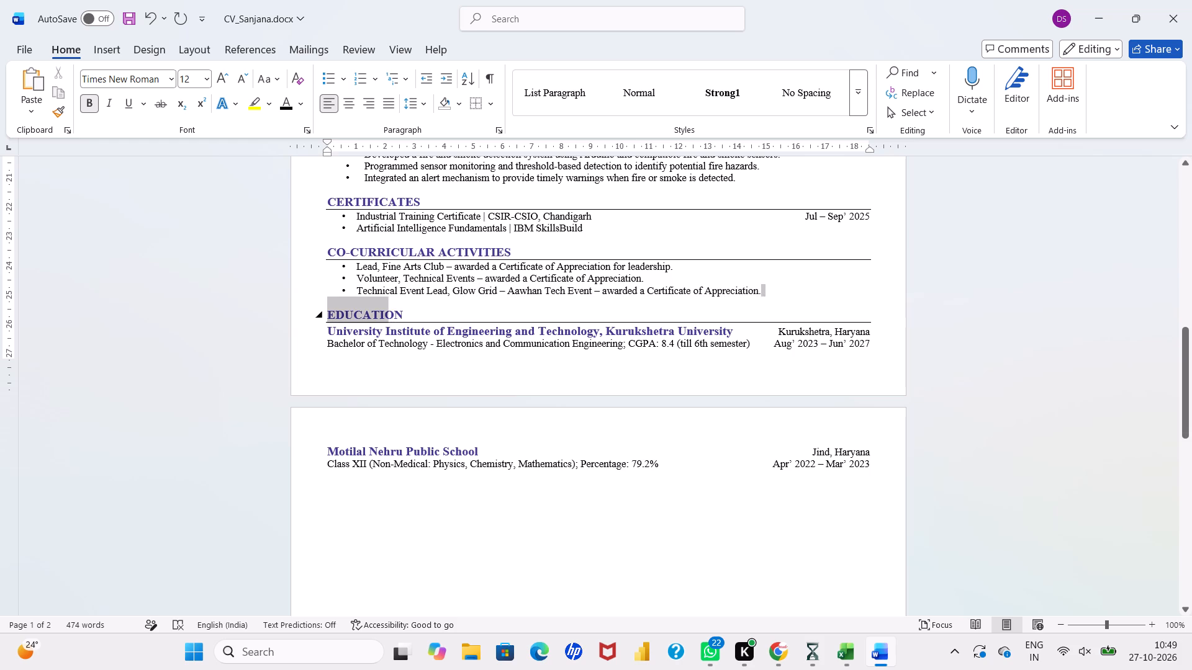
drag(382, 302, 335, 291)
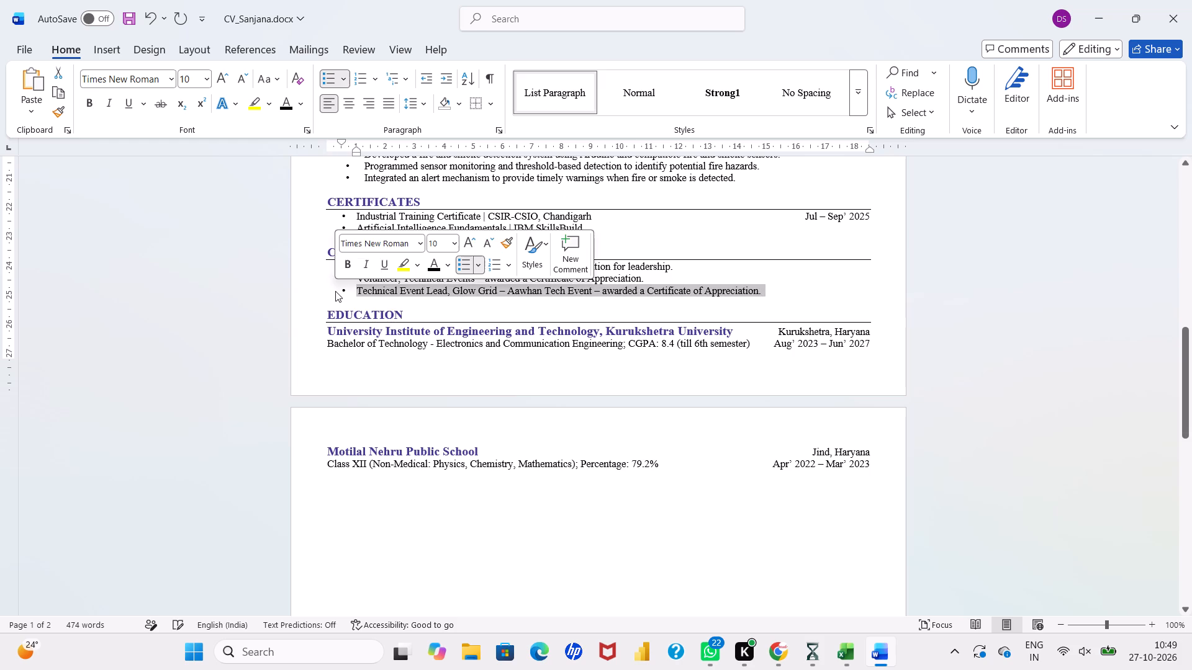
key(Delete)
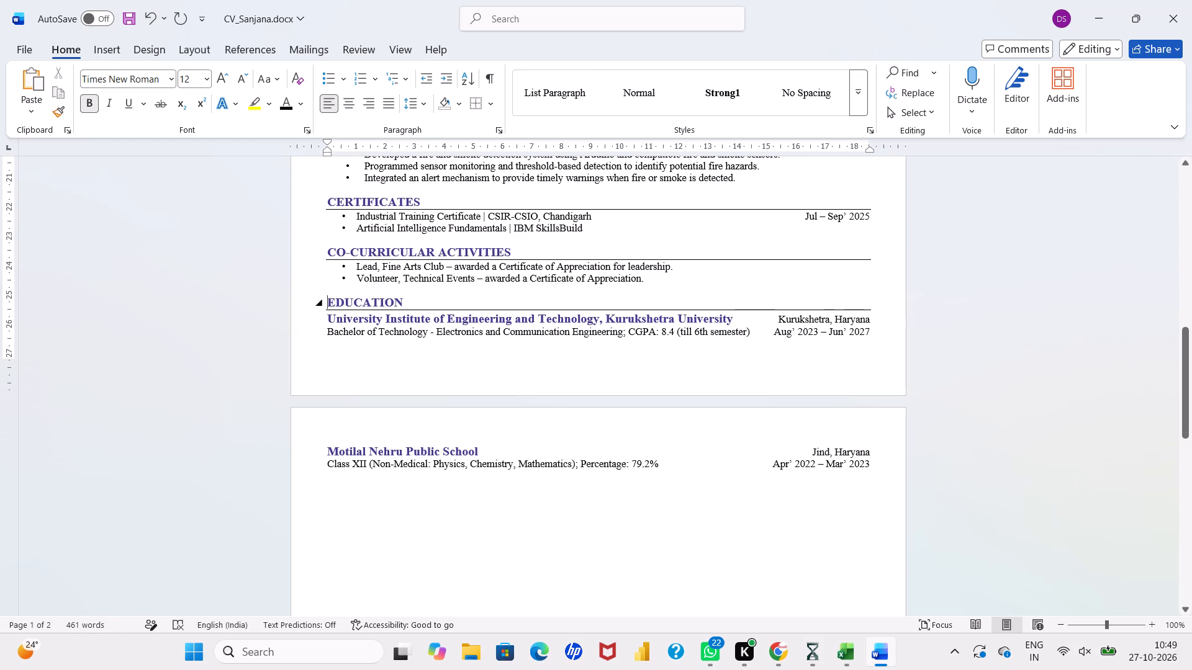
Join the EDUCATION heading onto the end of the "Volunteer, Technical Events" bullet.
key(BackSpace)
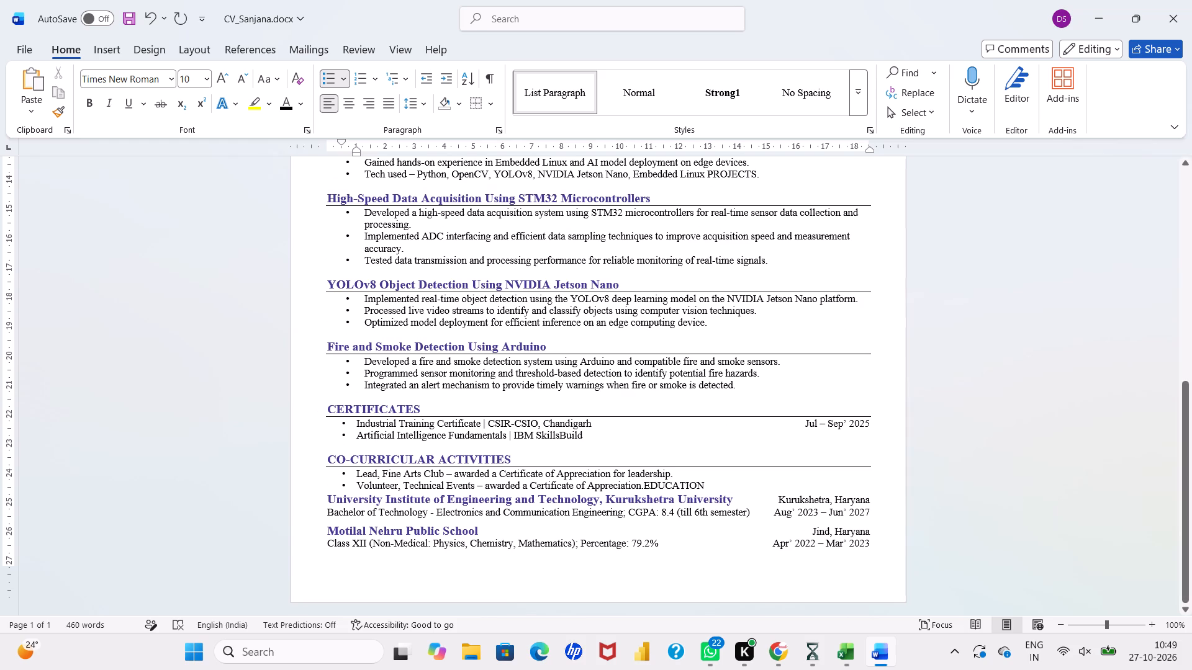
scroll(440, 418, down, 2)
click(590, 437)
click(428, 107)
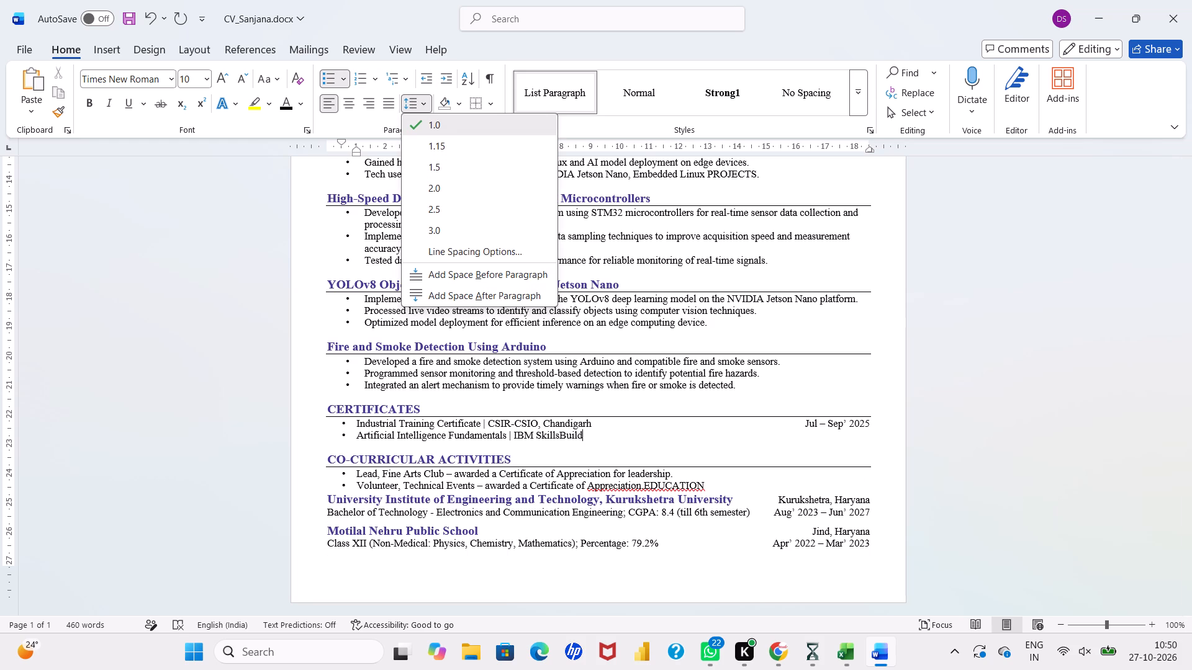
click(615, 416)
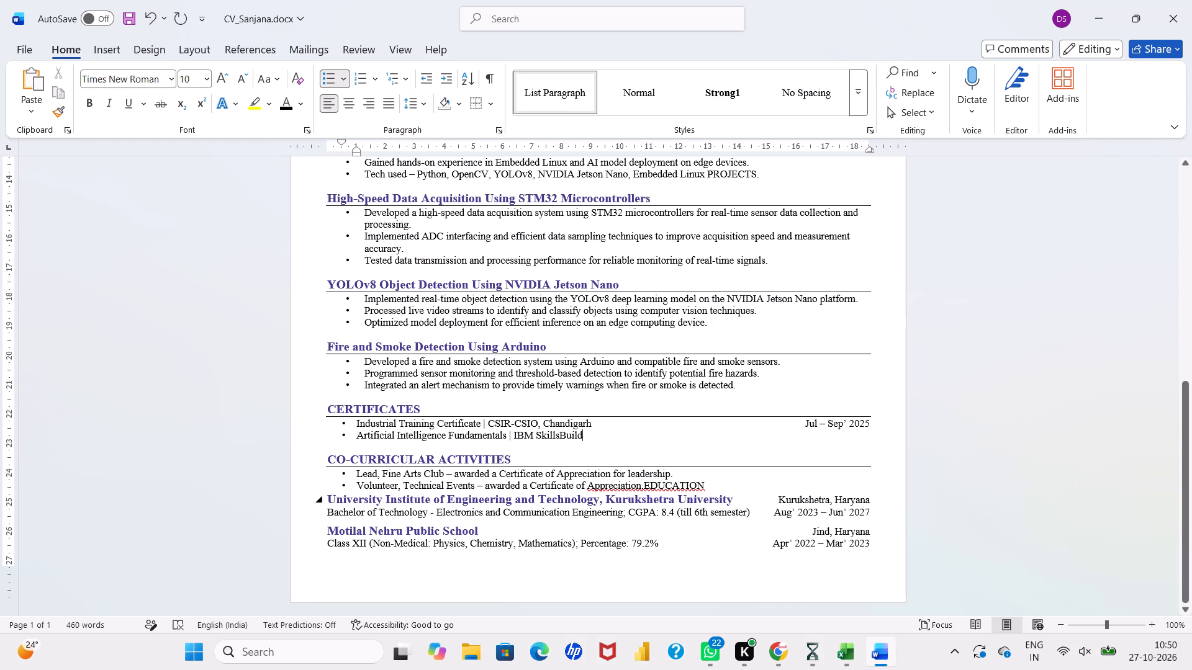
Split EDUCATION onto its own line after the "Volunteer, Technical Events" bullet and remove its bullet and indent.
click(643, 485)
key(Return)
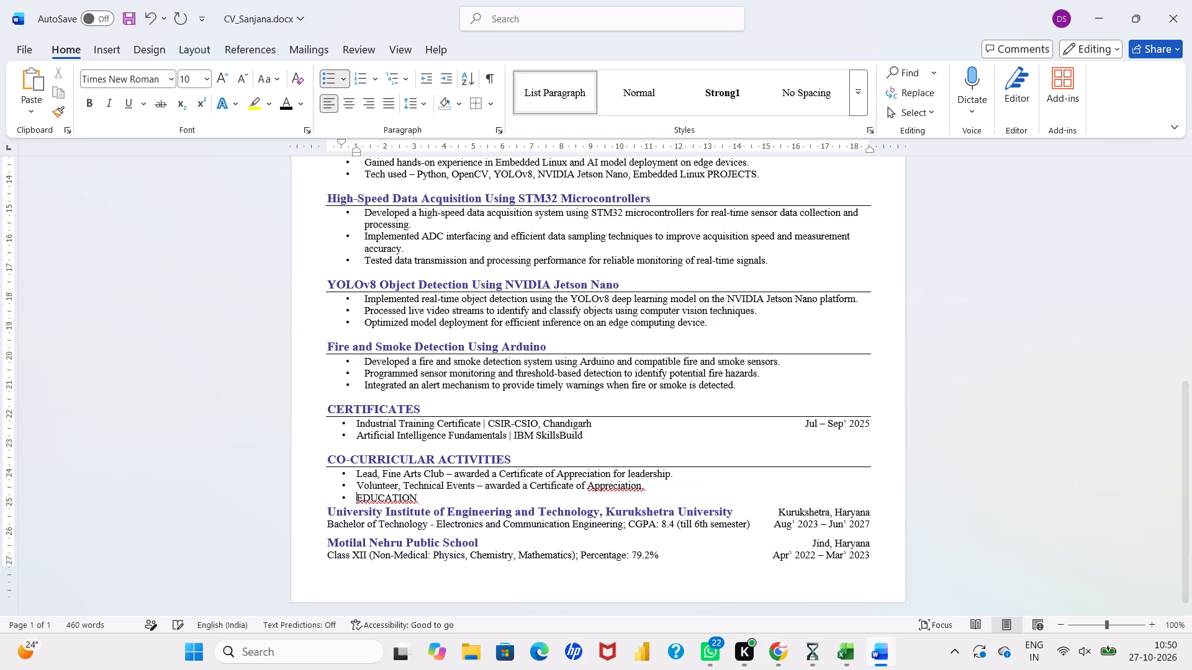
key(BackSpace)
key(BackSpace)
key(BackSpace)
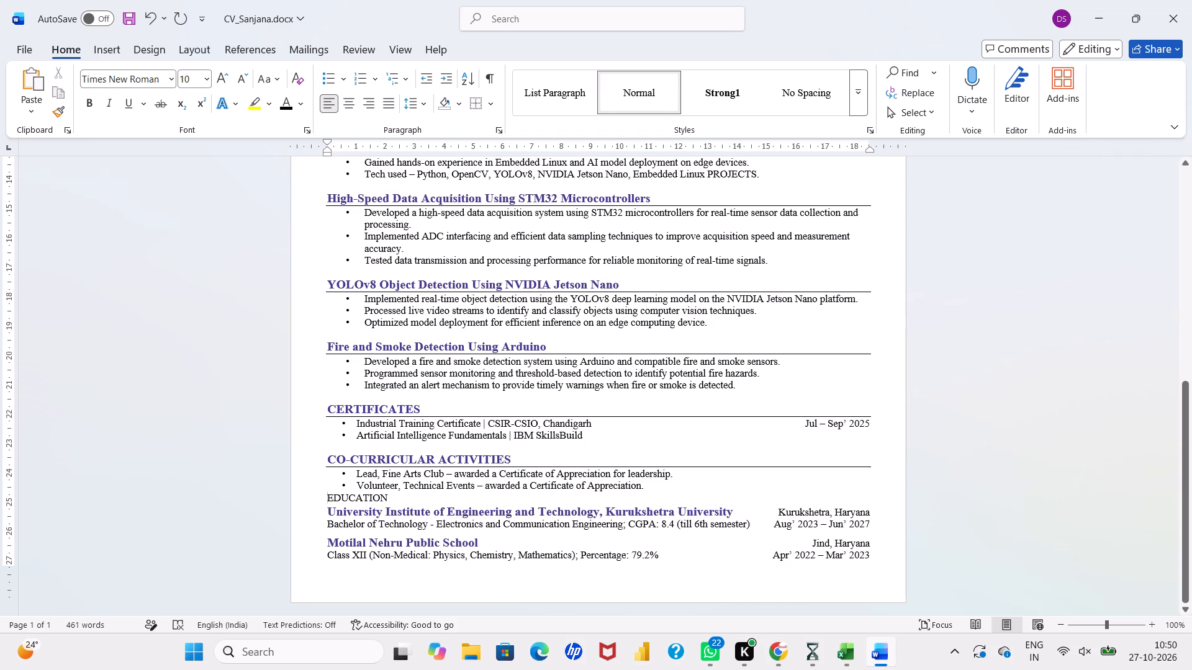
Format the EDUCATION heading as 12 pt bold in a dark blue theme colour.
drag(389, 494, 327, 494)
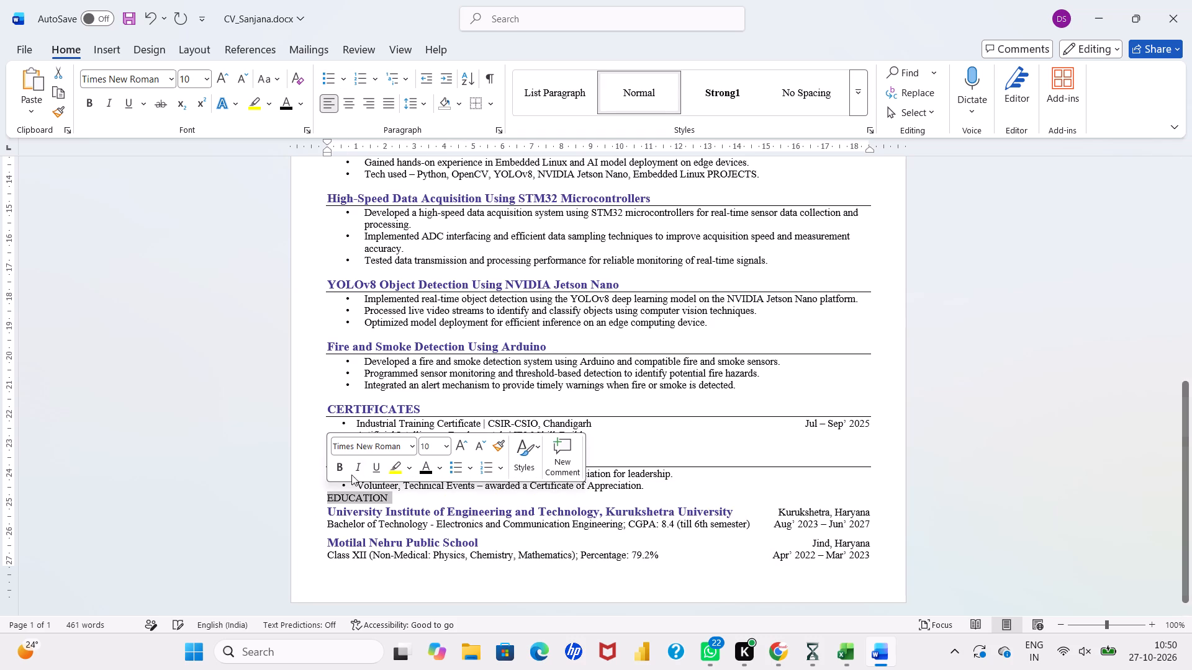
click(426, 444)
text(12)
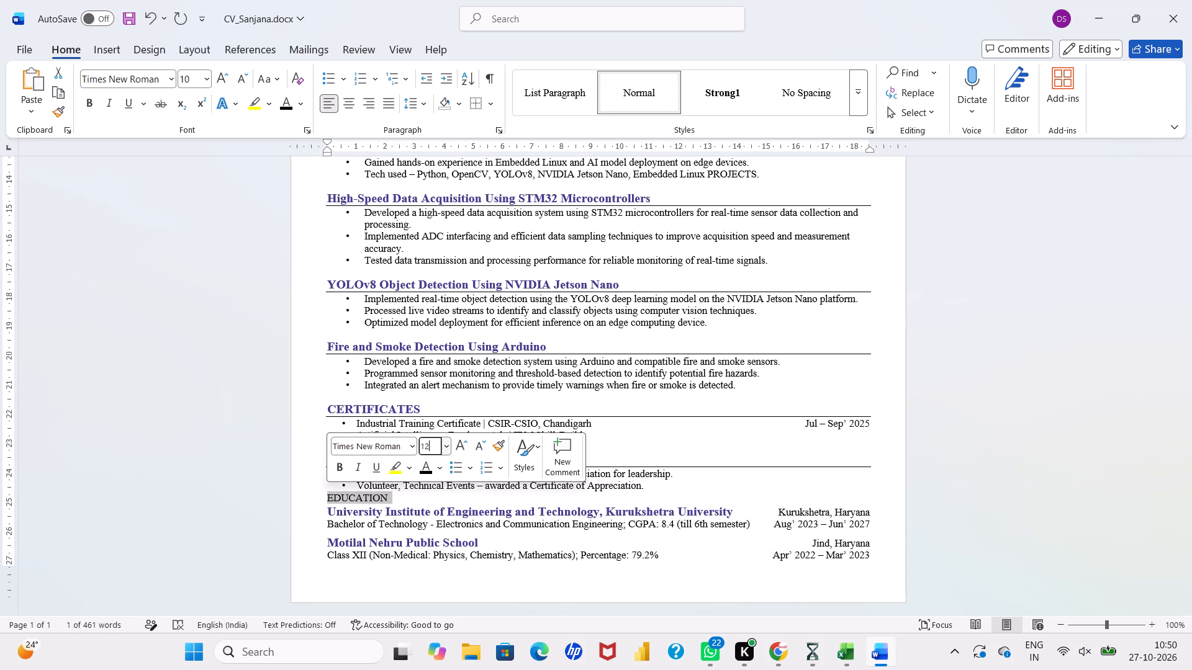
key(Return)
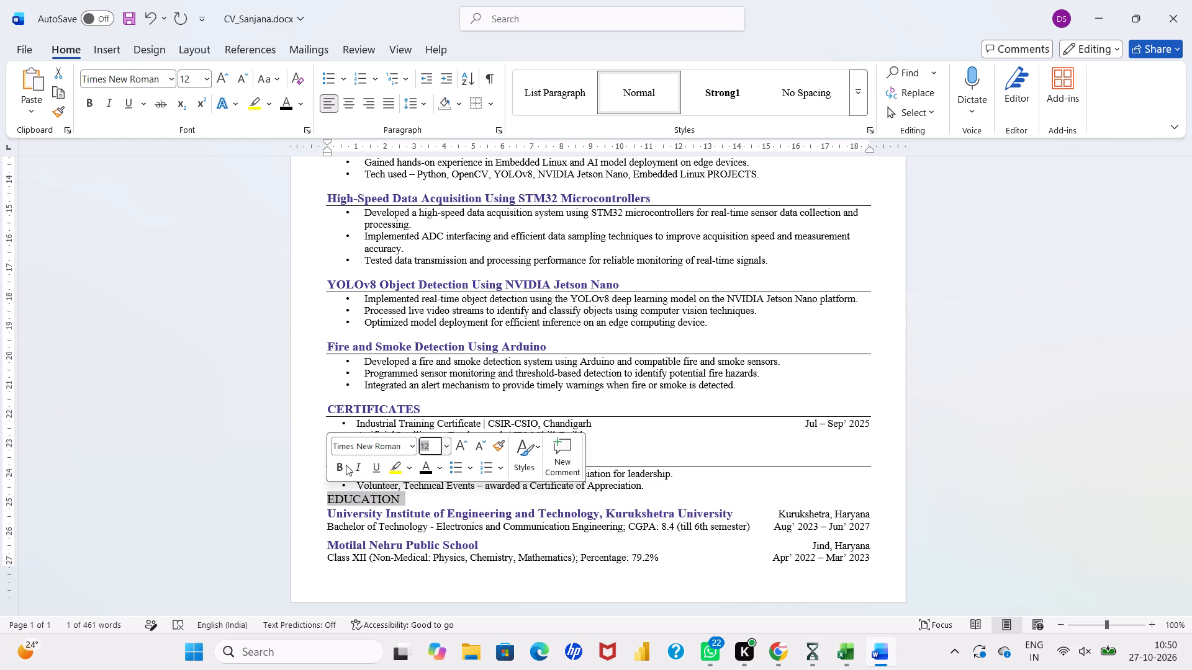
click(346, 465)
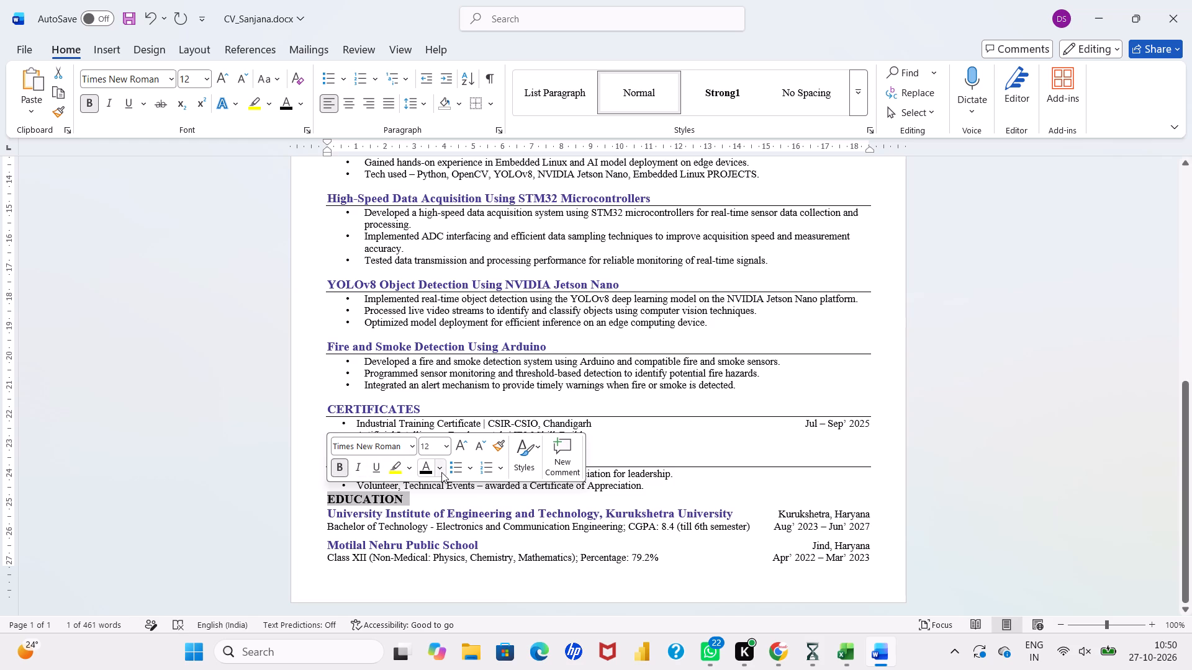
click(441, 472)
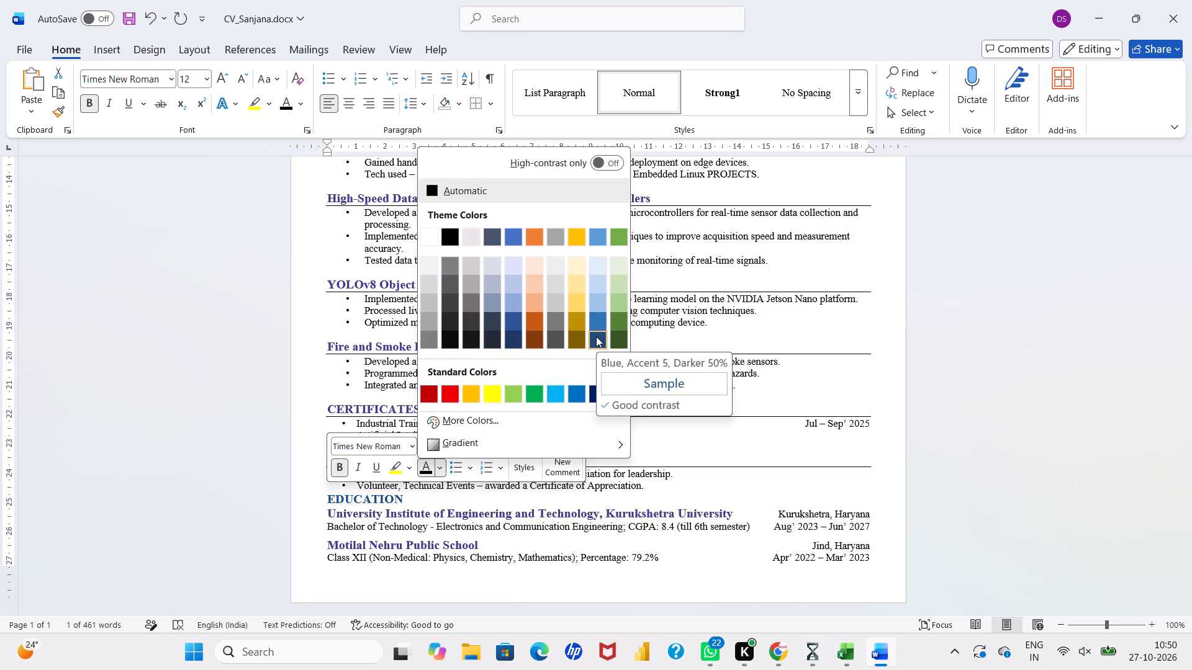
click(510, 319)
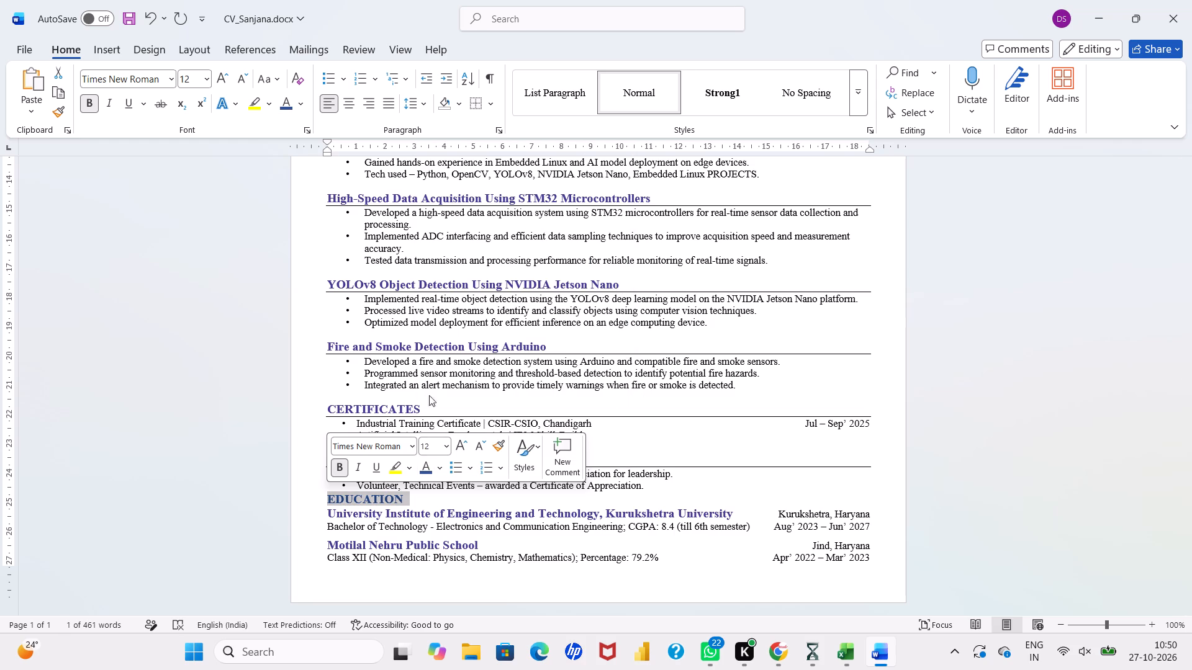
Add a bottom border to the EDUCATION heading.
click(456, 105)
click(487, 99)
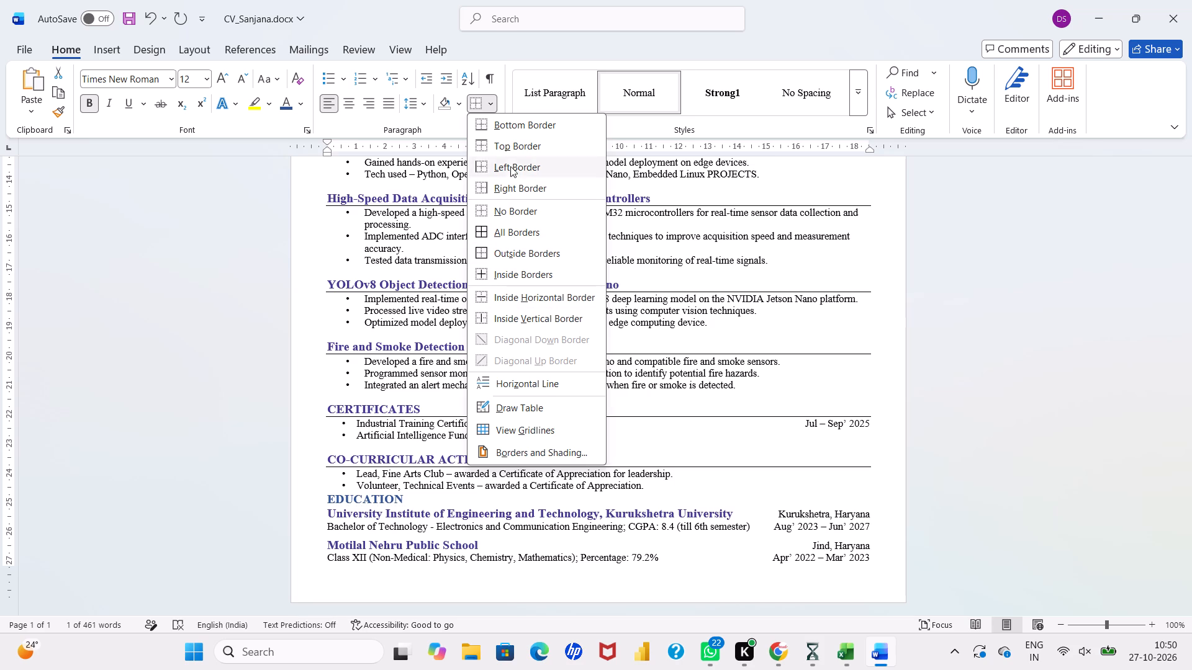
click(508, 128)
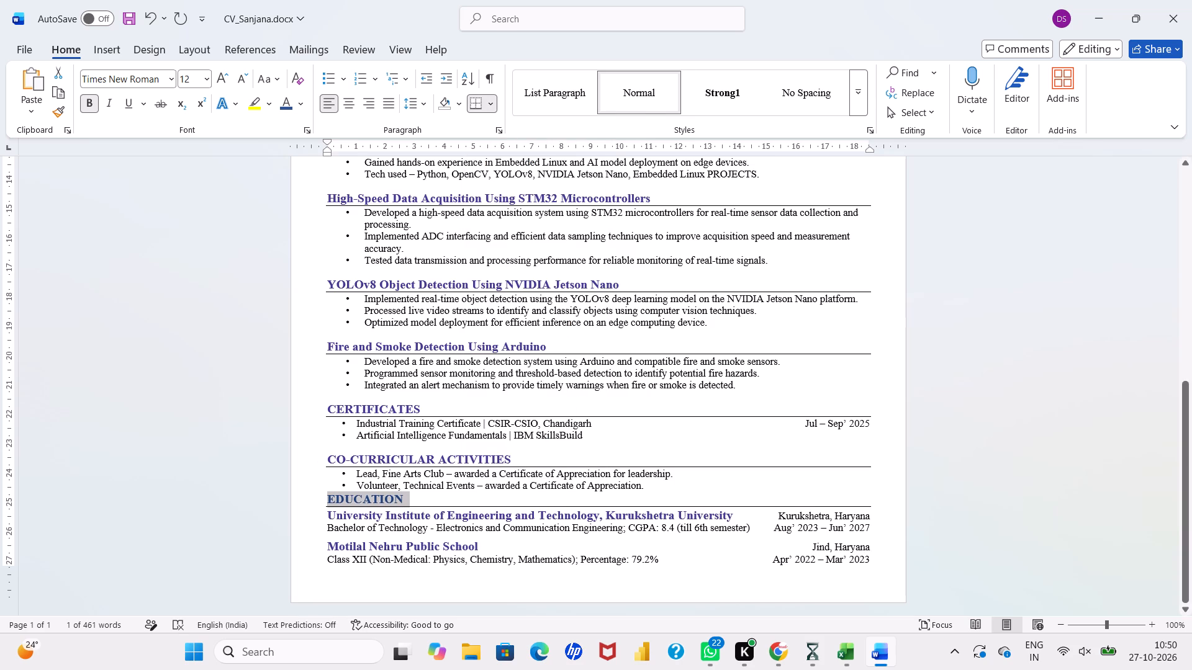
Review the whole resume from the contact details down to EDUCATION, checking layout and formatting.
click(531, 481)
scroll(531, 481, down, 5)
scroll(531, 481, up, 1)
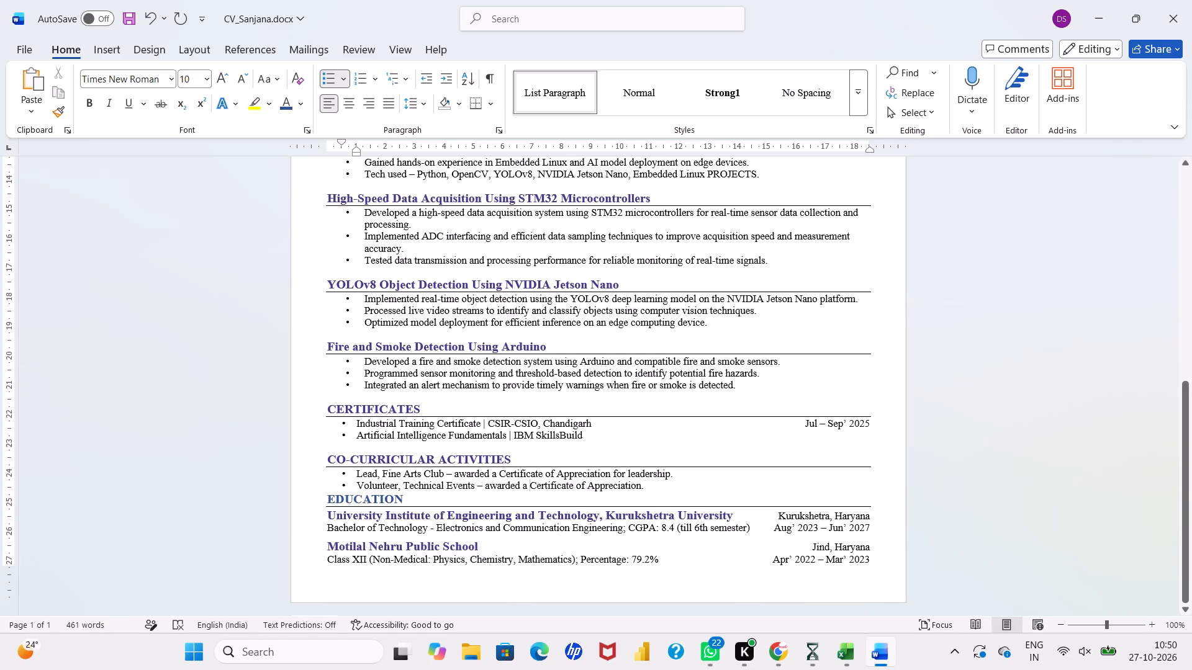
scroll(531, 481, up, 2)
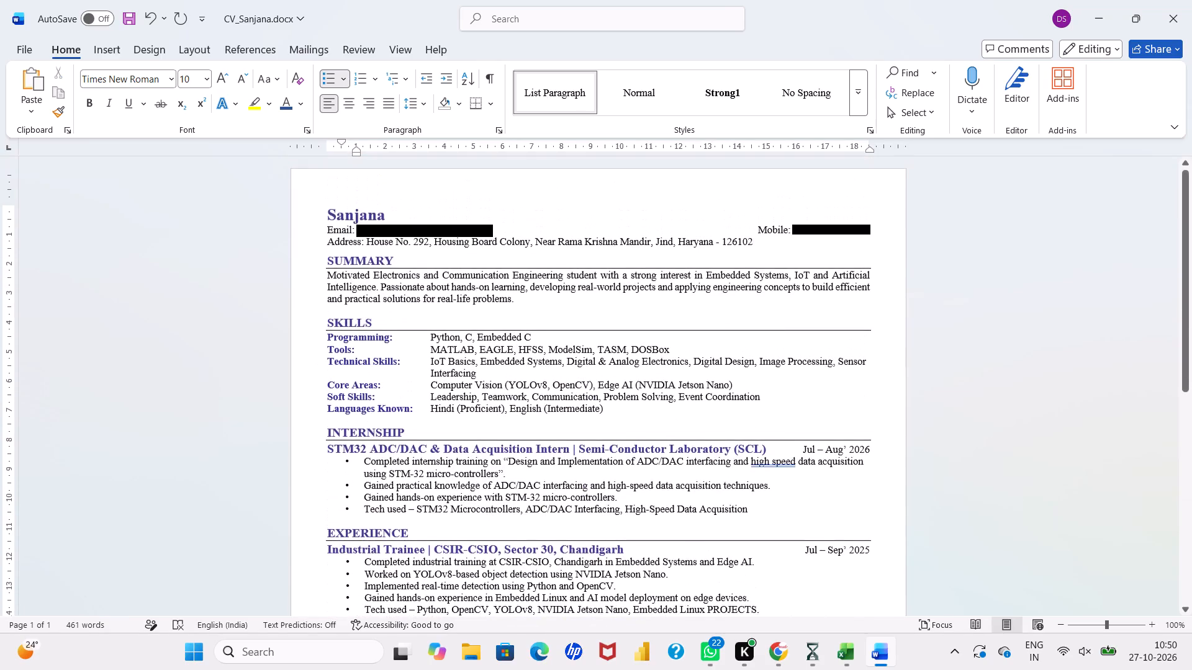
scroll(531, 481, down, 1)
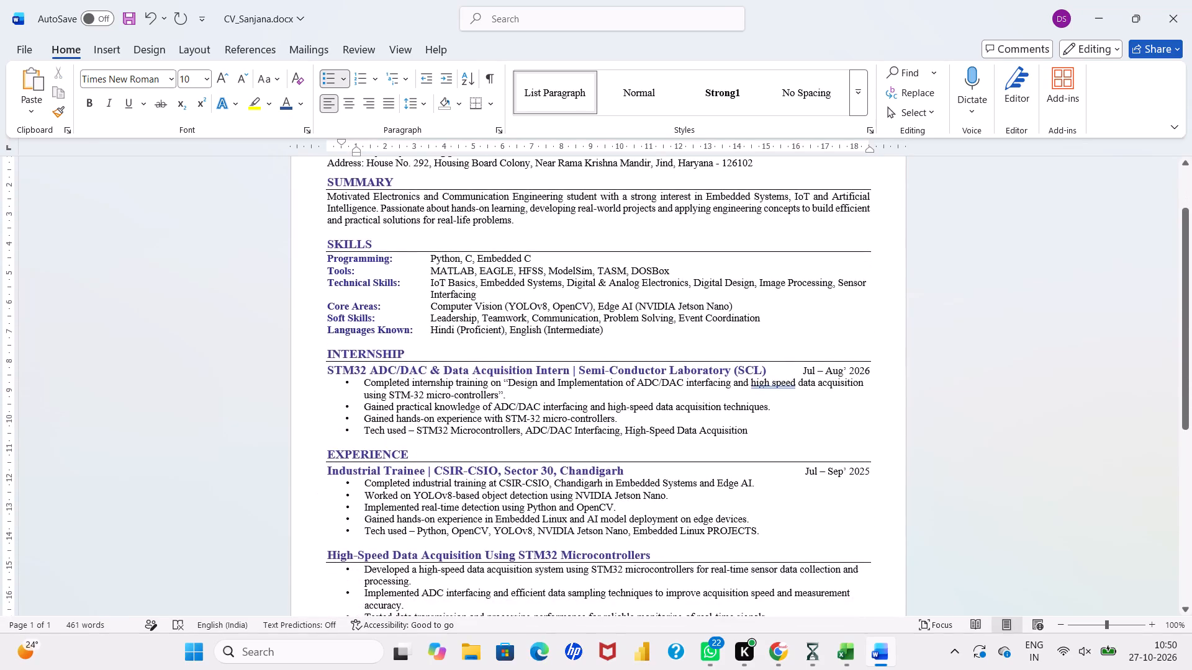
scroll(585, 419, down, 2)
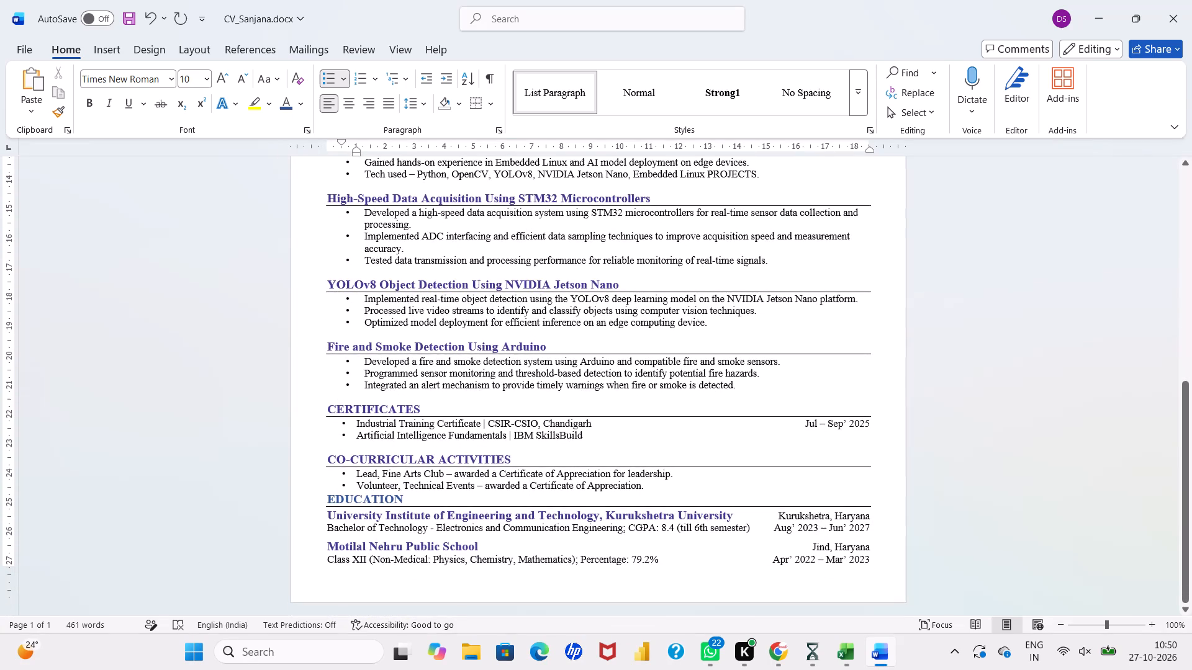
scroll(585, 419, down, 1)
click(795, 301)
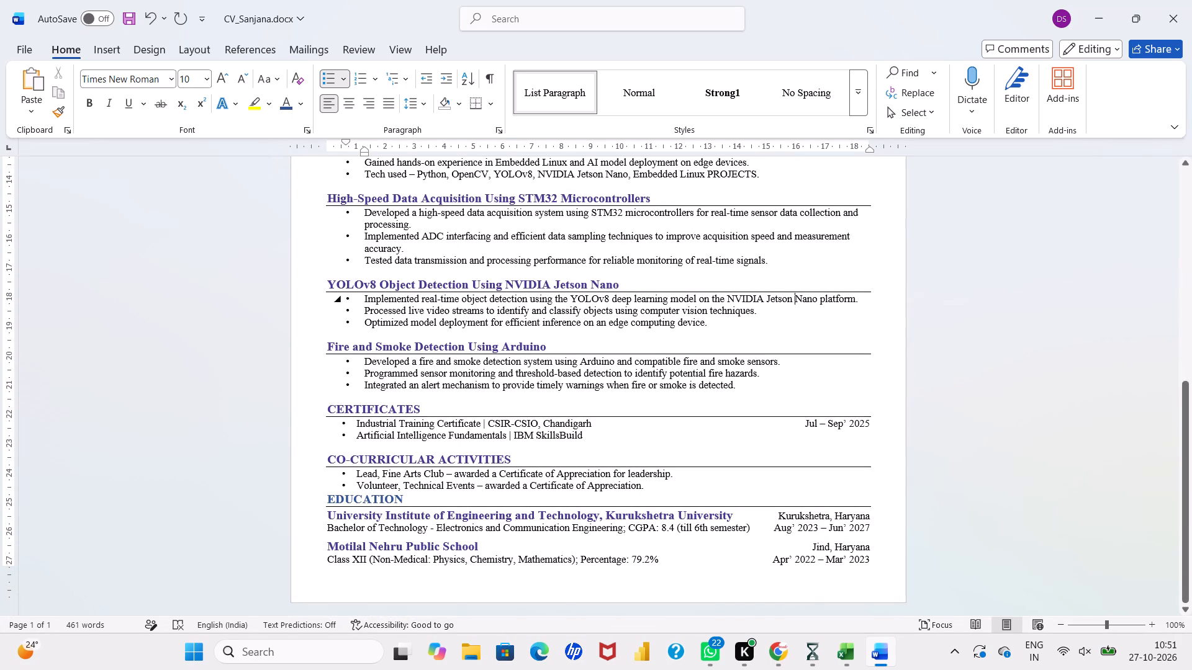
scroll(795, 301, down, 3)
Add the date April-May'2025 to the Artificial Intelligence Fundamentals certificate, spaced across to sit under the Industrial Training Certificate's date.
click(752, 437)
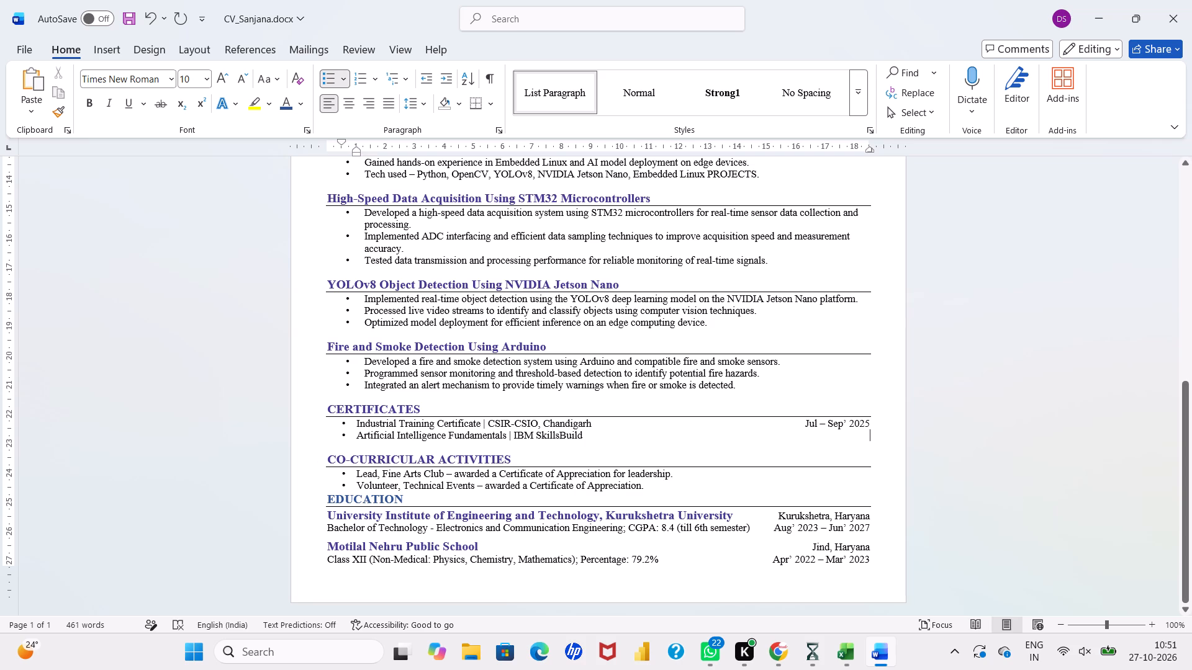
key(Left)
key(space)
key(space)
key(space)
key(space)
key(space)
key(space)
key(space)
key(space)
key(space)
key(space)
key(space)
key(space)
key(space)
key(space)
key(space)
key(space)
key(space)
key(space)
key(space)
key(space)
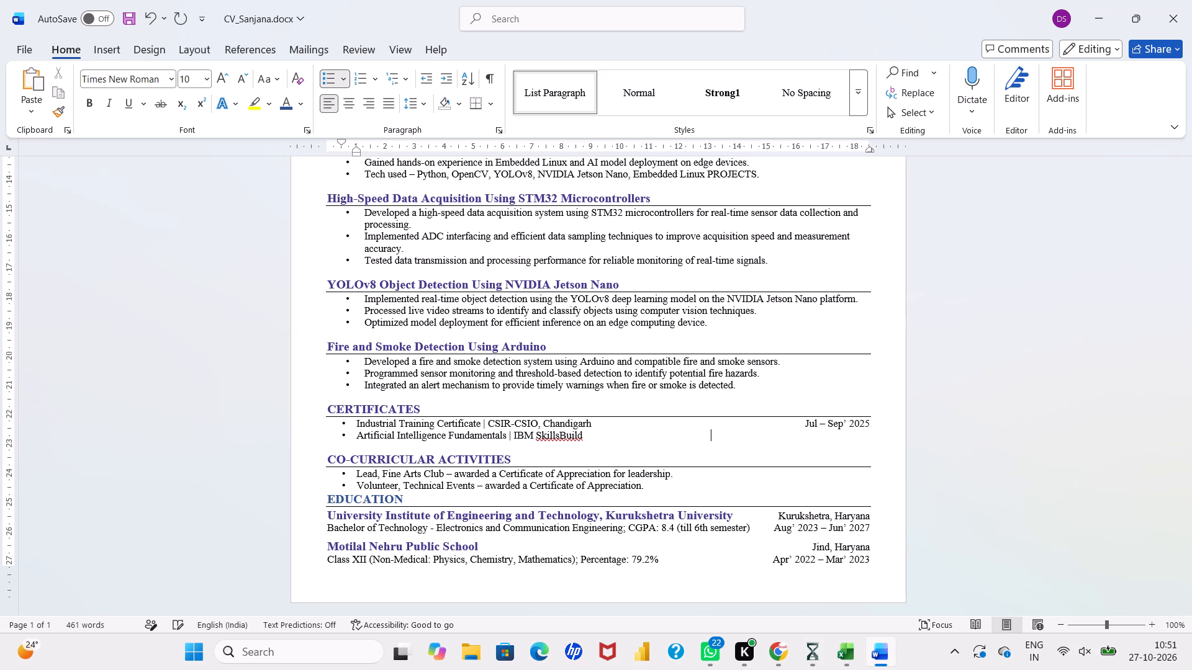
key(space)
key(space)
key(space)
key(Left)
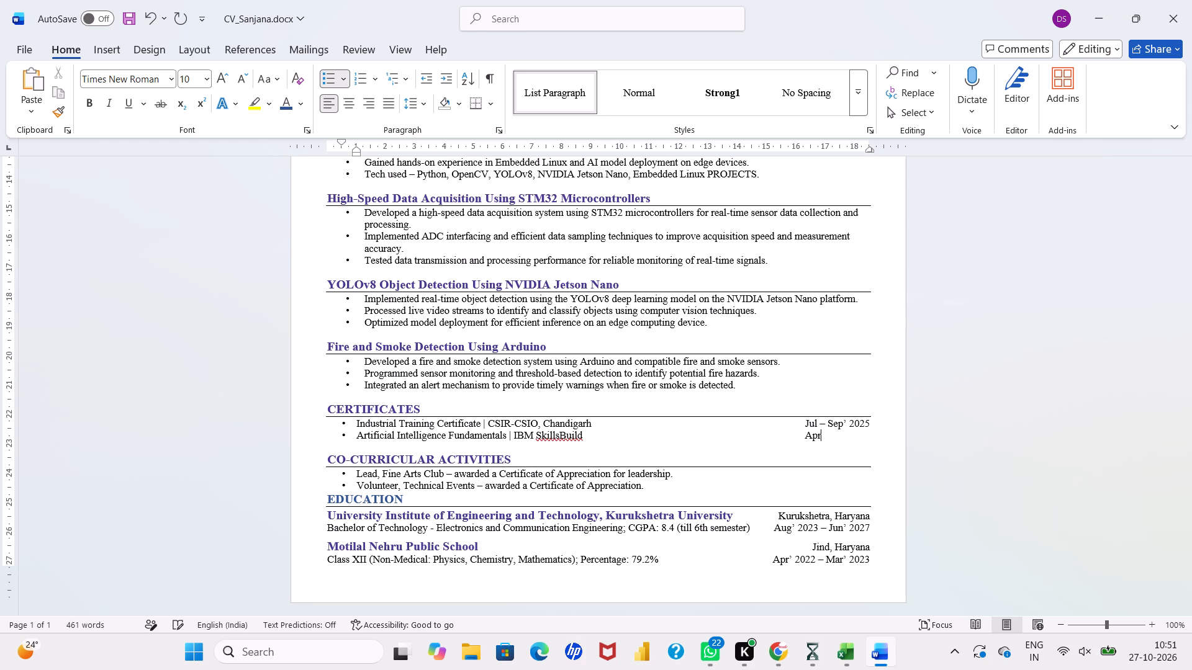
key(minus)
text('2025)
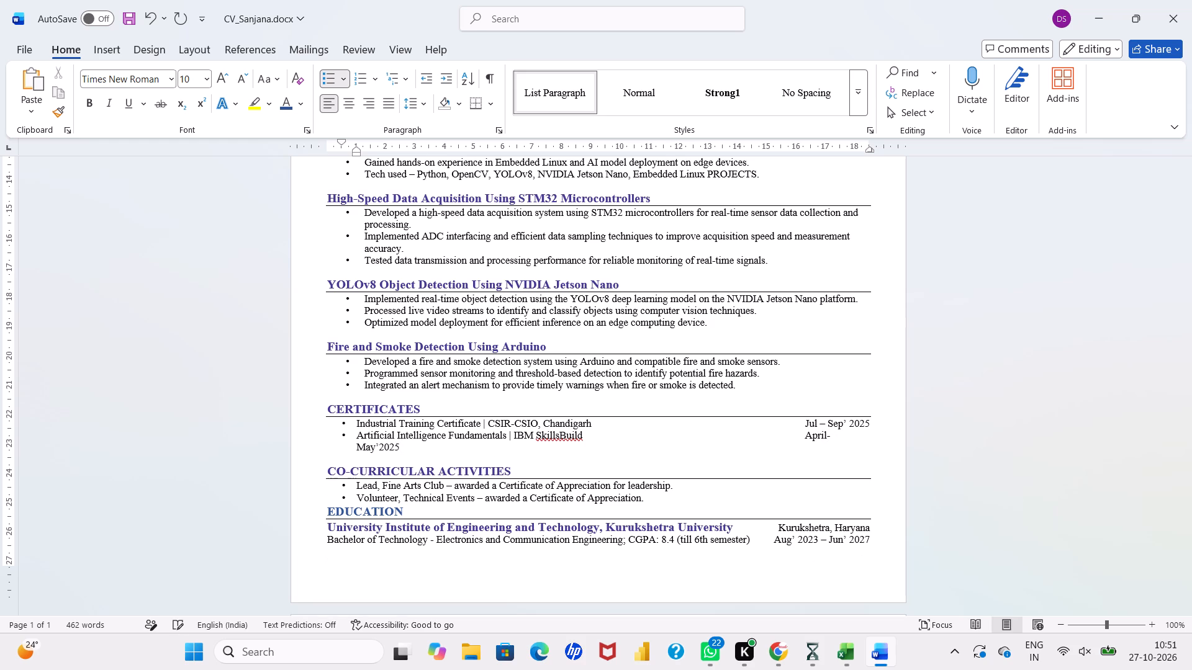
Delete two spaces before April-May'2025 so the whole date fits on the certificate's line.
key(Left)
key(Left)
key(Left)
key(Left)
key(Left)
key(Left)
key(Left)
key(Left)
key(Left)
key(Left)
key(Left)
key(Left)
key(Left)
key(Left)
key(Left)
key(BackSpace)
key(BackSpace)
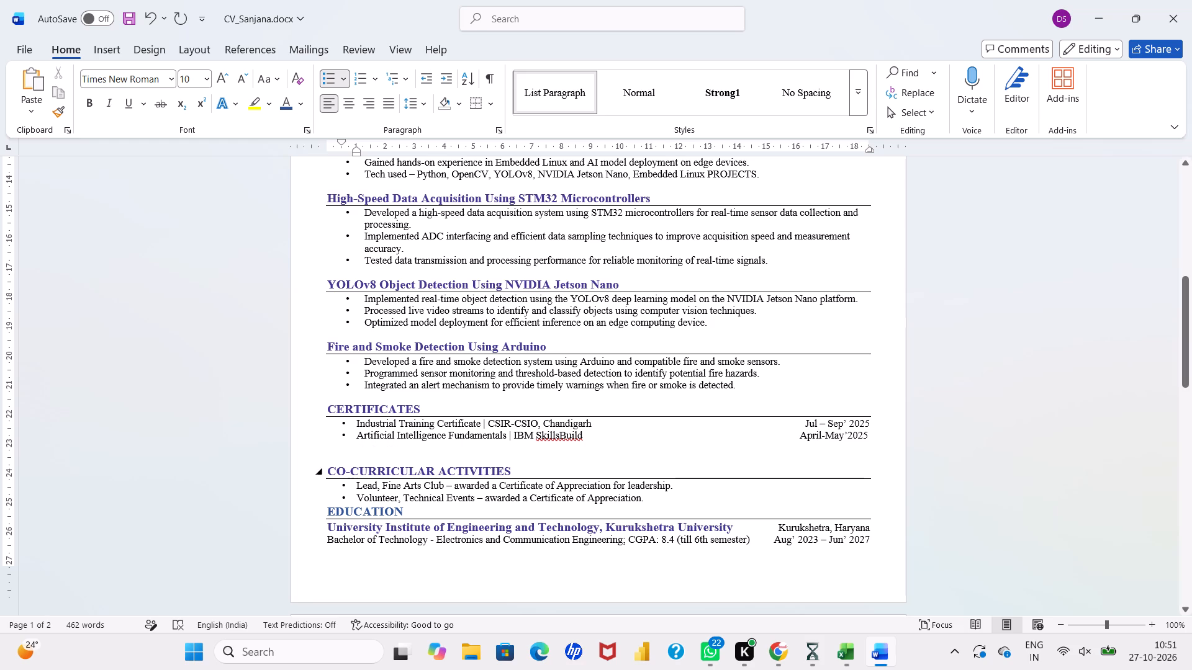
Shorten April to Apr in the Artificial Intelligence Fundamentals date and add two spaces before it to align with the date above.
click(823, 437)
key(BackSpace)
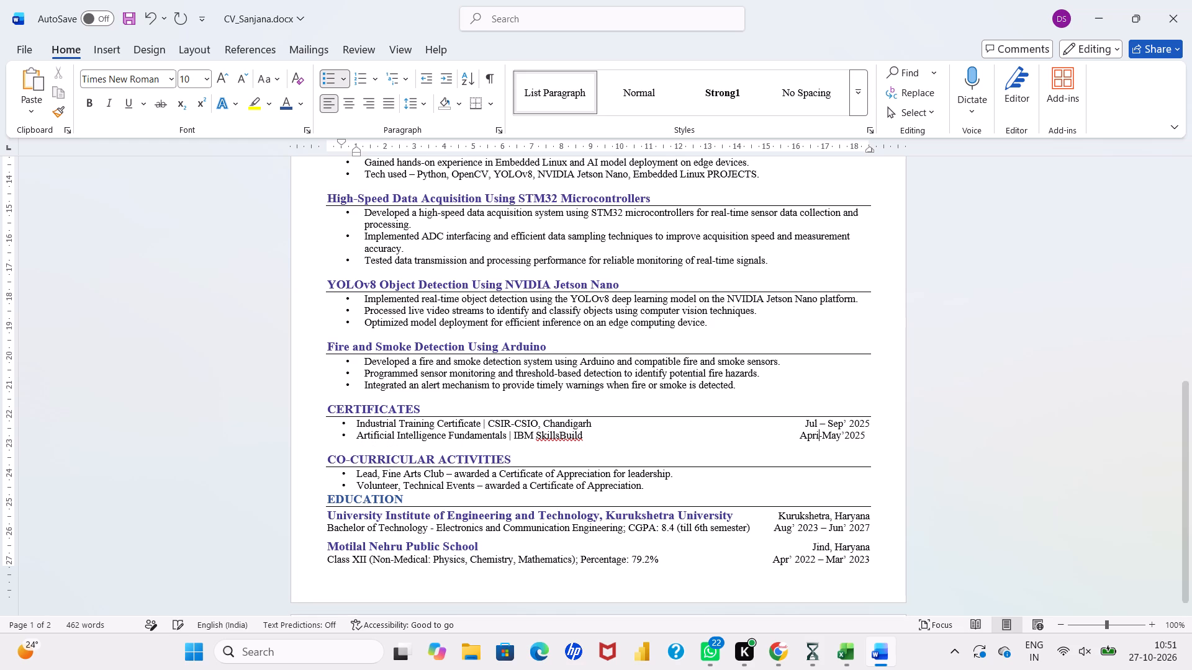
key(BackSpace)
key(Left)
key(Left)
key(Left)
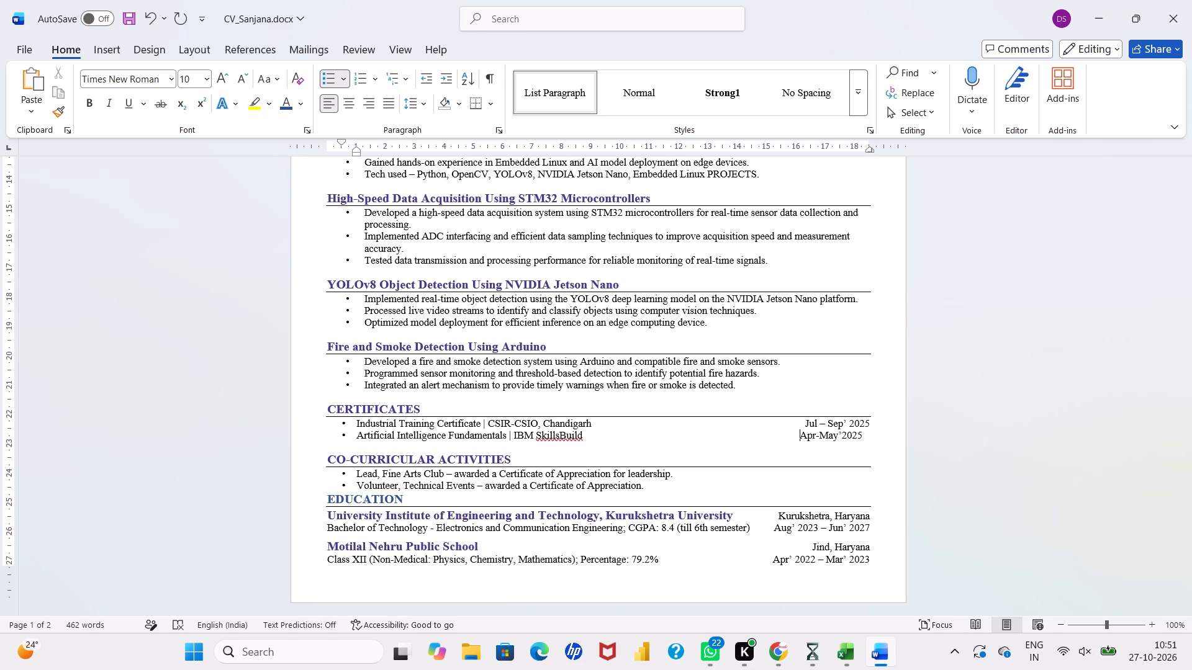
key(space)
key(space)
key(space)
key(BackSpace)
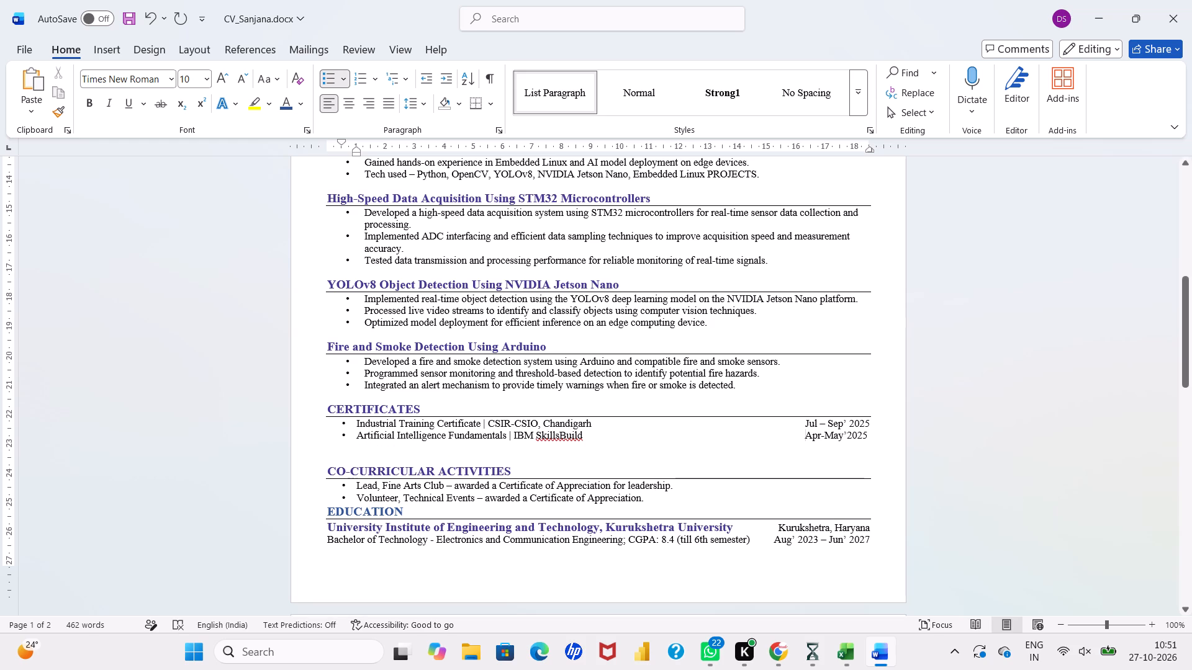
Change the Industrial Training Certificate date to Jul-Sep' 2025, using a plain hyphen without surrounding spaces.
click(824, 425)
key(BackSpace)
key(minus)
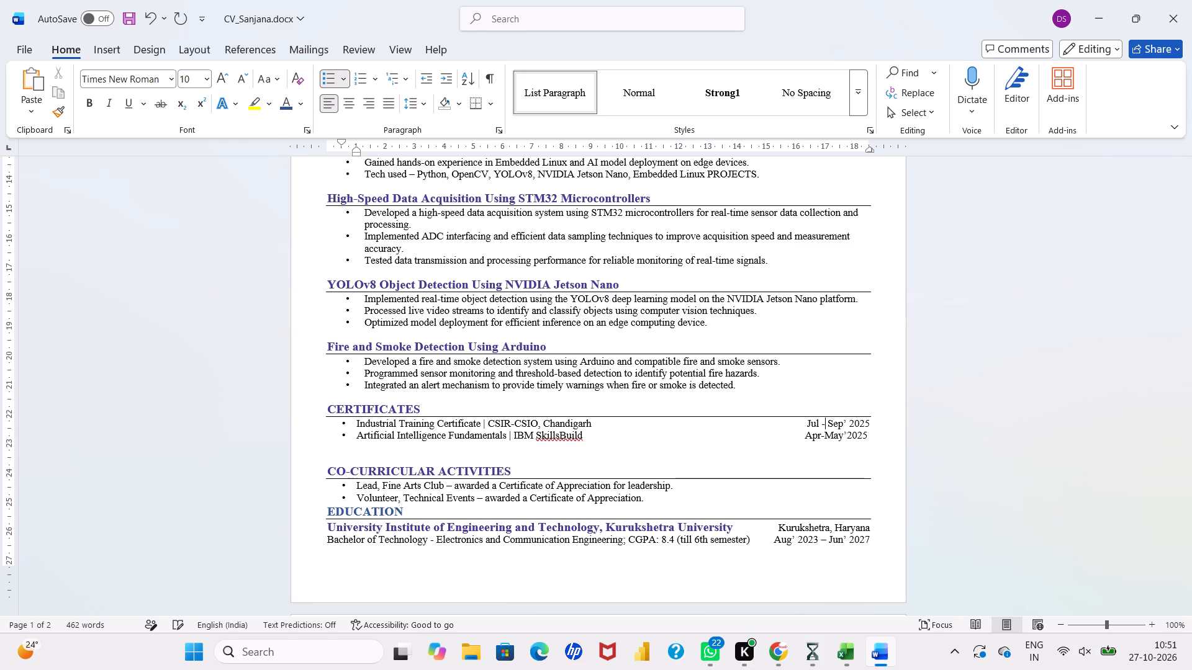
key(Delete)
key(Left)
key(BackSpace)
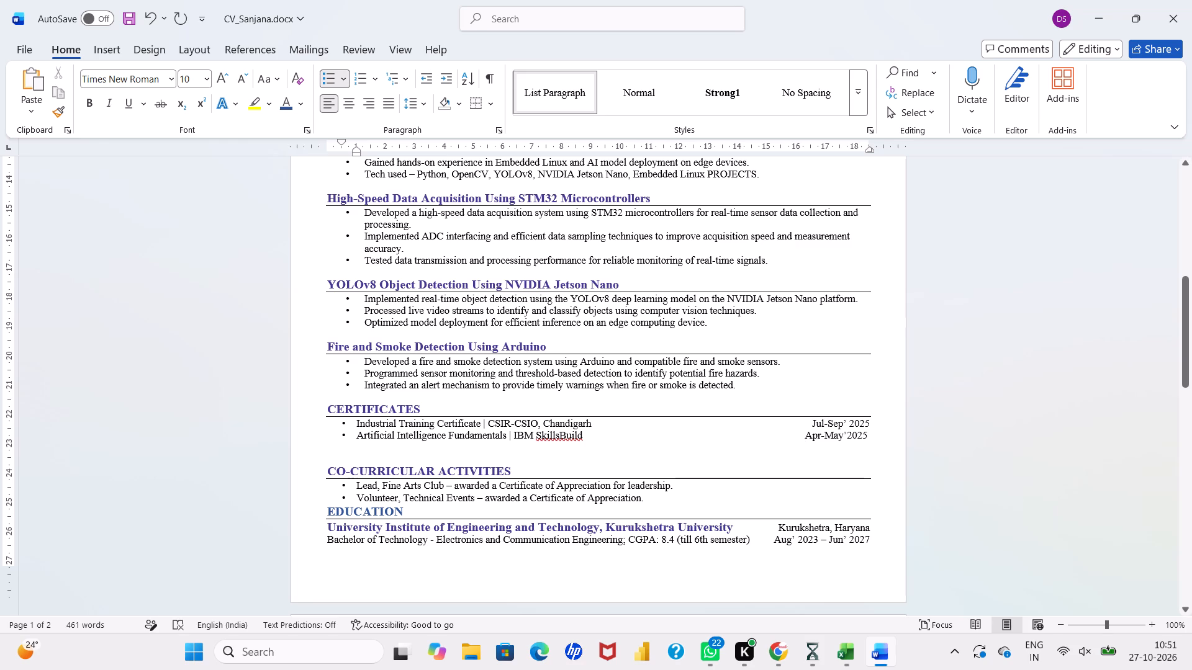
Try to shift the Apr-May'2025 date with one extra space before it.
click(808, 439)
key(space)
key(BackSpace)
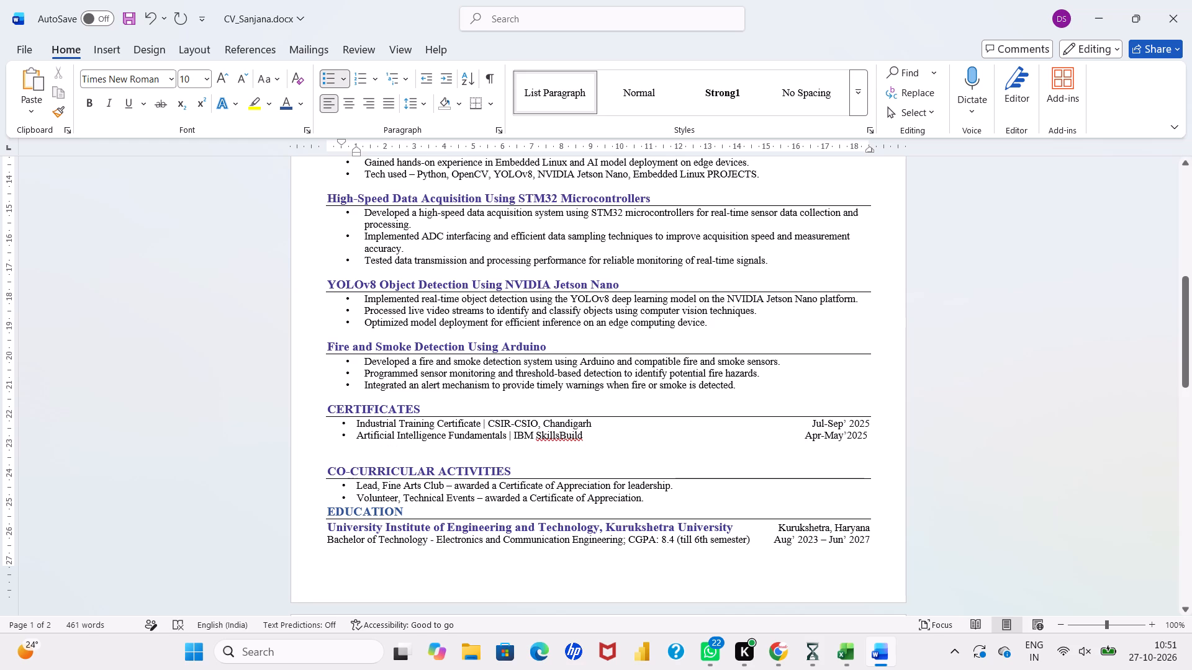
Replace the tab before Jul-Sep' 2025 with spaces so the date's start aligns with Apr-May'2025 below.
click(812, 426)
key(BackSpace)
key(space)
key(space)
key(space)
key(space)
key(space)
key(space)
key(space)
key(space)
key(space)
key(space)
key(space)
key(space)
key(space)
key(space)
key(space)
key(space)
key(space)
key(space)
key(space)
key(space)
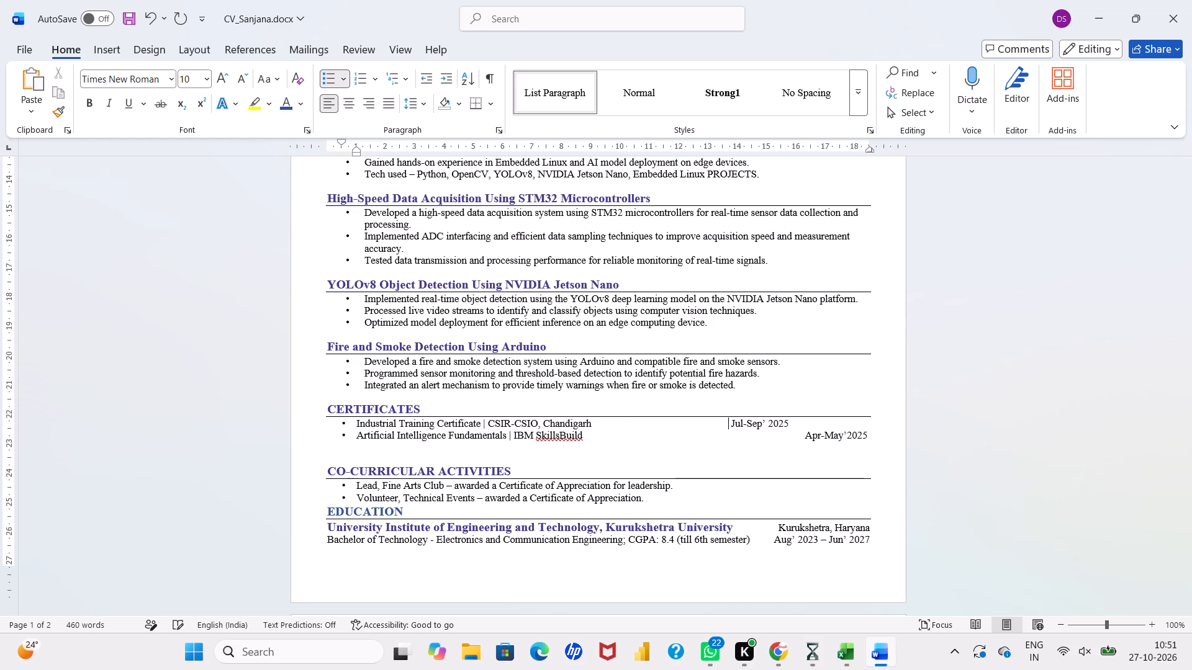
key(space)
key(space)
key(space)
key(space)
key(space)
key(space)
Add one more space before Jul-Sep' 2025 in the Industrial Training Certificate entry.
key(space)
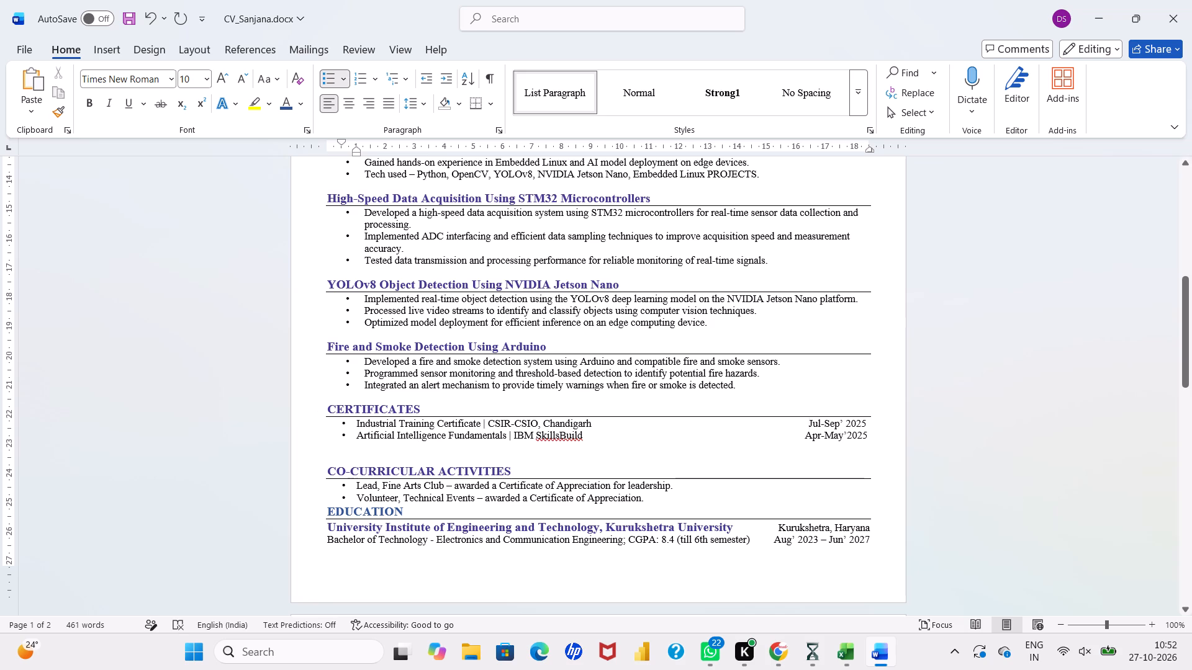
Replace the flagged word SkillsBuild with Skills Build in the Artificial Intelligence Fundamentals entry.
click(562, 433)
click(562, 480)
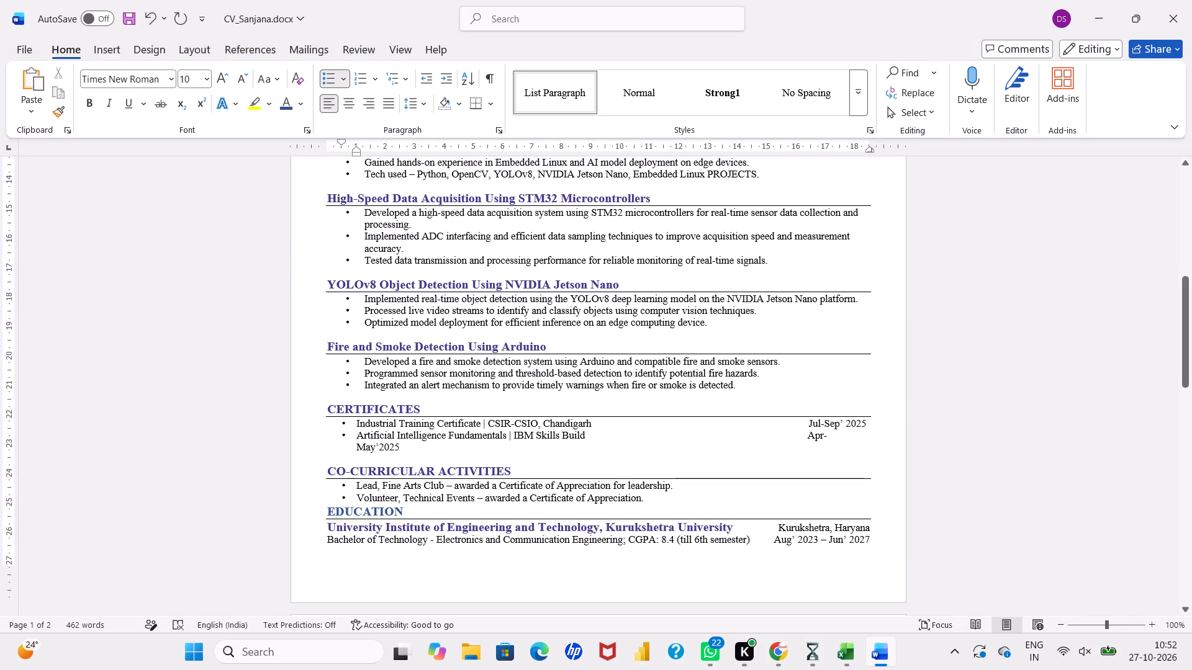
Remove one space before Apr-May'2025 so the whole date fits on the certificate's line.
click(807, 438)
key(BackSpace)
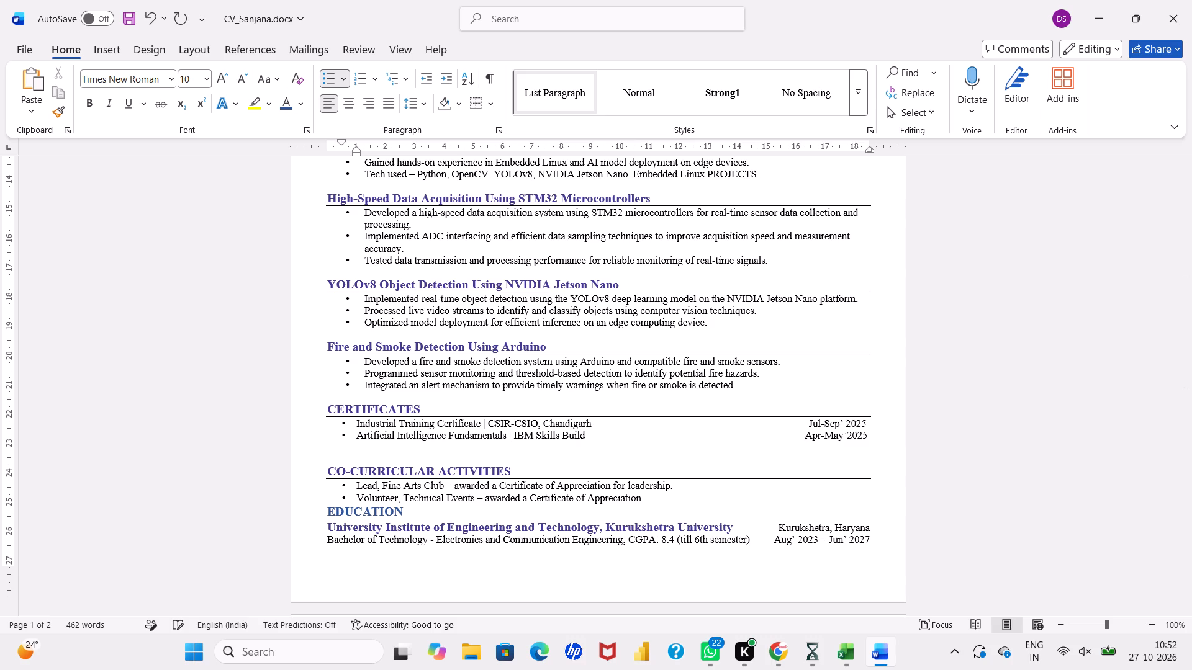
key(BackSpace)
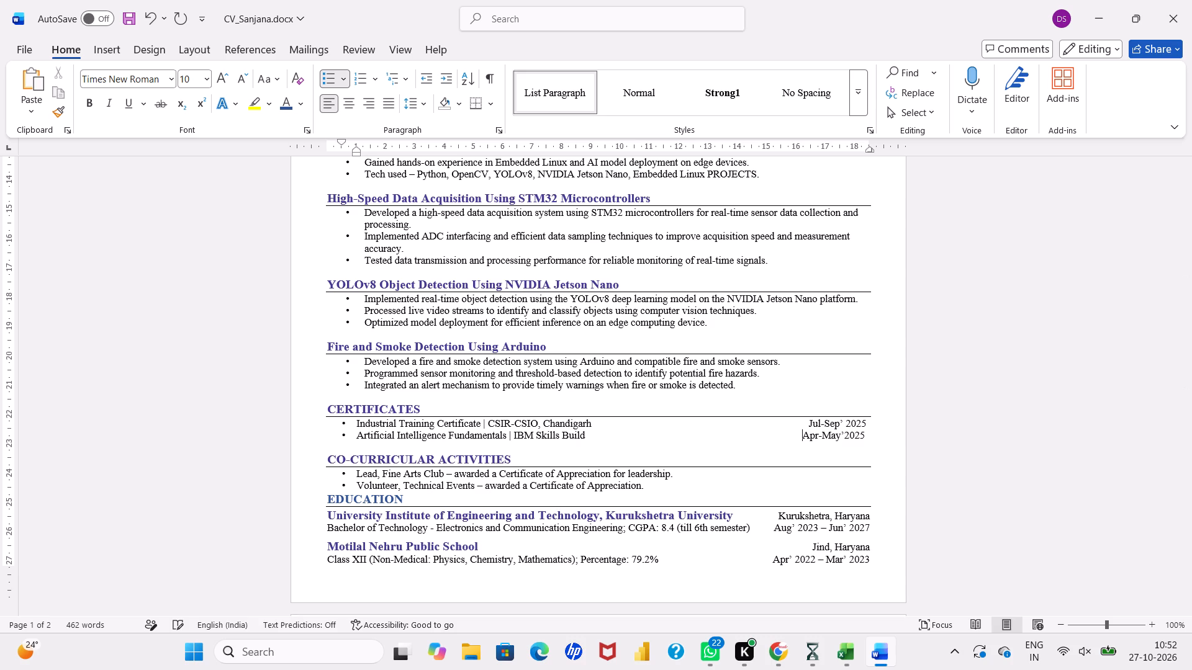
key(space)
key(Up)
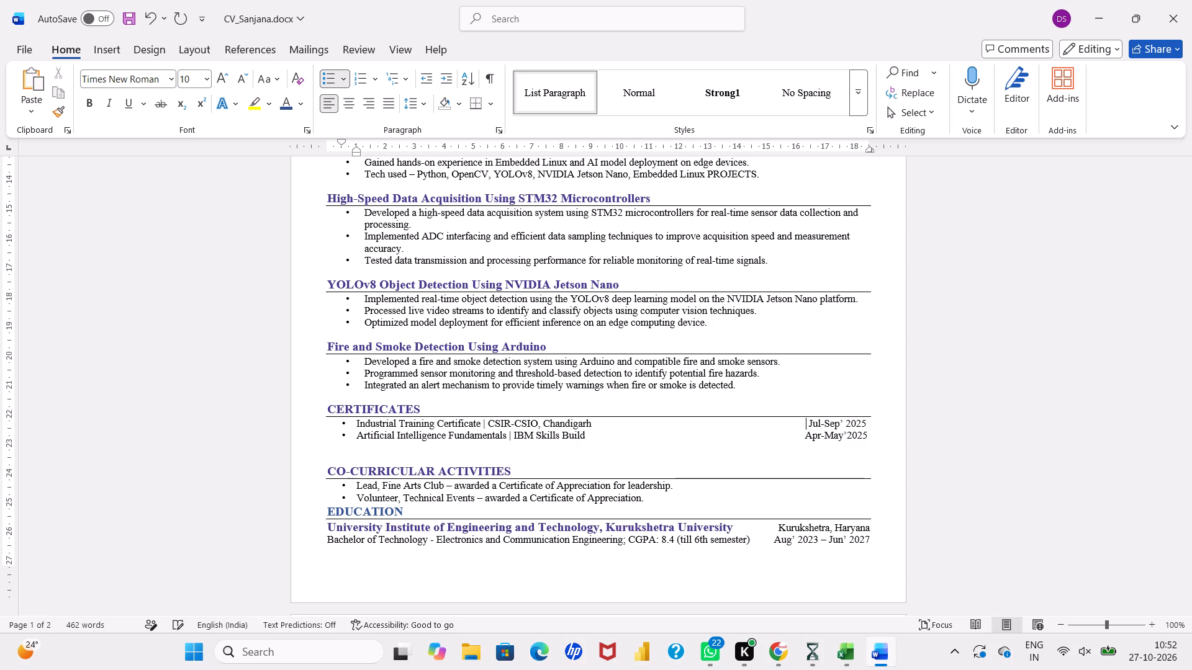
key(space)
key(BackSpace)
Delete the empty line between the last certificate entry and the CO-CURRICULAR ACTIVITIES heading.
scroll(807, 438, down, 1)
scroll(807, 438, up, 1)
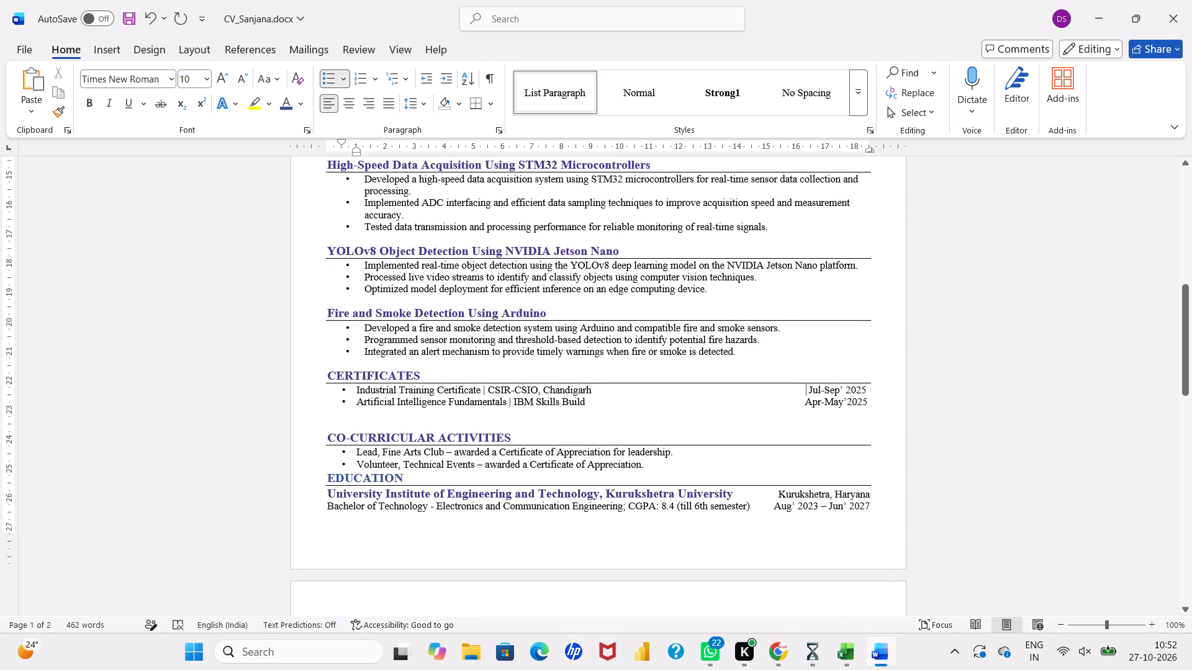
click(351, 416)
key(Delete)
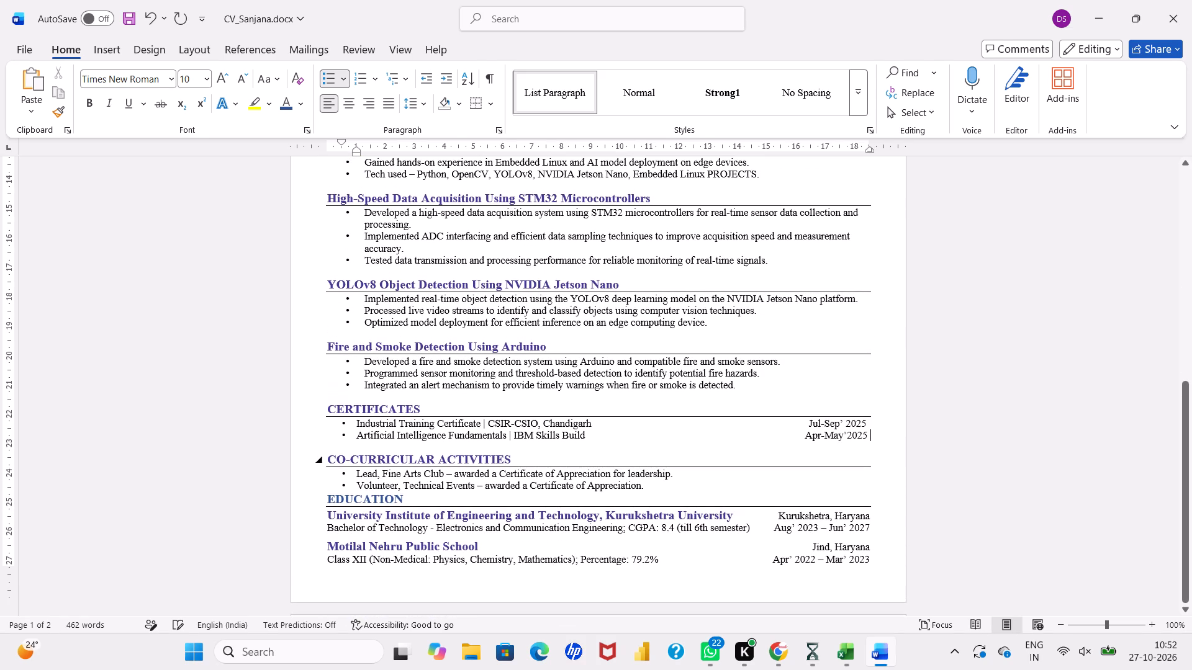
Add a run of 20 spaces after "processing." in the first High-Speed Data Acquisition bullet.
scroll(443, 475, down, 1)
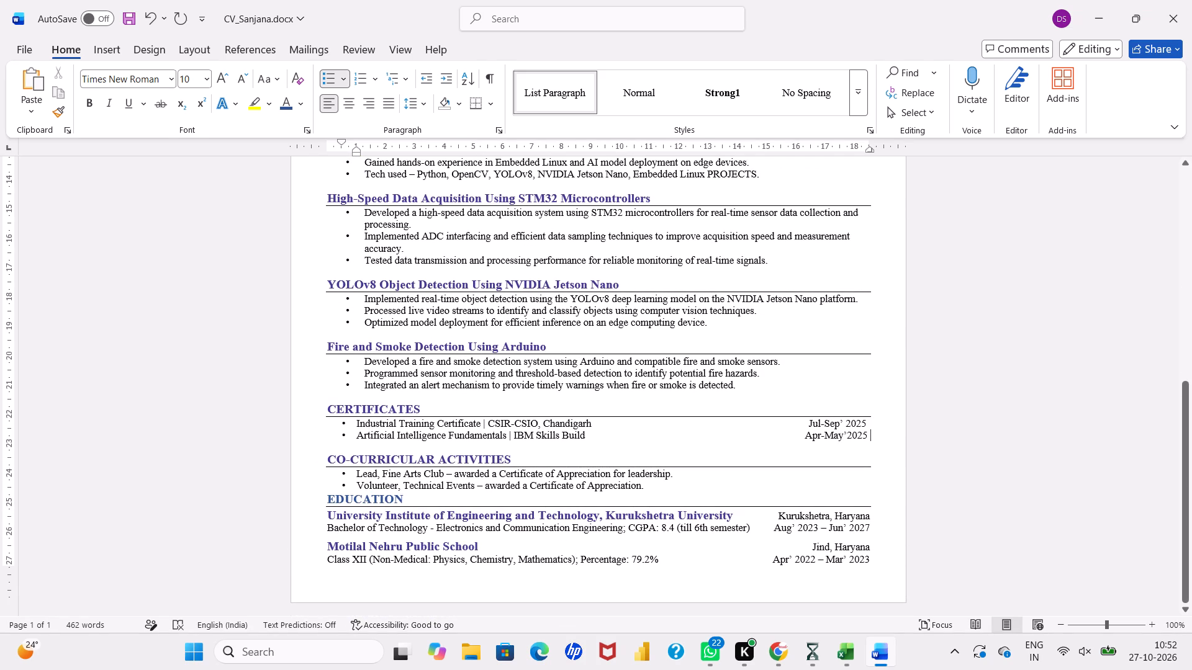
scroll(443, 475, down, 1)
scroll(664, 470, up, 1)
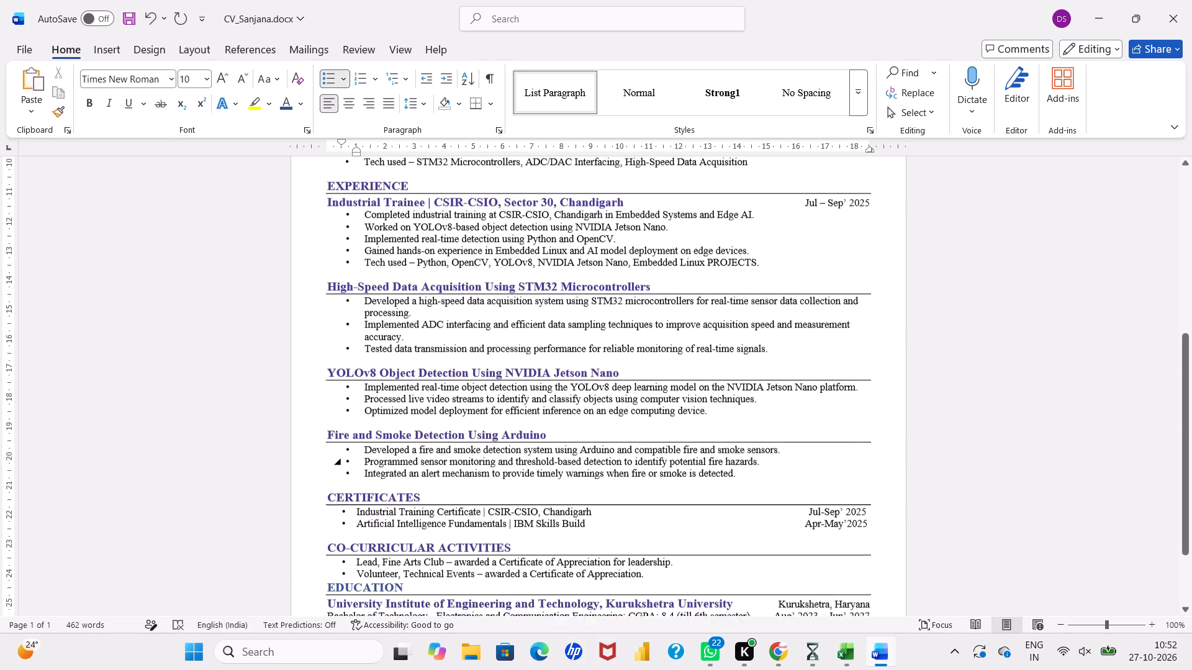
scroll(664, 470, up, 1)
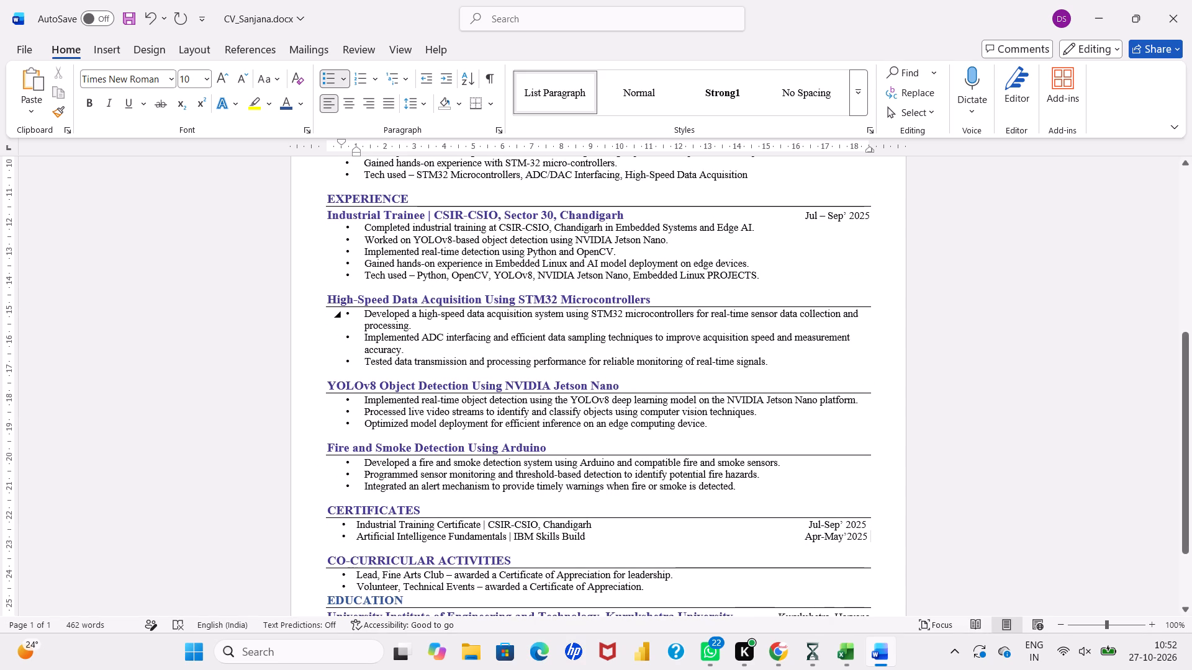
click(828, 324)
key(space)
key(space)
key(space)
key(space)
key(space)
key(space)
key(space)
key(space)
key(space)
key(space)
key(space)
key(space)
key(space)
key(space)
key(space)
key(space)
key(space)
key(space)
key(space)
key(space)
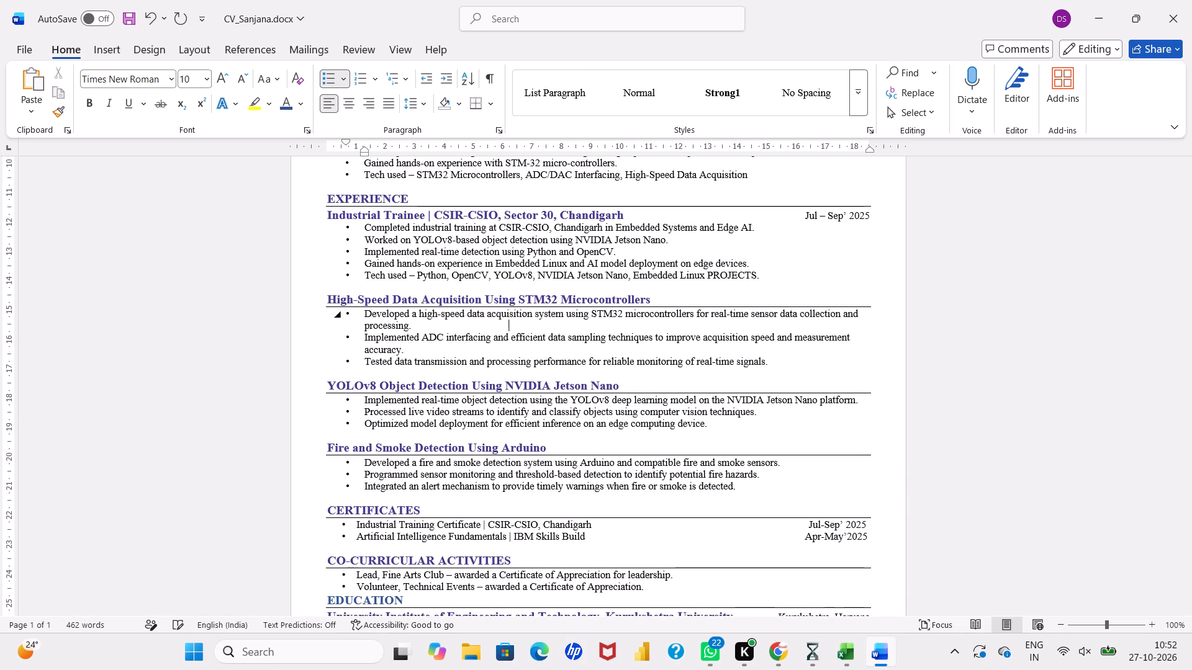
Delete two characters within the mobile number in the resume's contact line.
scroll(800, 353, down, 5)
scroll(800, 353, up, 3)
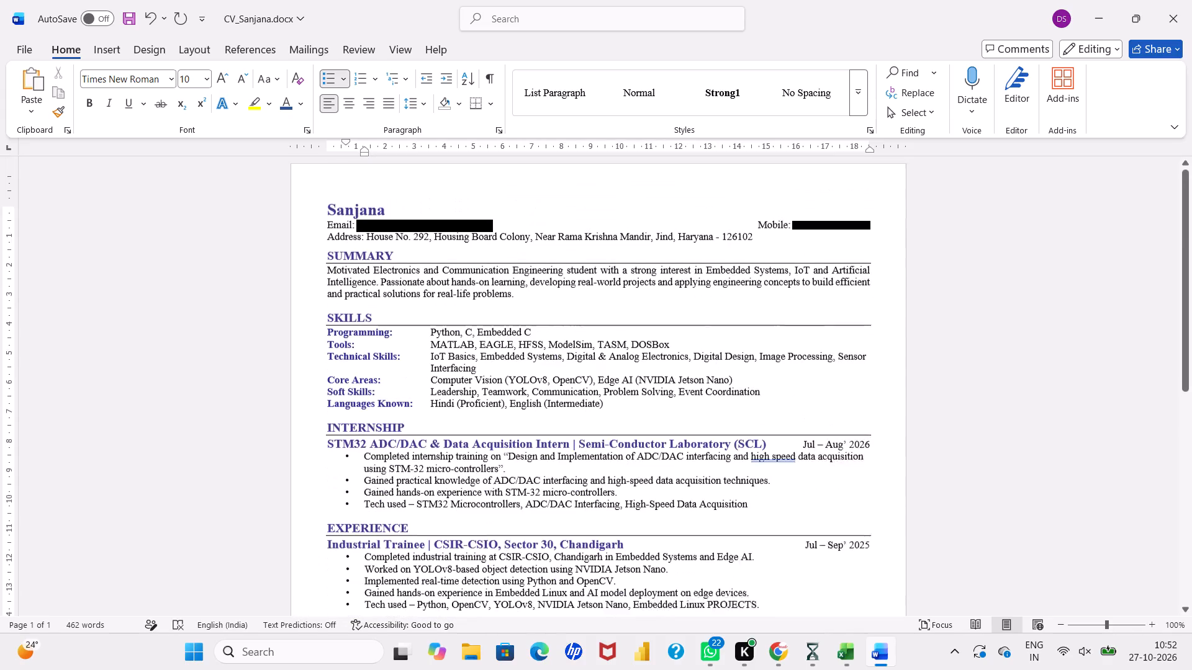
scroll(800, 353, up, 3)
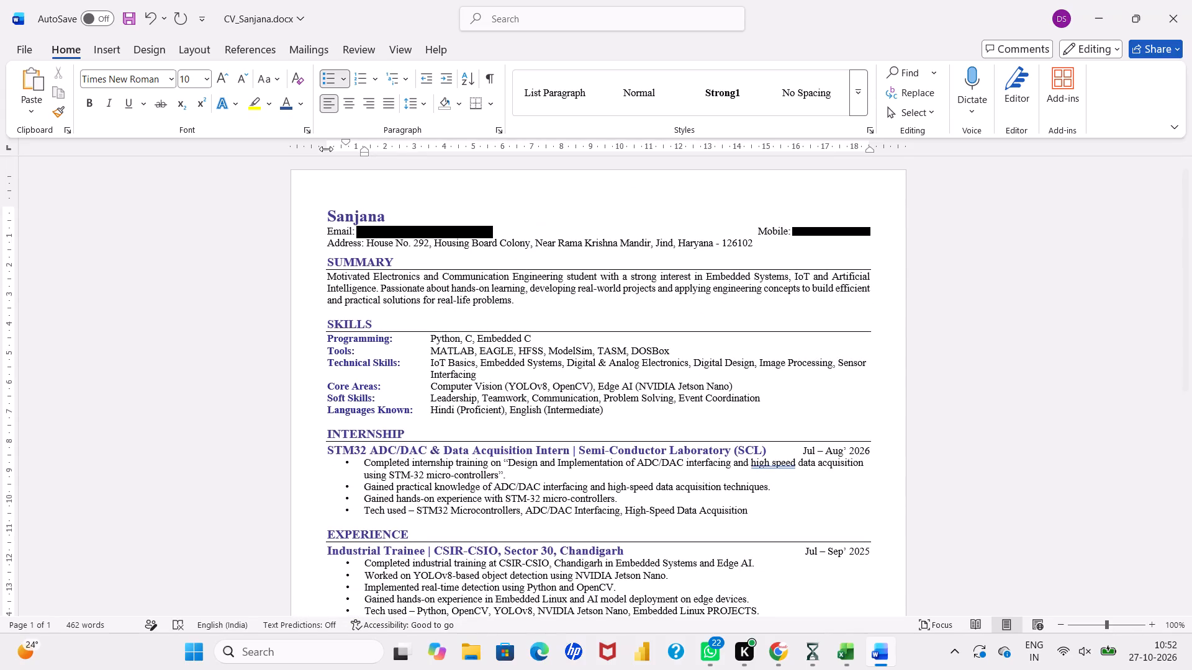
click(820, 231)
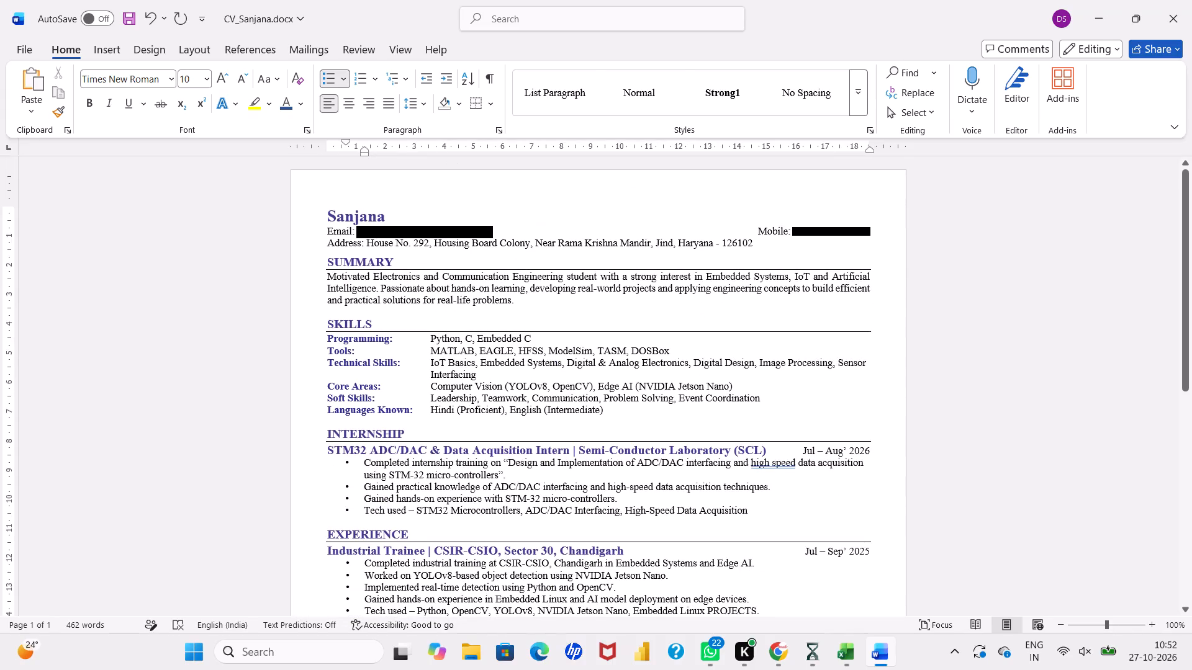
key(BackSpace)
key(BackSpace)
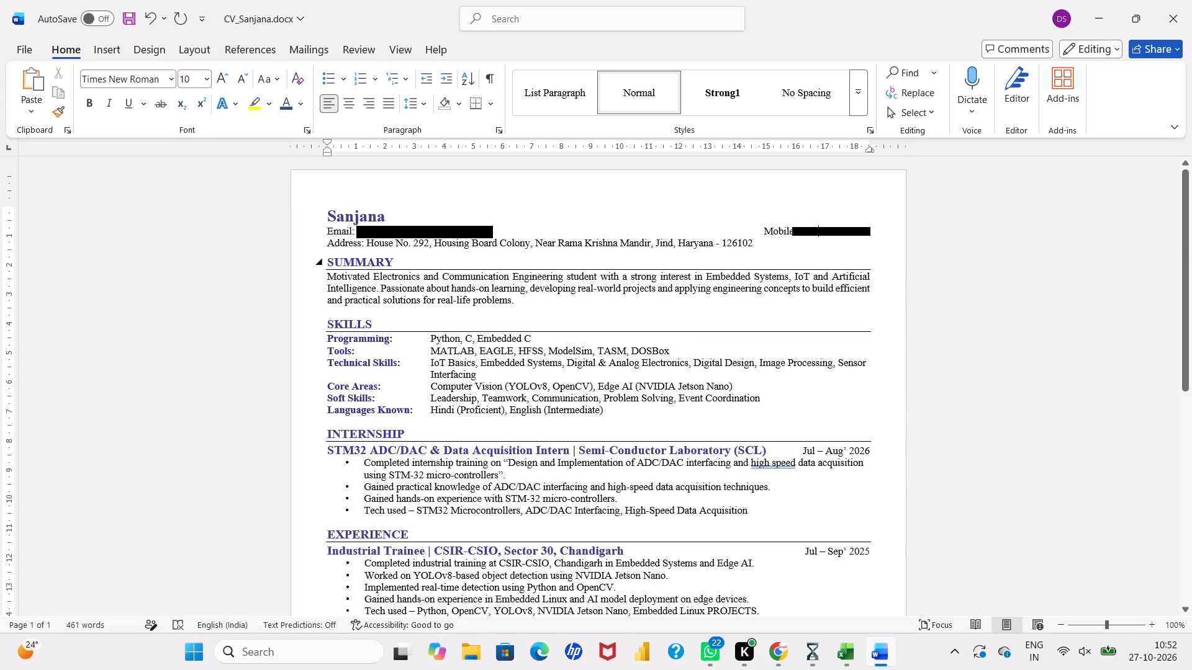
Open the export options for creating a PDF/XPS copy of the resume.
scroll(621, 265, down, 12)
click(25, 50)
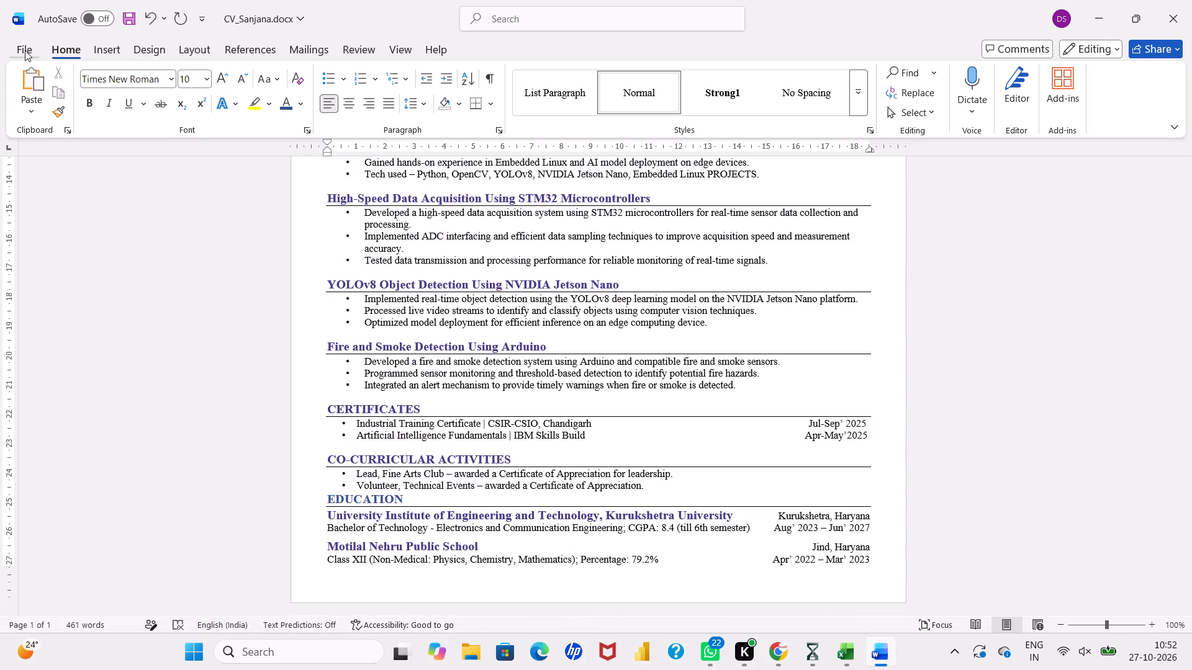
click(60, 342)
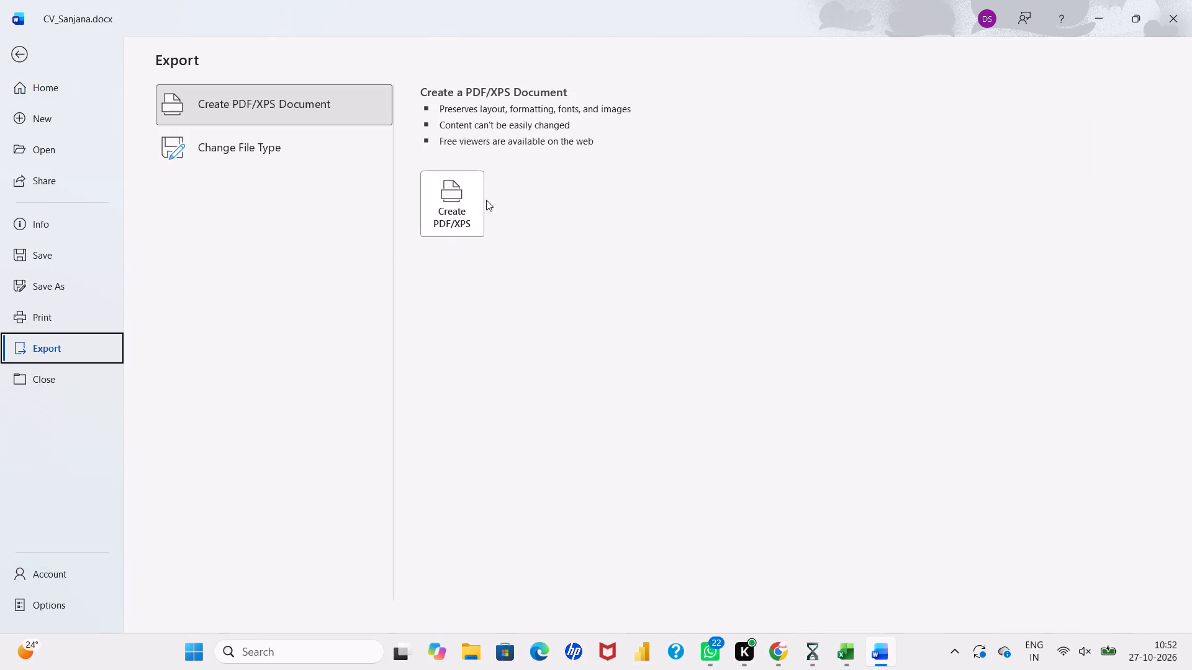
Publish the resume as the PDF file CV_Sanjana.pdf in the Downloads folder.
drag(486, 200, 466, 204)
click(466, 204)
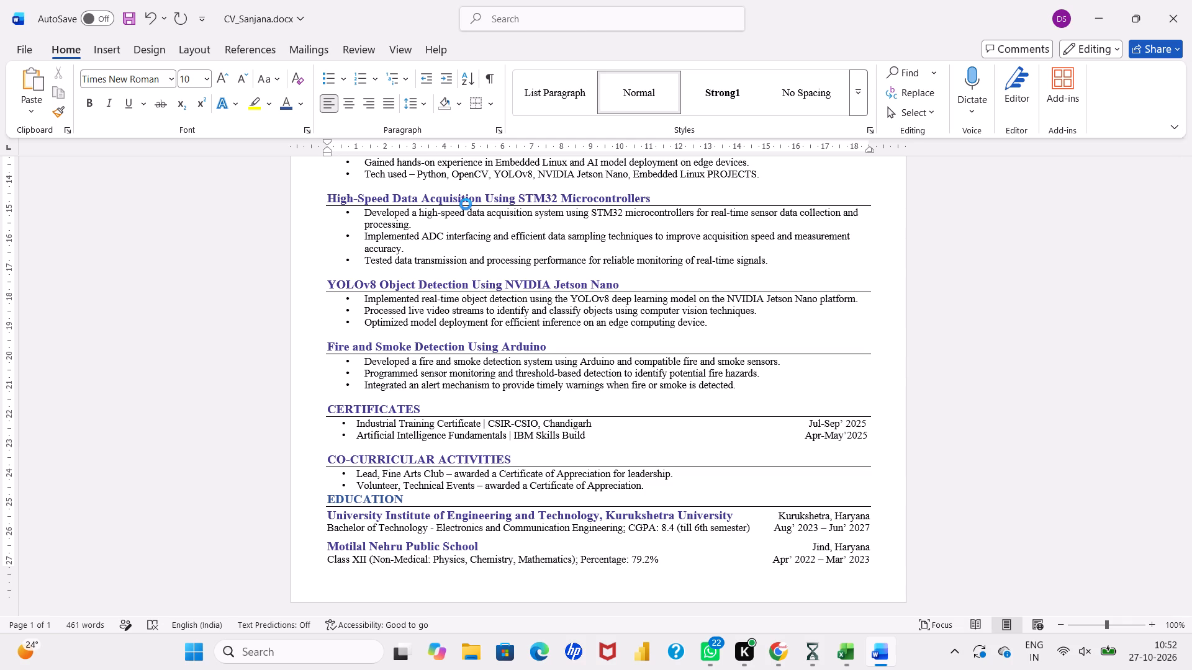
click(448, 429)
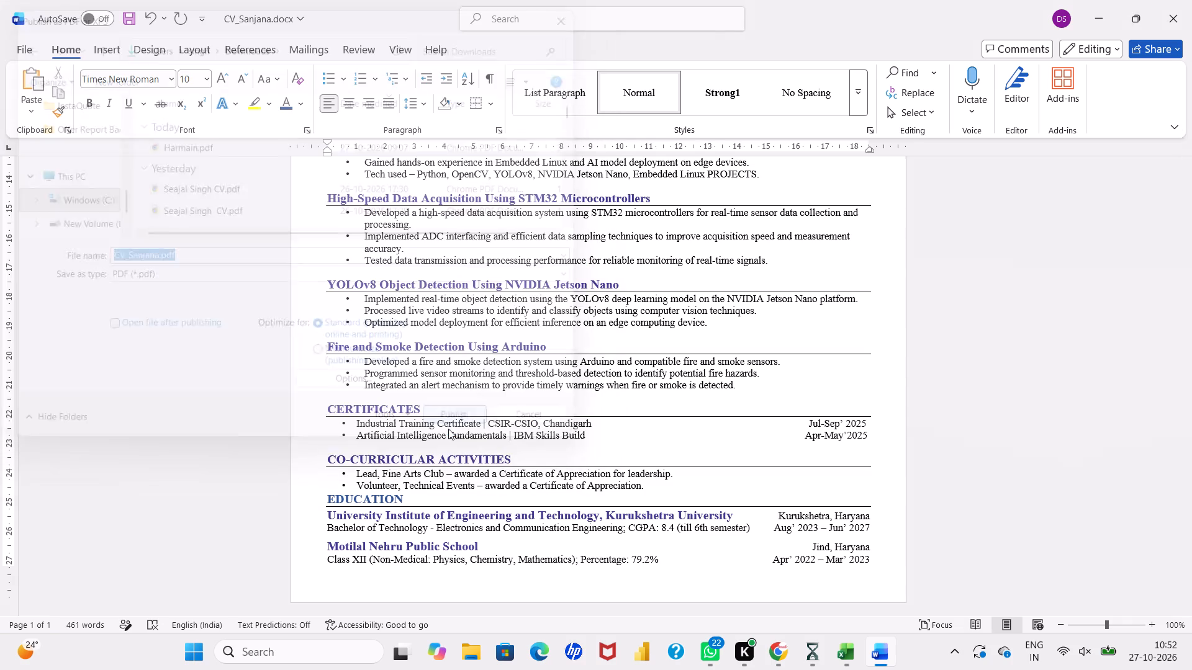
Switch to File Explorer, open CV_Sanjana.pdf from the Downloads folder, and check its layout through to the EDUCATION section.
click(481, 650)
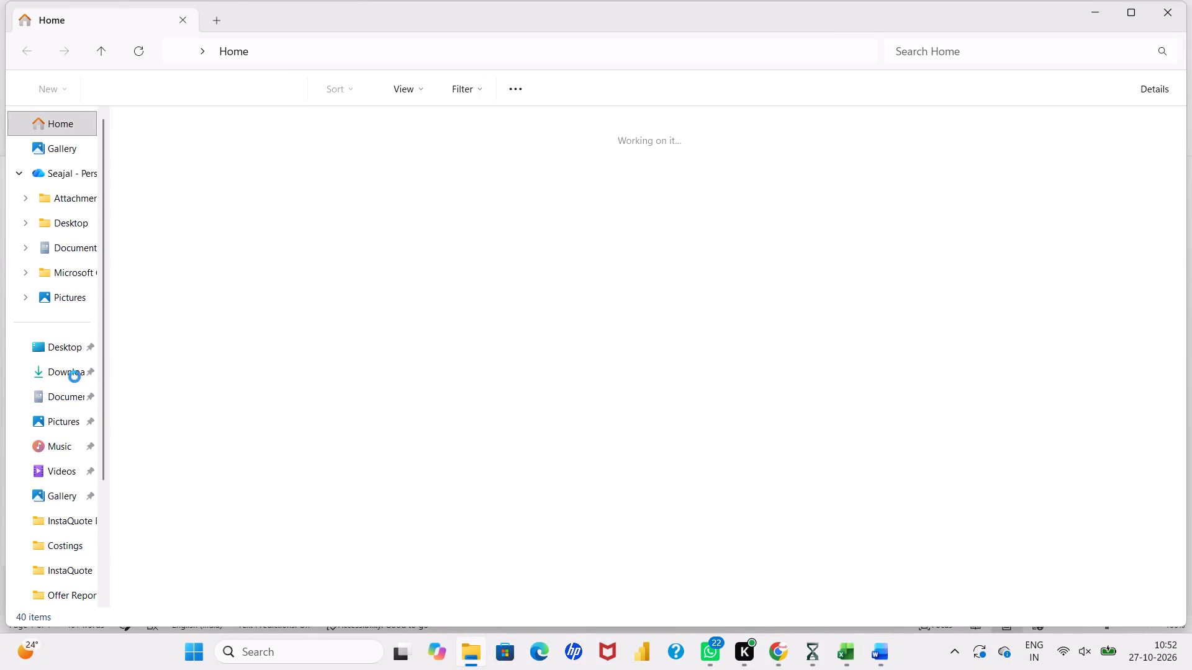
double_click(74, 377)
double_click(205, 162)
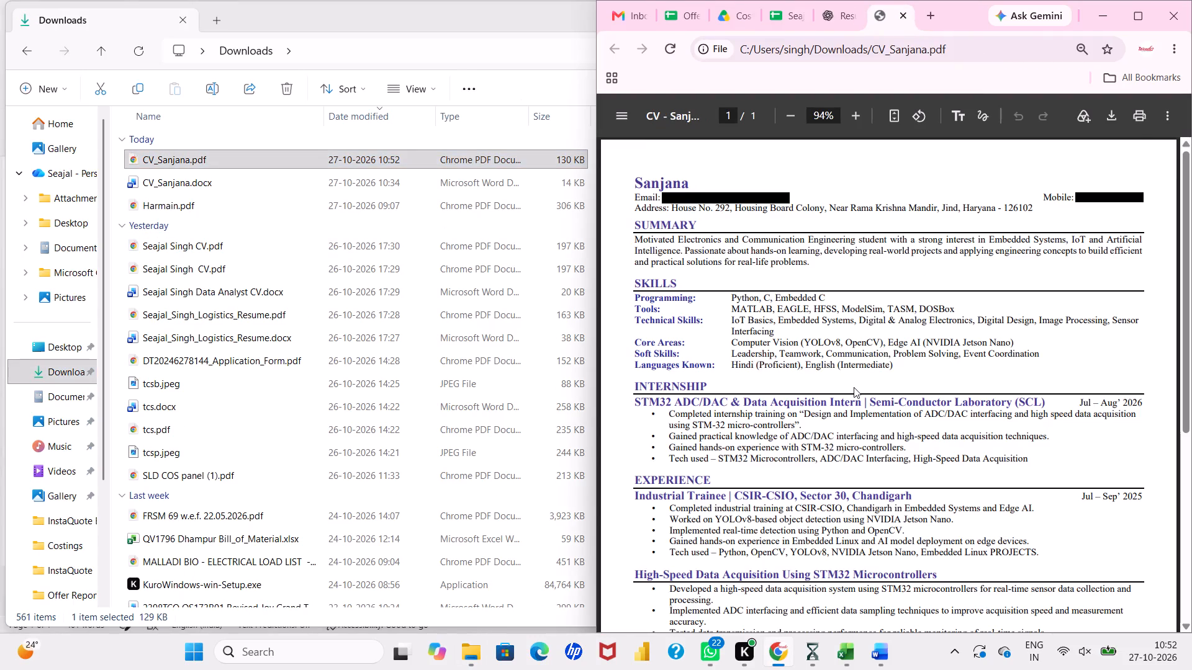
scroll(854, 387, down, 6)
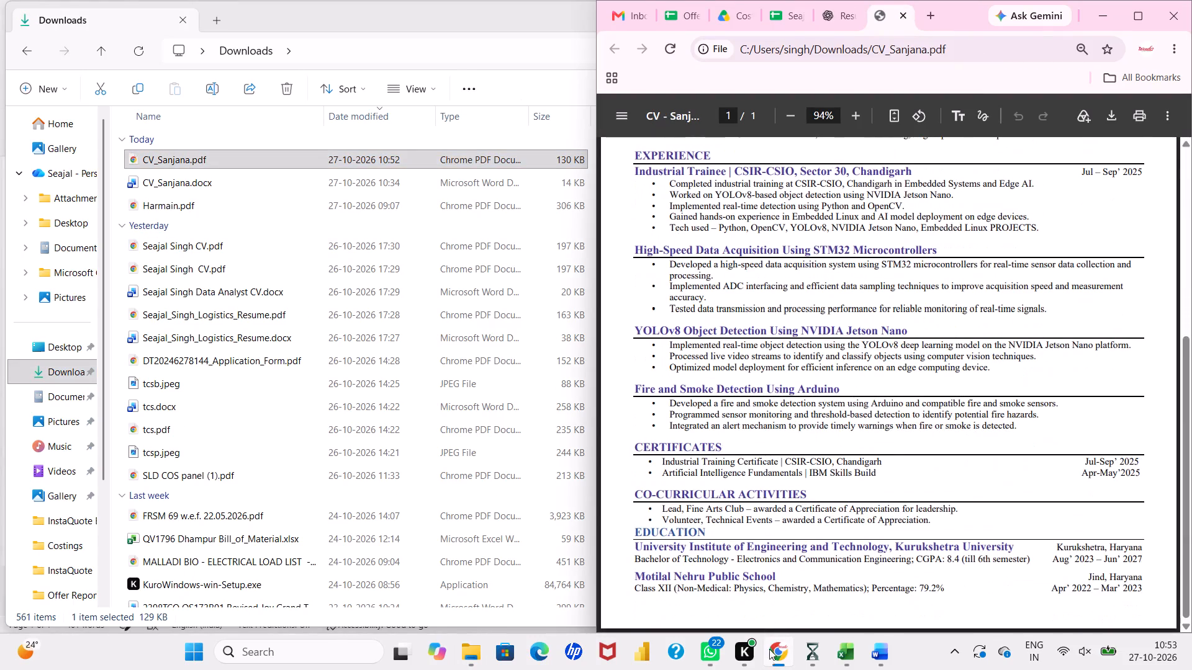
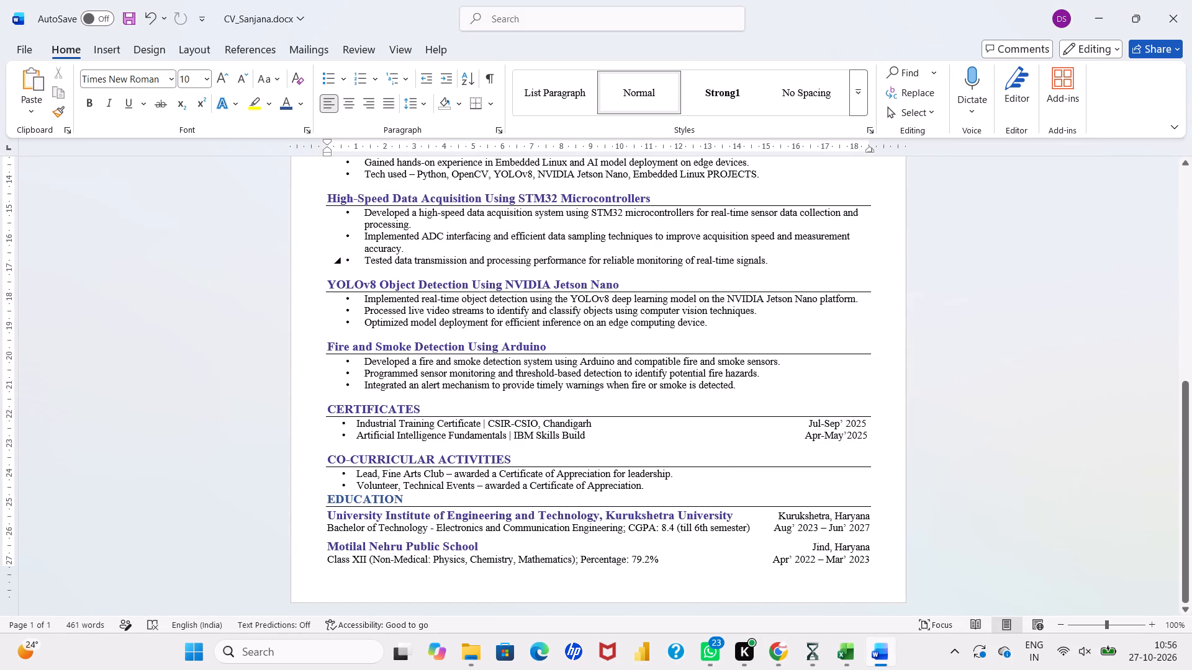
click(647, 202)
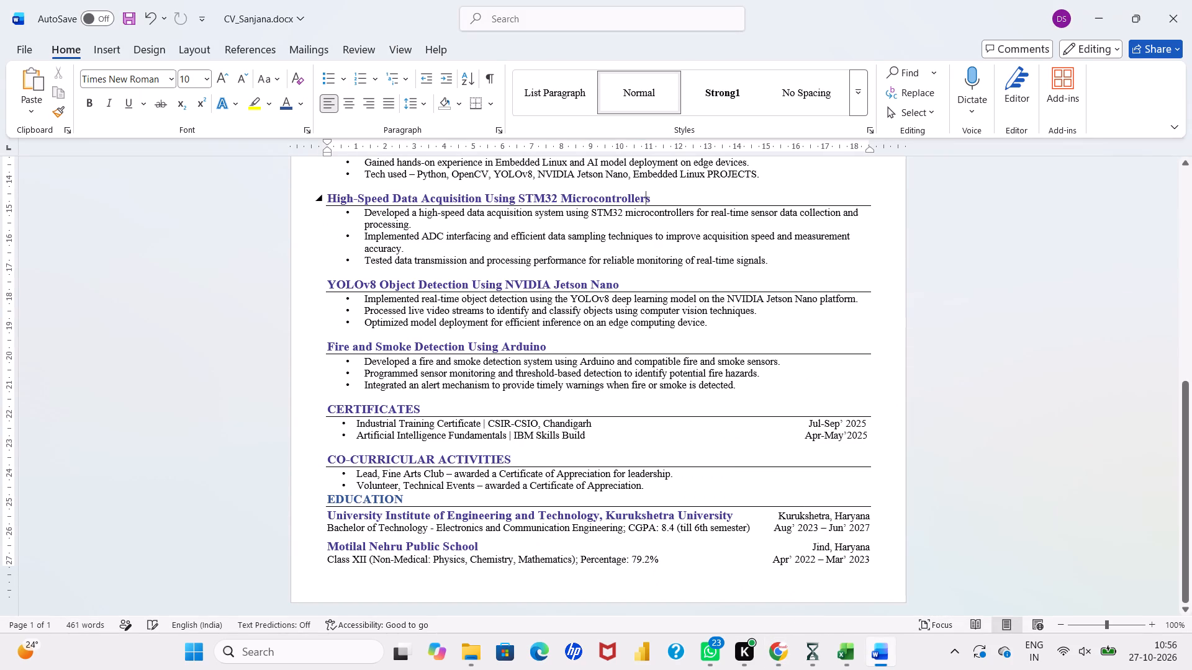
click(651, 202)
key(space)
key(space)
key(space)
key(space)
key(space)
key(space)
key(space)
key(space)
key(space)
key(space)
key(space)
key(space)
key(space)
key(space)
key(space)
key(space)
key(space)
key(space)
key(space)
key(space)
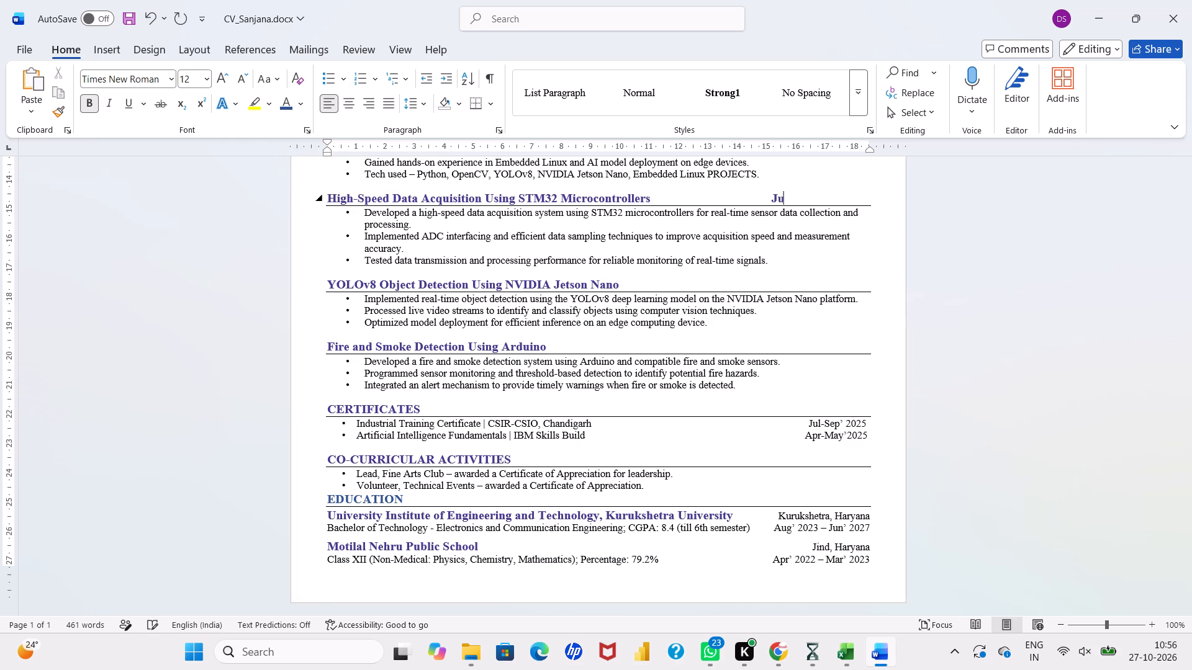
Complete the date range on the High-Speed Data Acquisition project heading line as July'2025-Aug'2025.
text(y-)
key(BackSpace)
text(2025)
key(Left)
key(Left)
key(Left)
key(Left)
key(apostrophe)
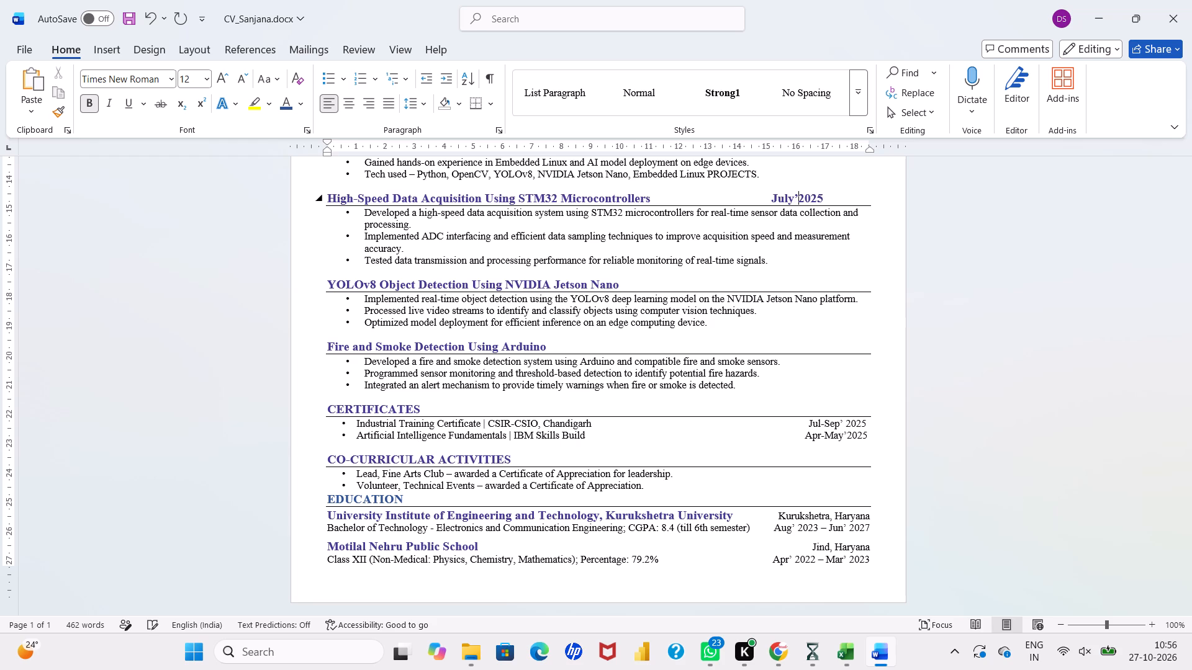
key(Right)
key(Right)
key(Right)
key(Right)
key(minus)
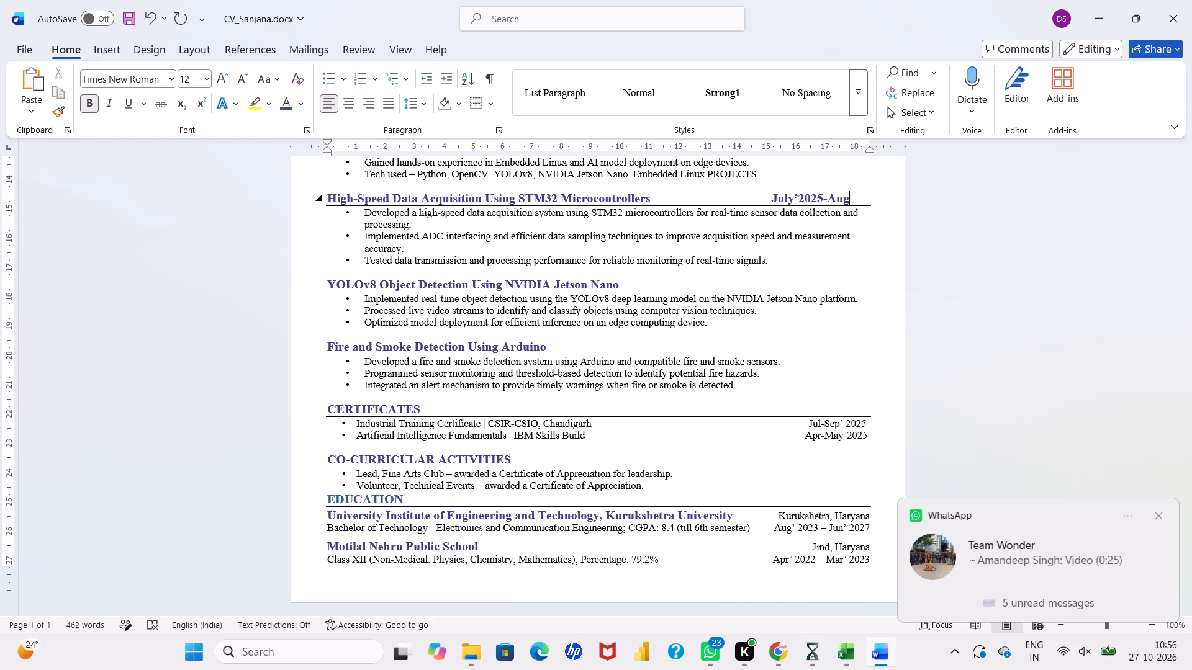
text('2025)
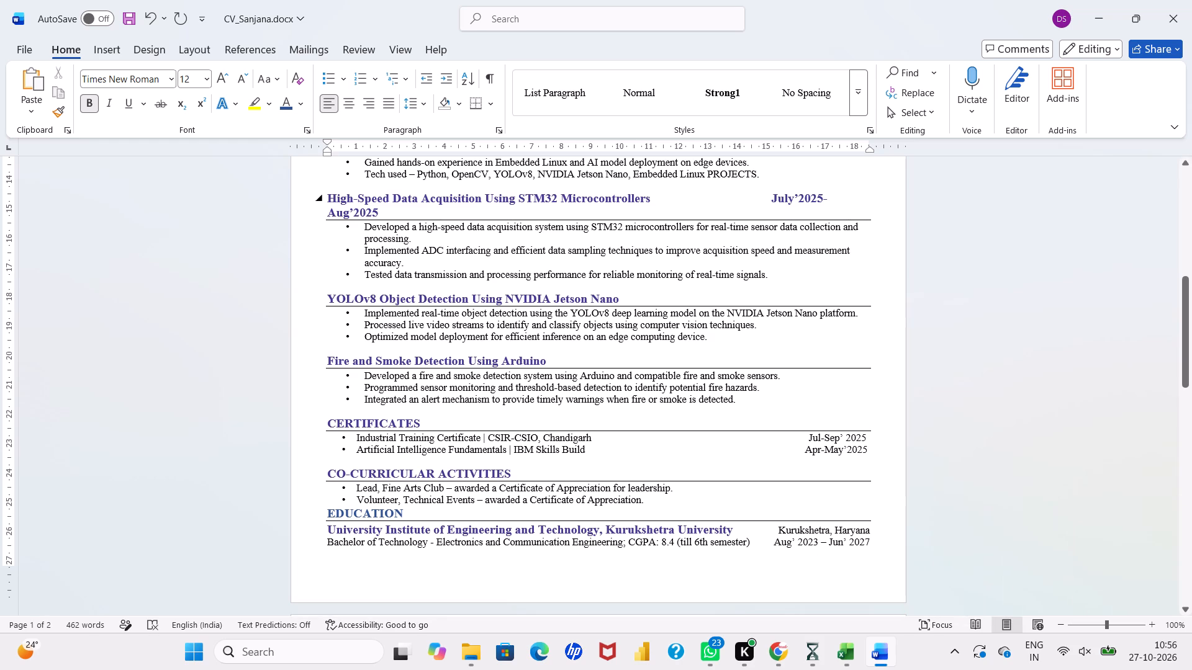
Format the High-Speed Data Acquisition heading's date range as size 10, non-bold, black text.
drag(770, 200, 774, 205)
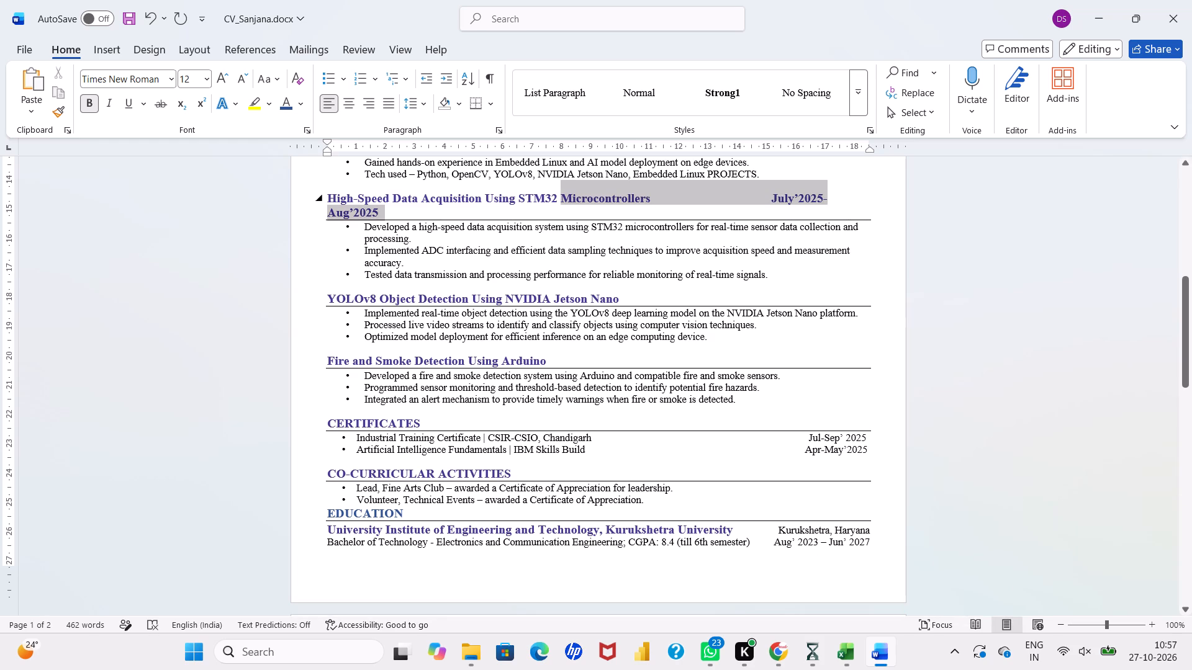
drag(774, 205, 831, 202)
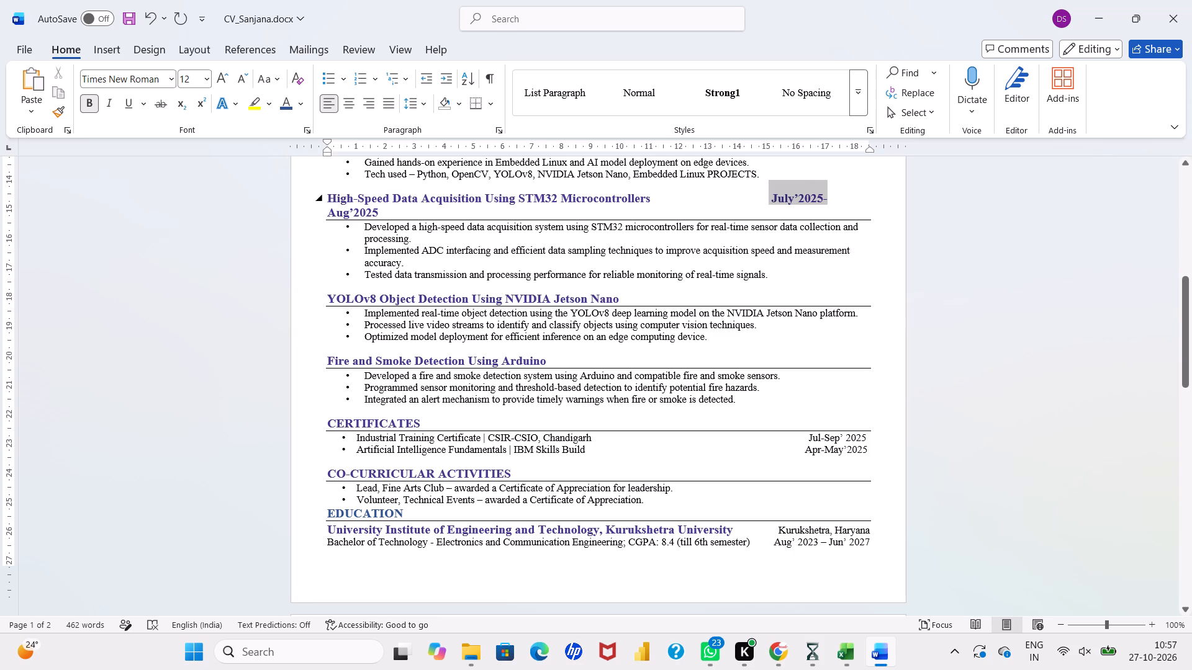
drag(831, 202, 828, 210)
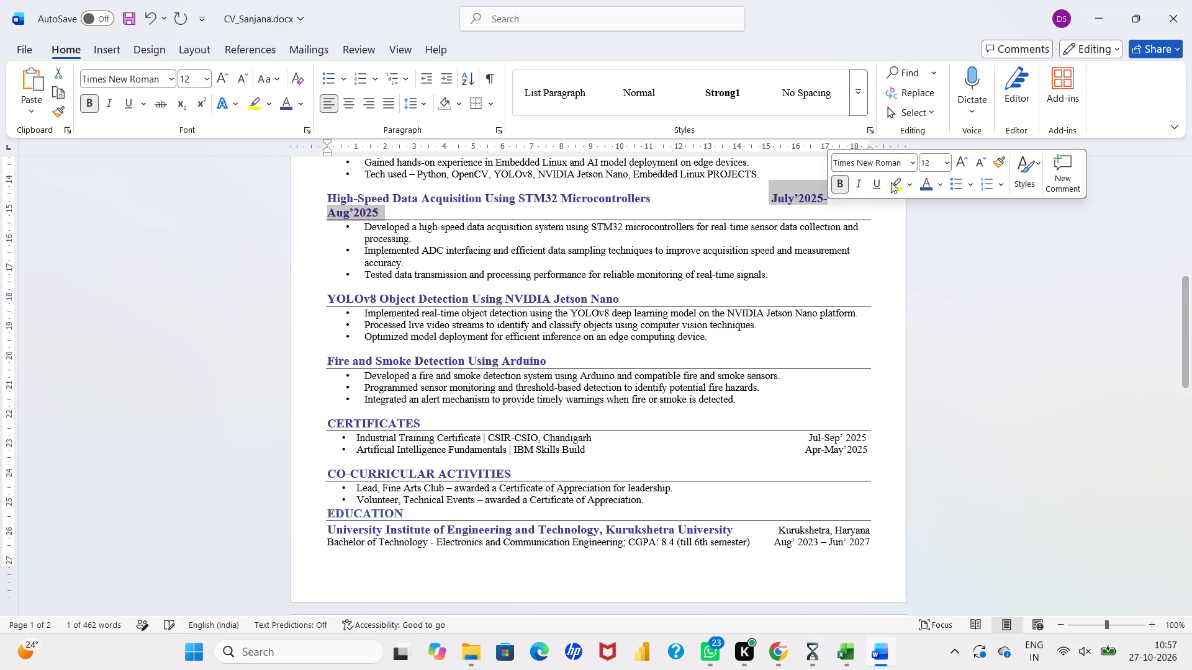
click(932, 161)
text(10)
key(Return)
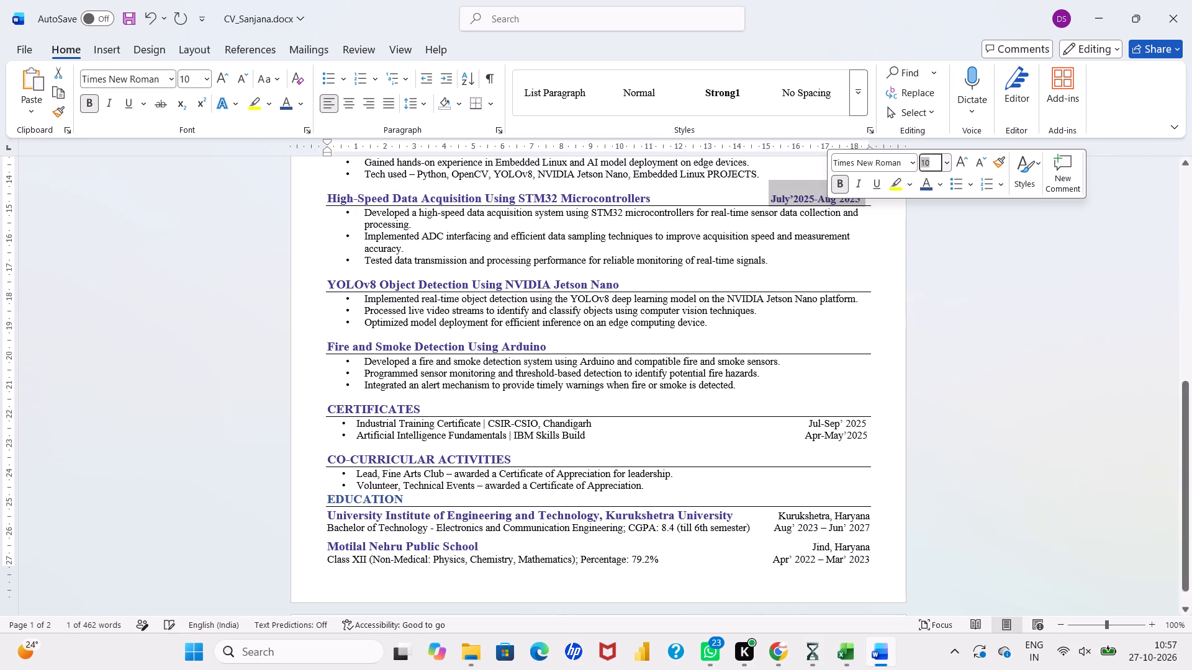
click(845, 181)
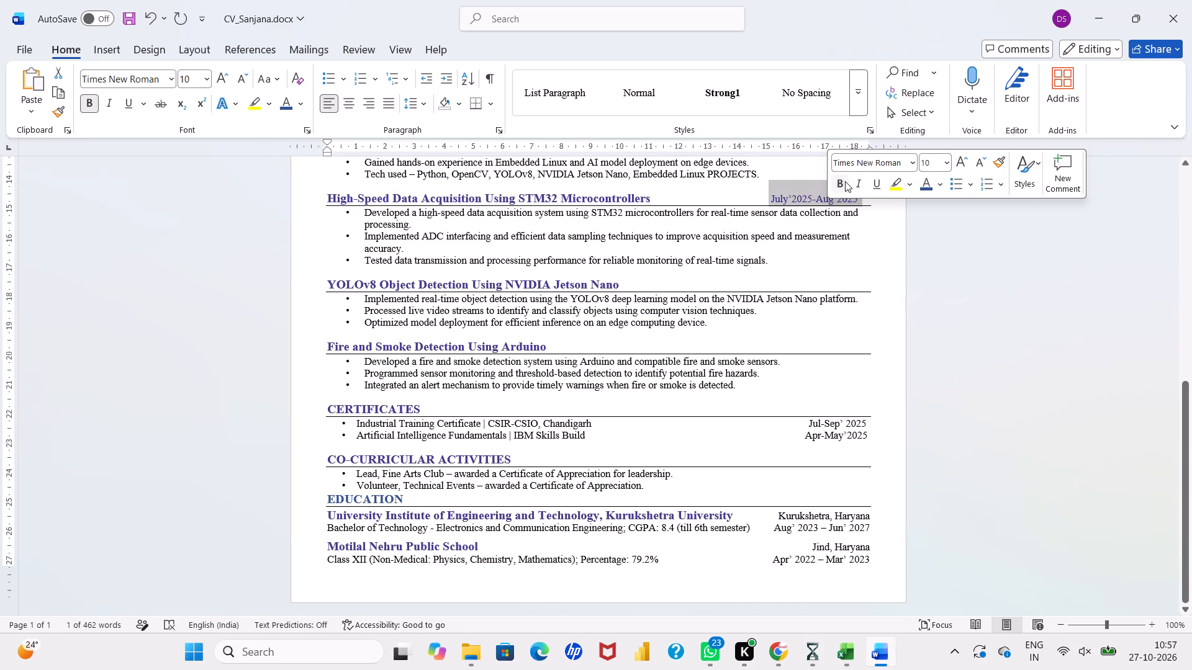
click(939, 187)
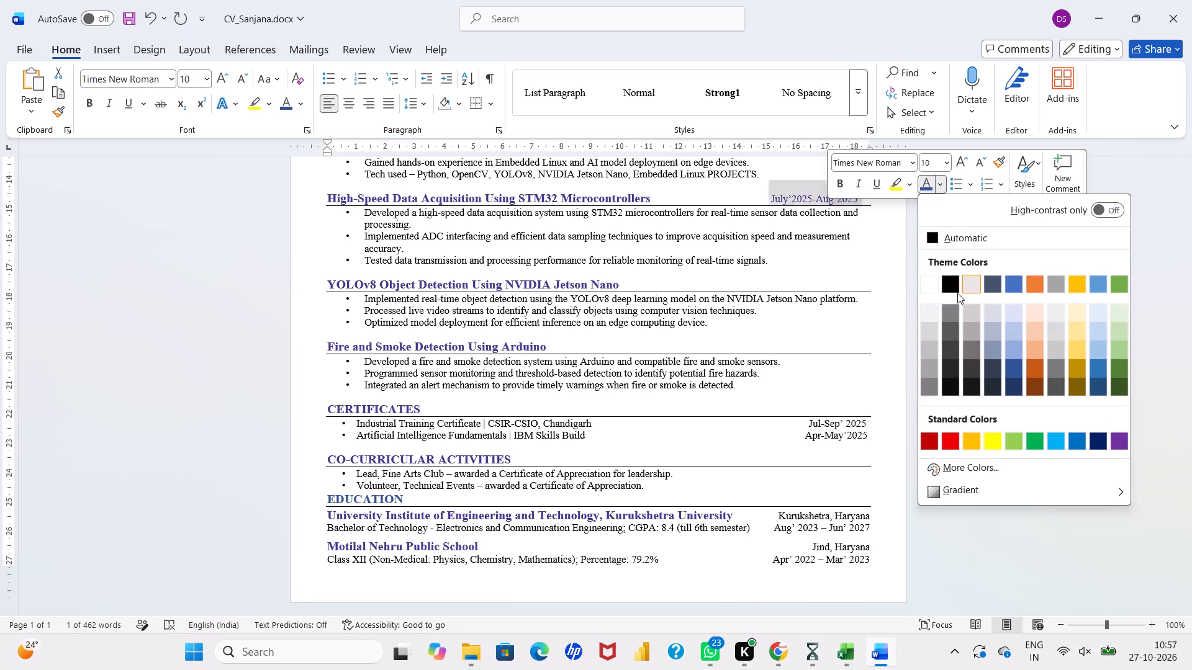
click(948, 291)
Insert four spaces before the July'2025-Aug'2025 date range to shift it towards the right margin.
click(773, 201)
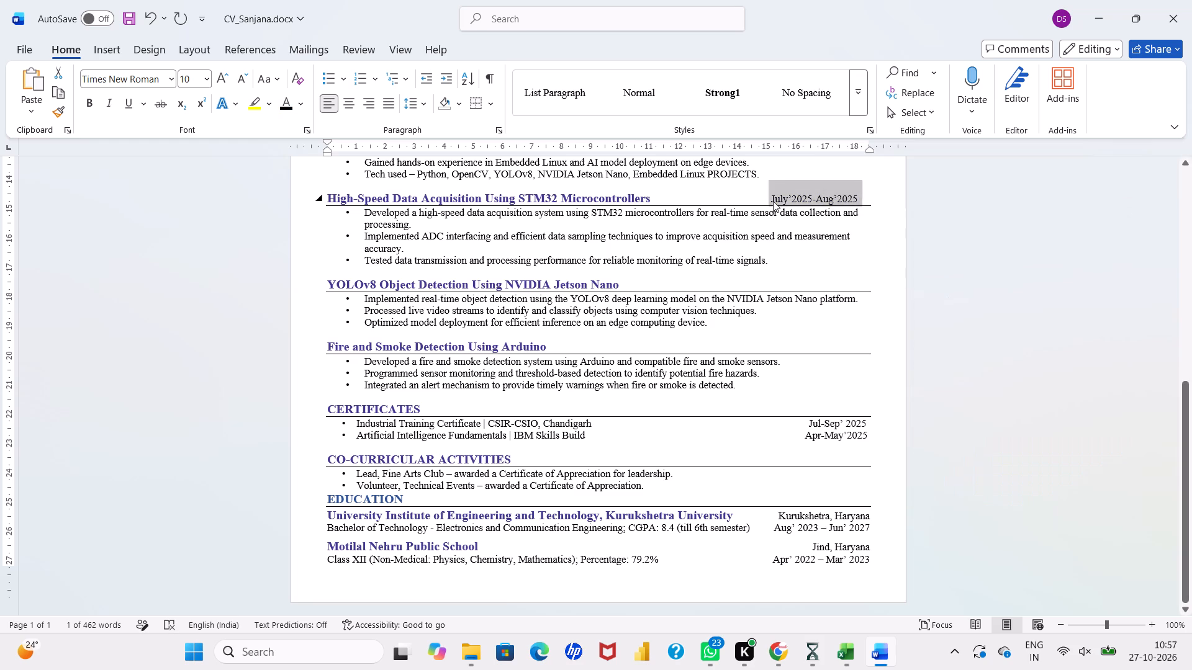
click(771, 201)
key(space)
key(space)
key(space)
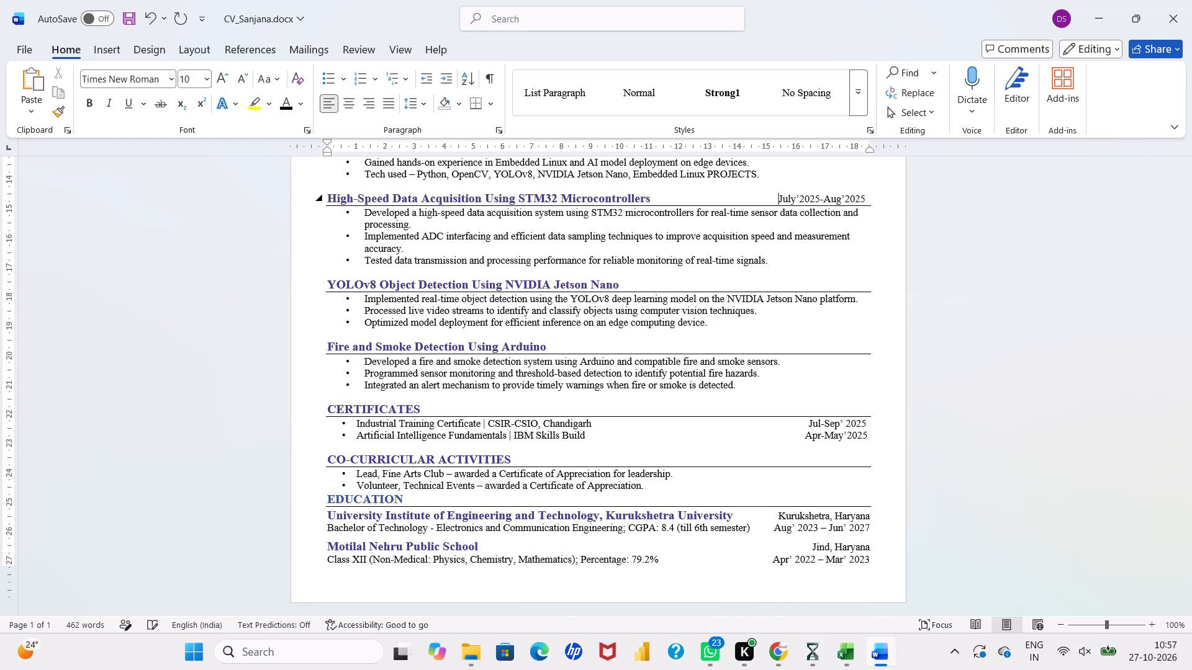
key(space)
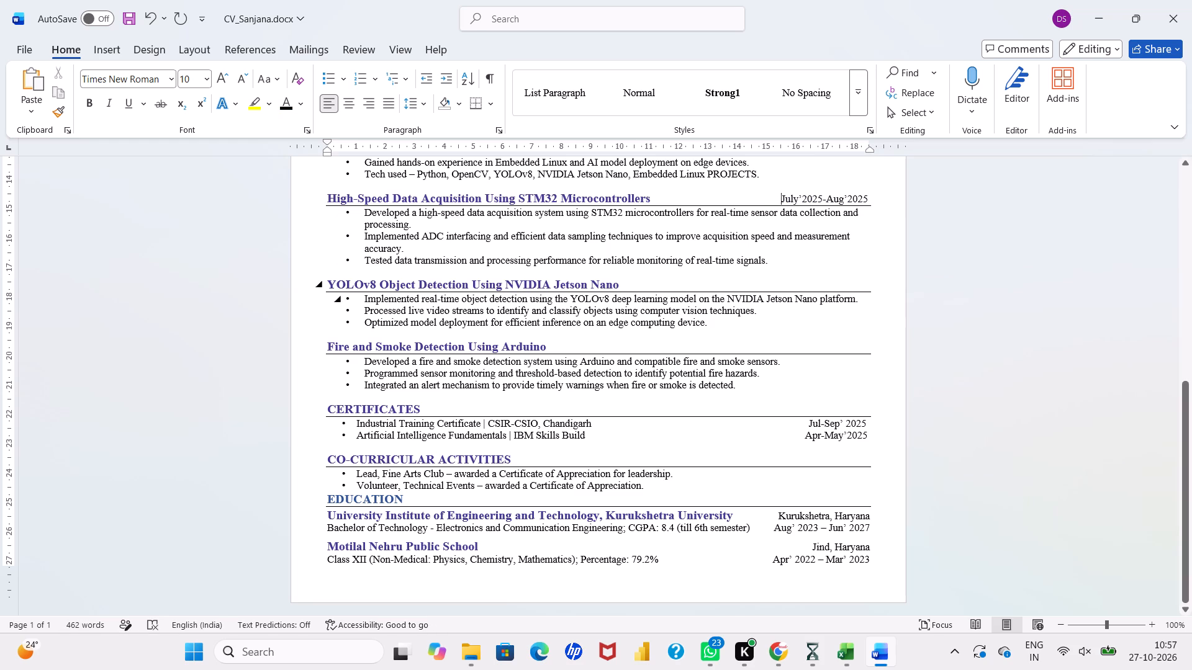
Place the insertion point at the end of the YOLOv8 Object Detection Using NVIDIA Jetson Nano heading.
click(777, 284)
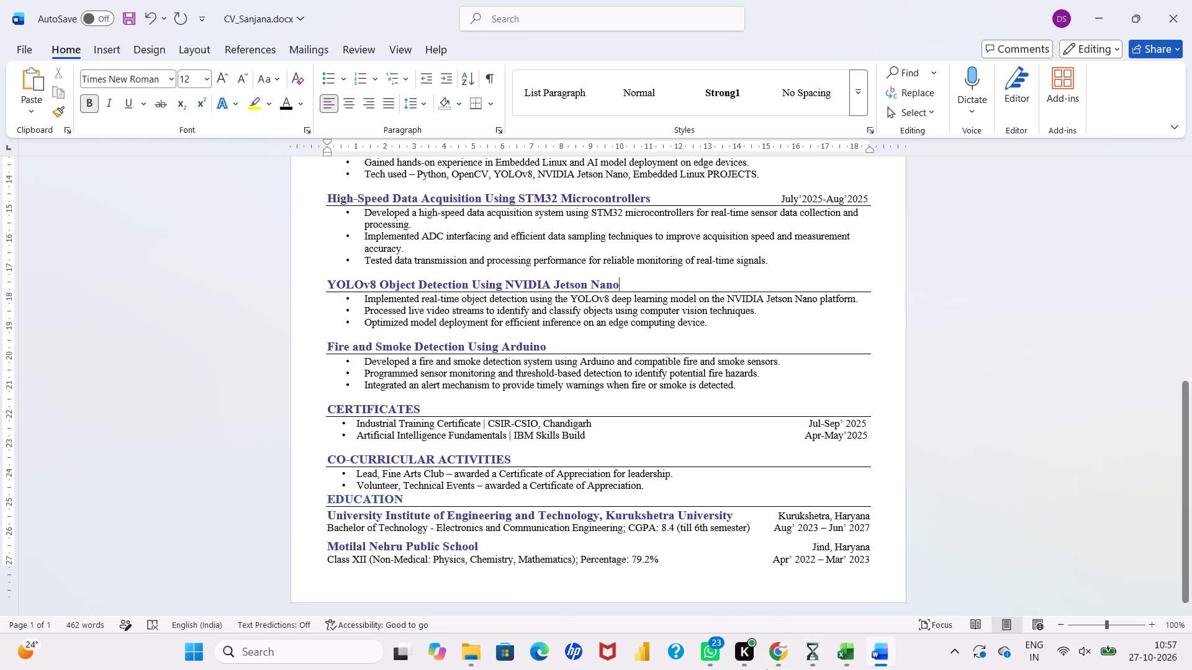
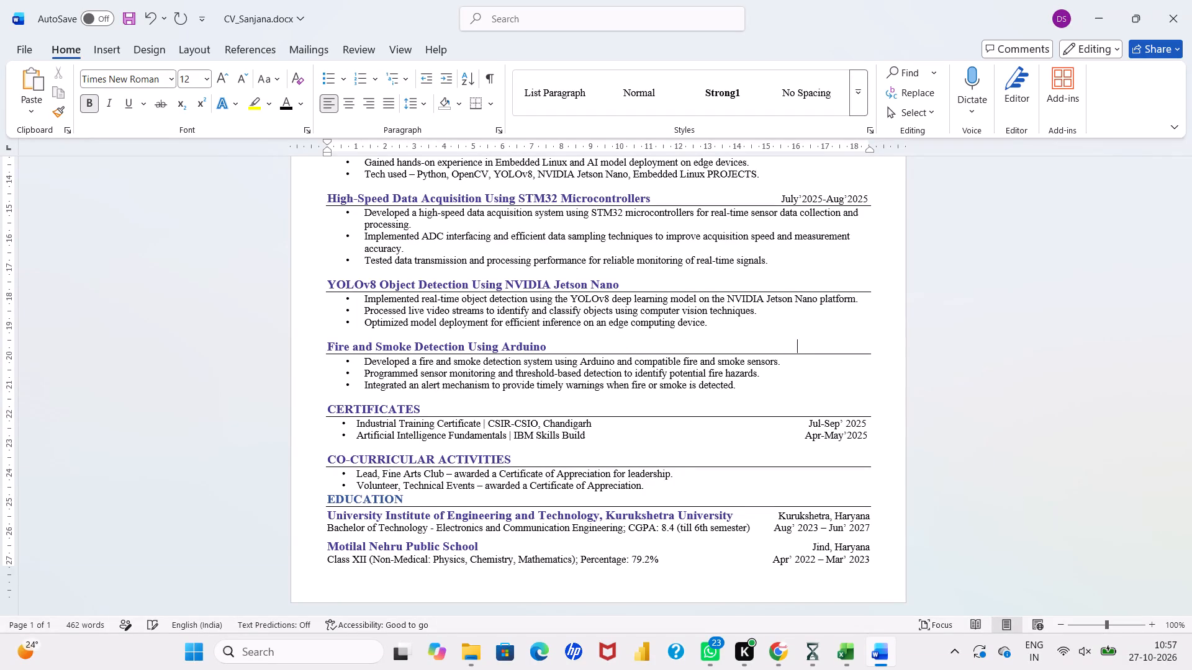
Add spaces after the Fire and Smoke Detection Using Arduino heading and enter the date Dec'2025.
key(space)
key(space)
key(space)
key(space)
key(space)
key(space)
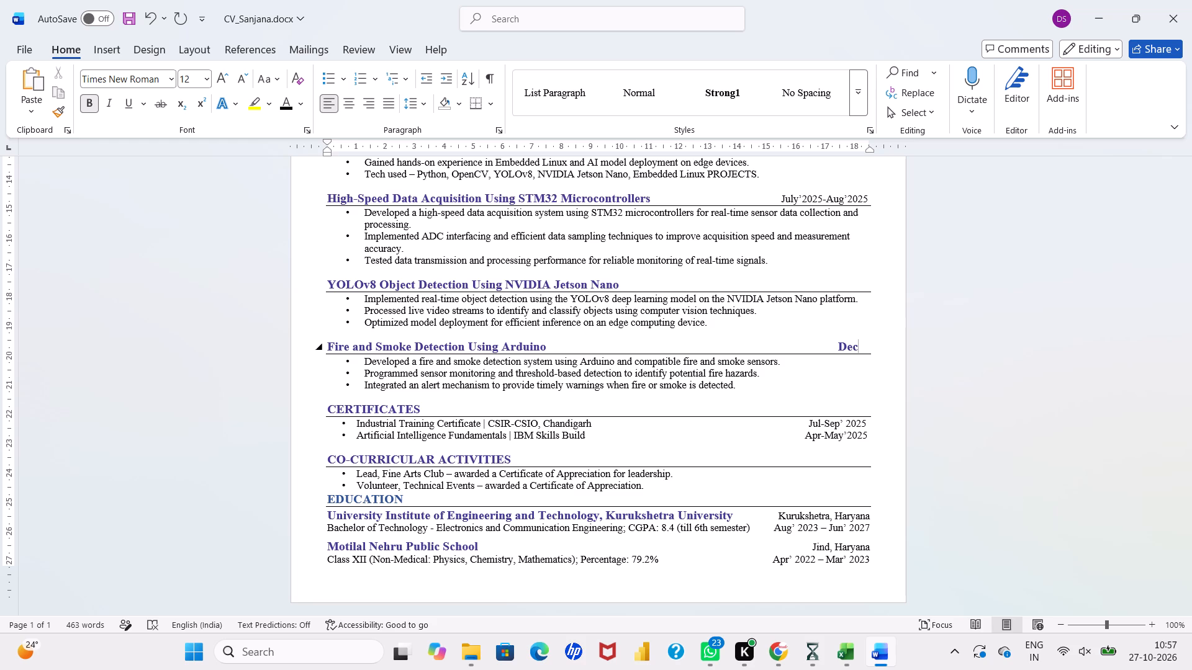
text('2025)
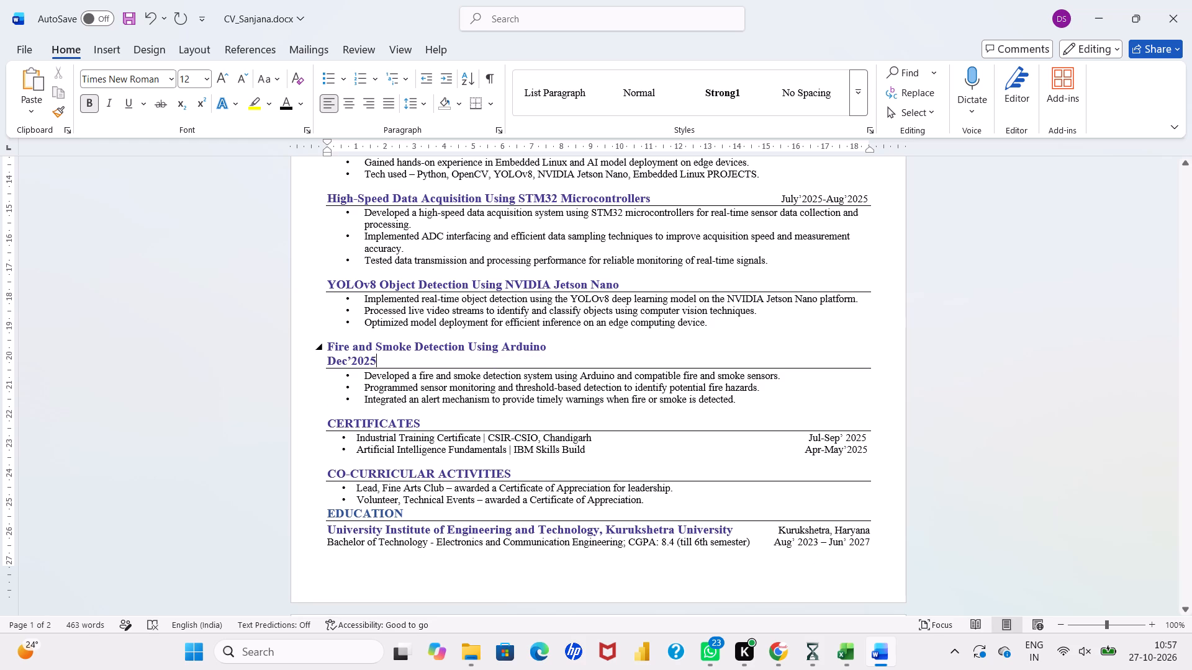
Delete seven surplus spaces after the Fire and Smoke Detection Using Arduino title so its date fits on the heading line.
click(558, 348)
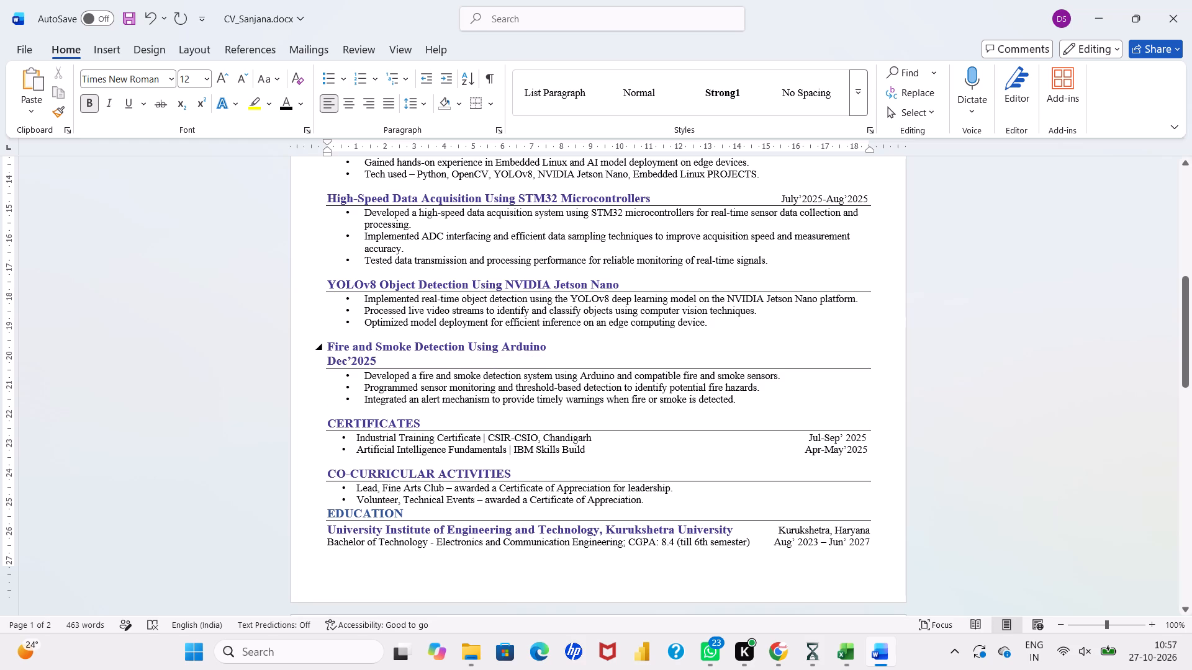
click(558, 348)
key(Delete)
key(Delete)
key(Delete)
key(Delete)
key(Delete)
key(Delete)
key(Delete)
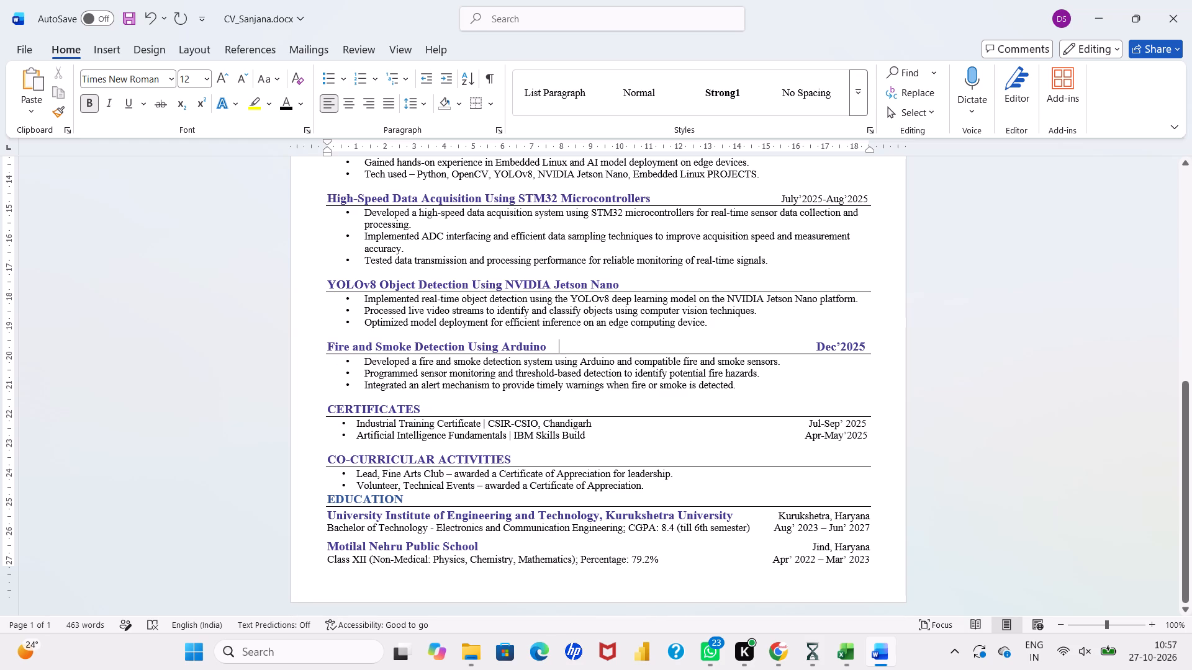
Format the Fire and Smoke Detection heading's Dec'2025 date as non-bold, size 10, black text.
drag(864, 347, 818, 351)
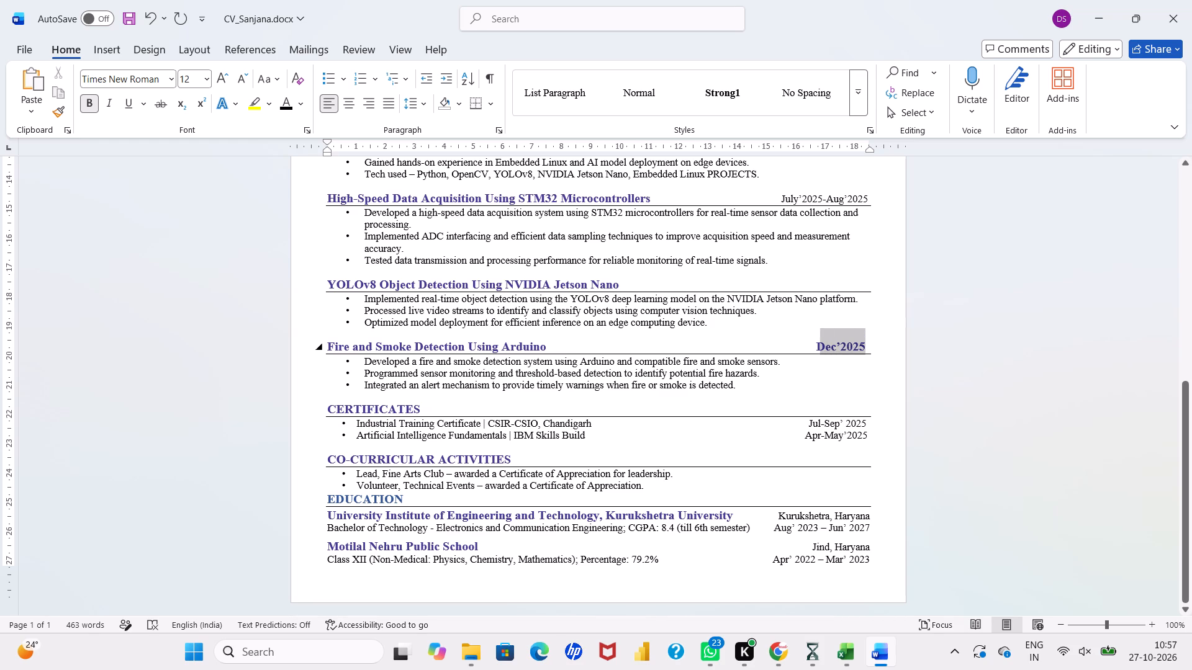
drag(818, 351, 817, 351)
click(829, 326)
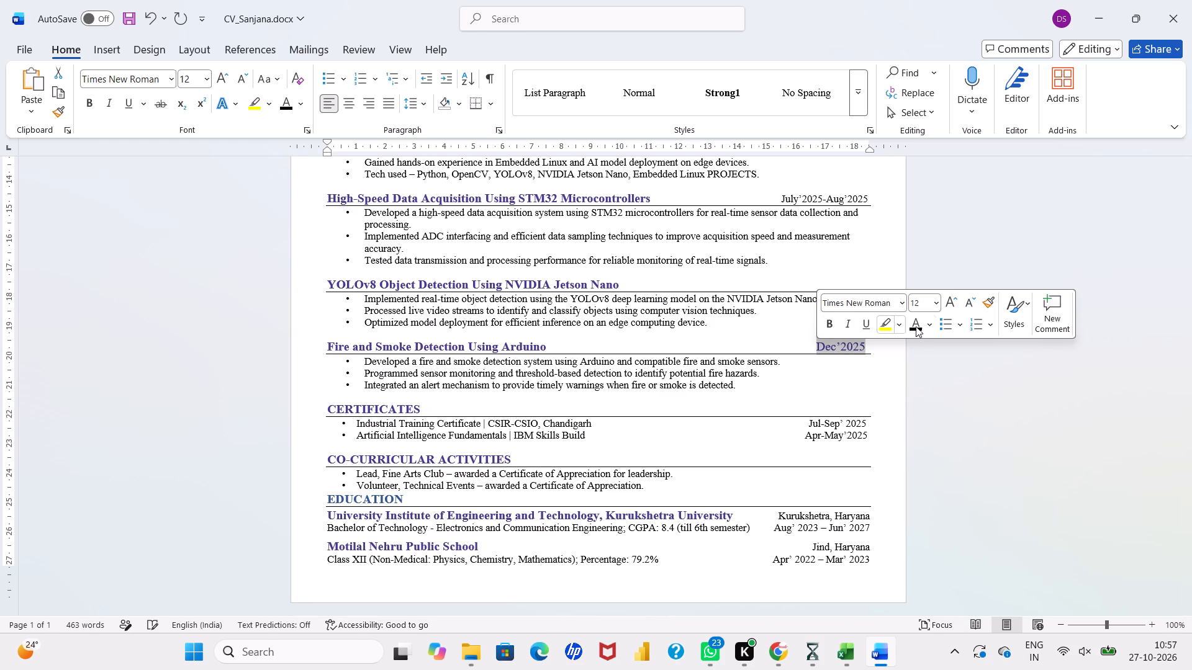
click(917, 302)
text(10)
key(Return)
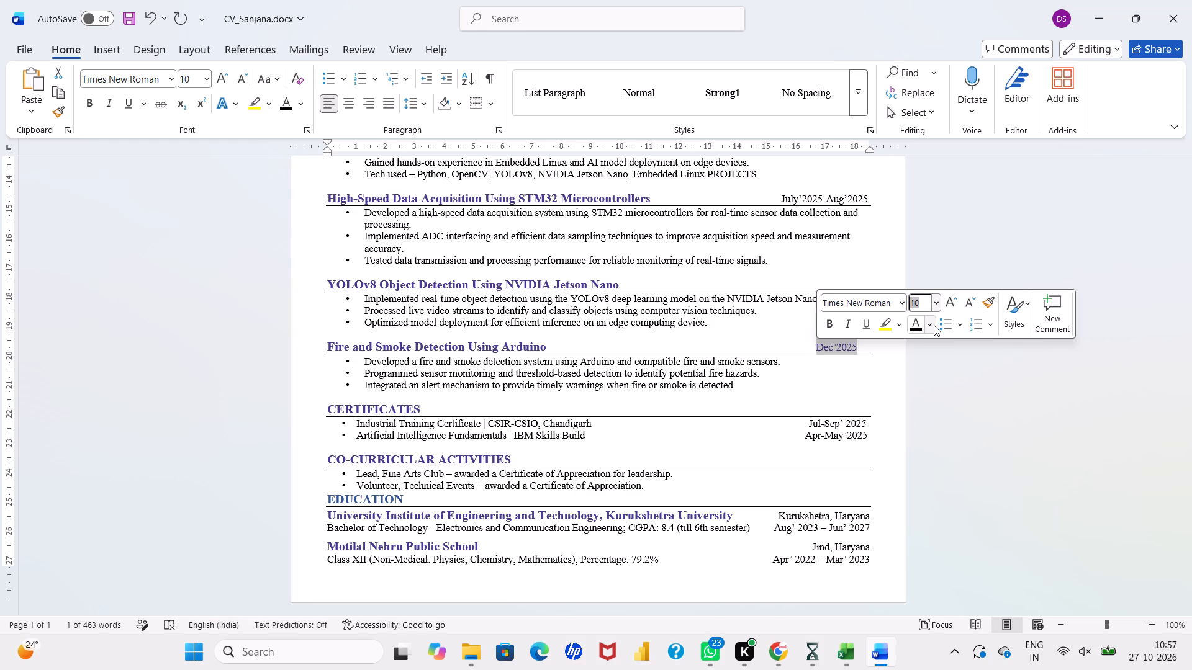
click(934, 325)
click(944, 89)
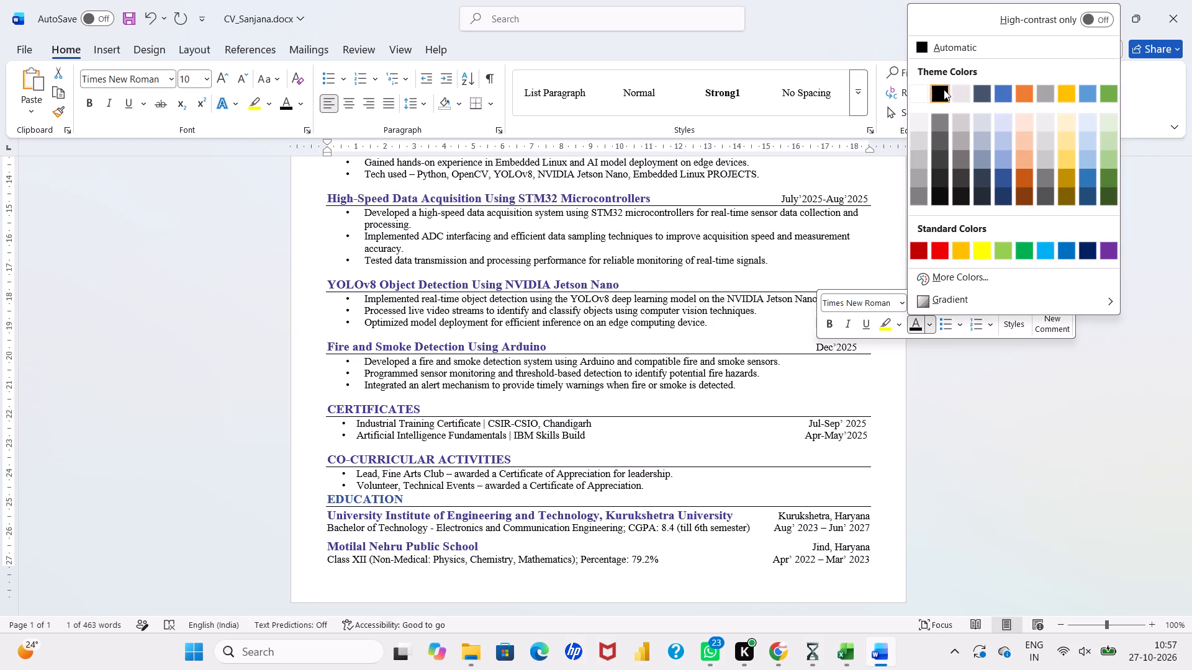
Insert three spaces before the Dec'2025 date to shift it towards the right margin.
click(815, 351)
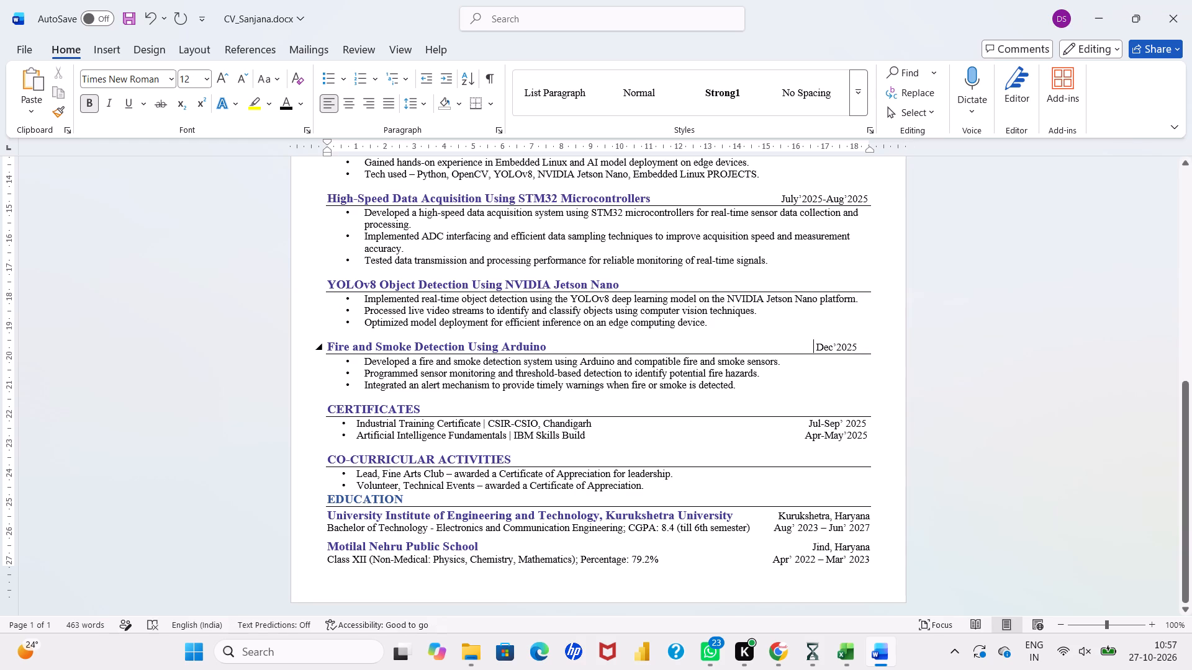
key(space)
key(space)
key(space)
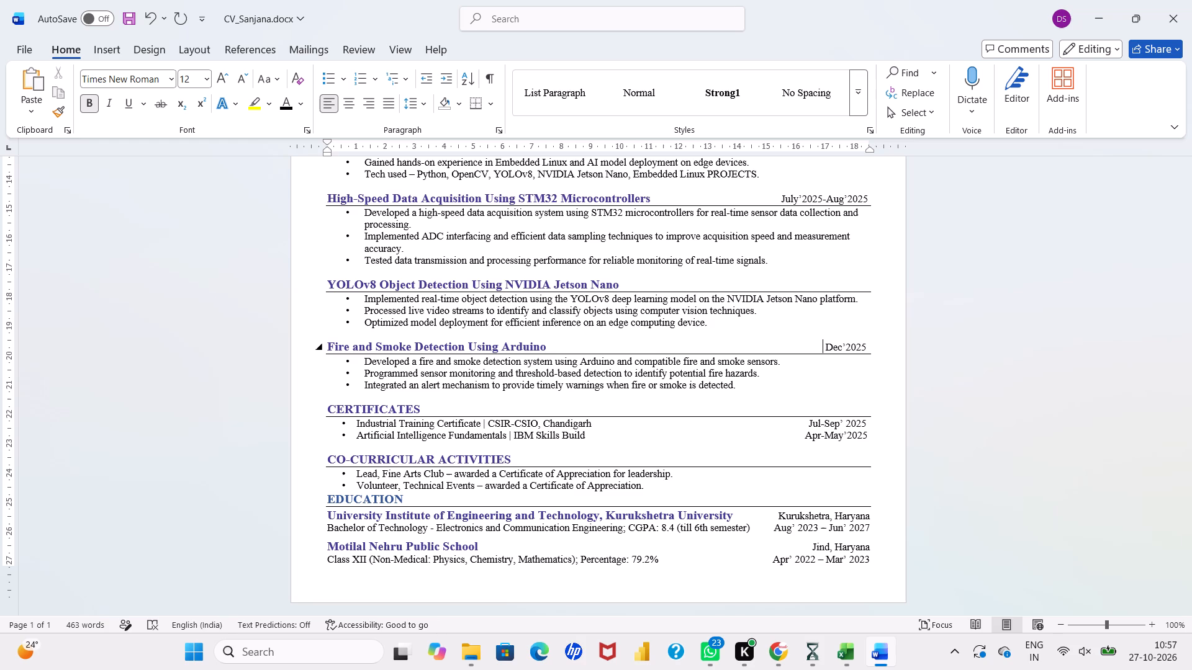
Insert one space before the Jul-Sep' 2025 date on the Industrial Training Certificate line.
click(809, 422)
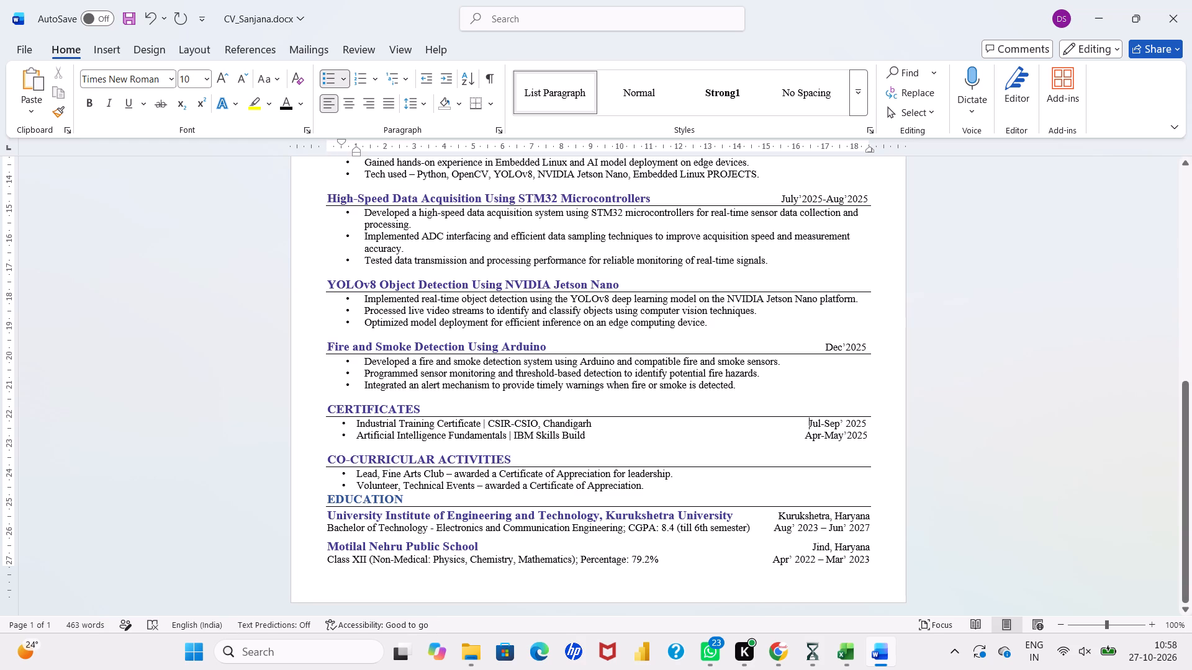
key(space)
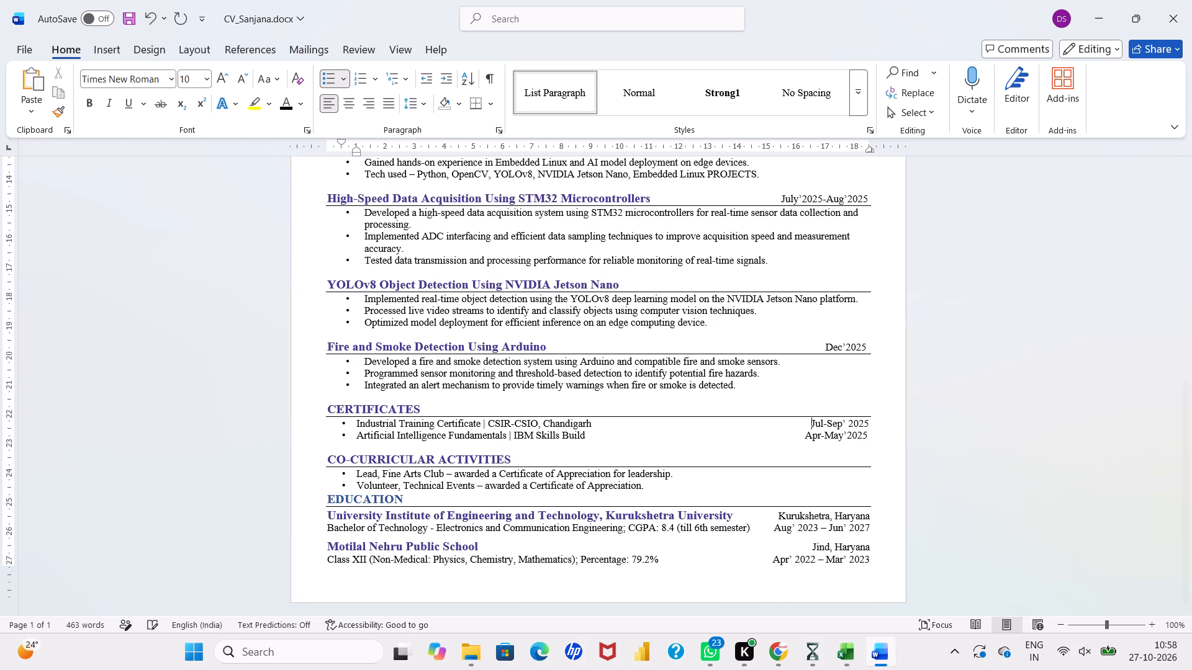
key(BackSpace)
key(space)
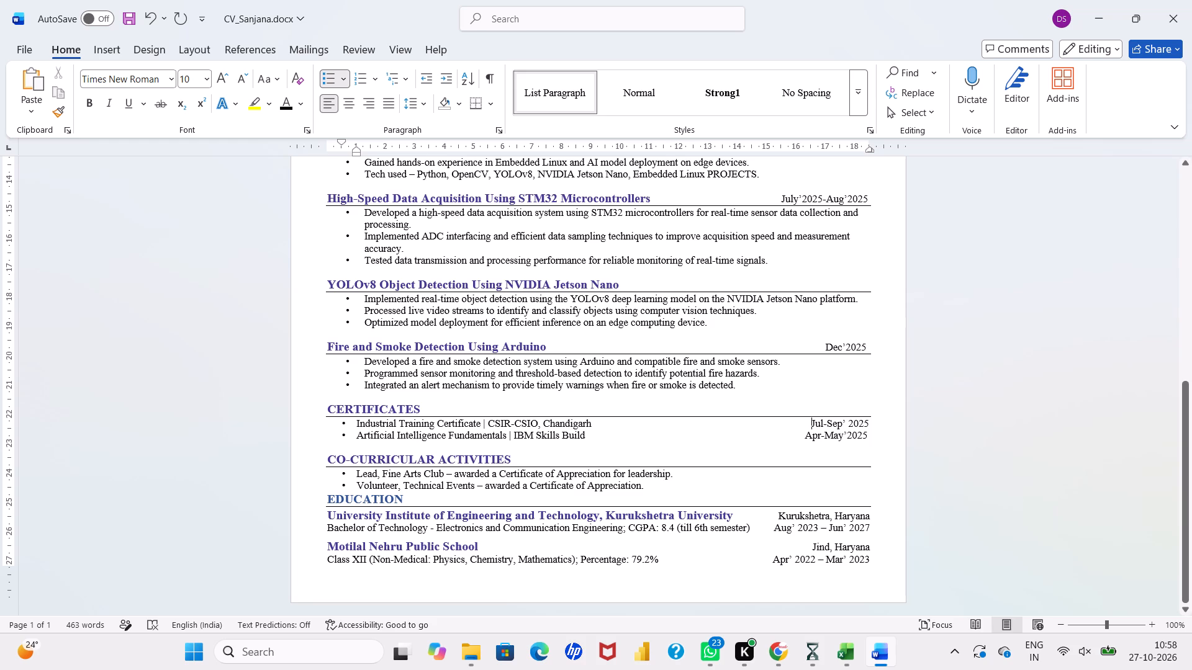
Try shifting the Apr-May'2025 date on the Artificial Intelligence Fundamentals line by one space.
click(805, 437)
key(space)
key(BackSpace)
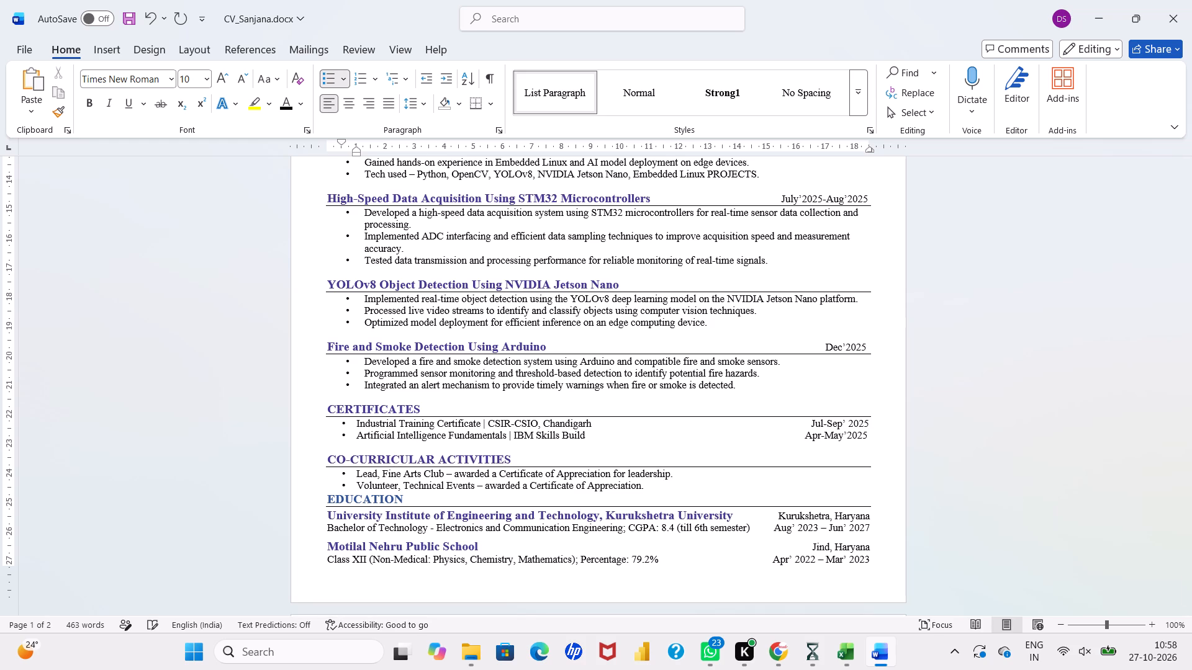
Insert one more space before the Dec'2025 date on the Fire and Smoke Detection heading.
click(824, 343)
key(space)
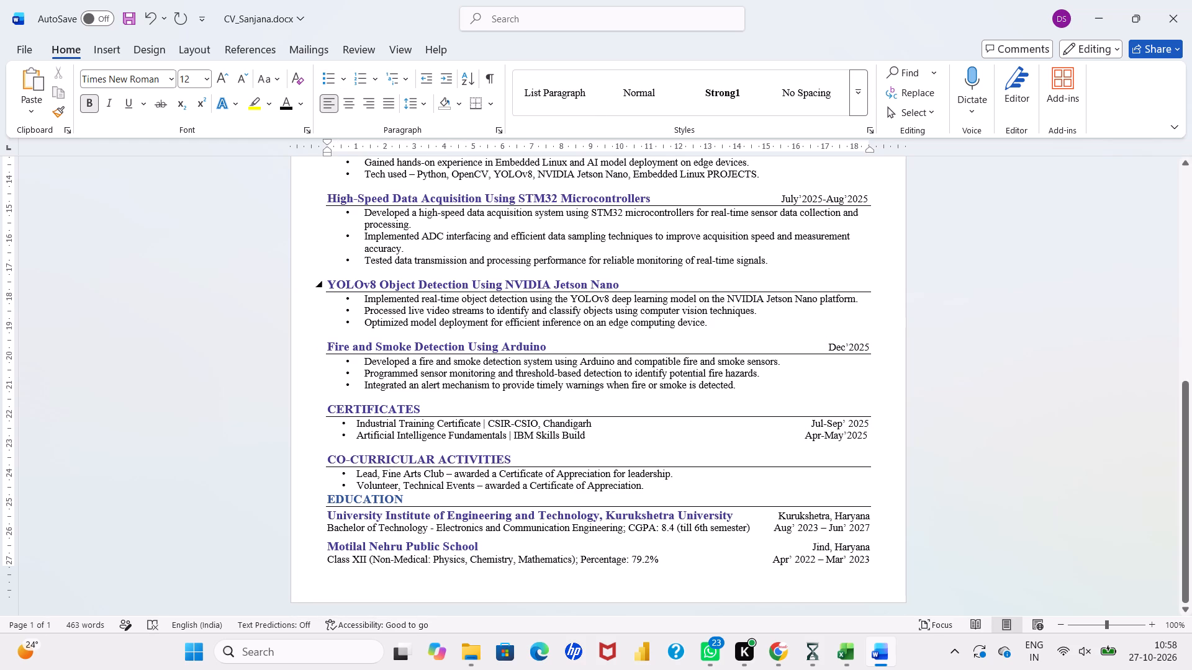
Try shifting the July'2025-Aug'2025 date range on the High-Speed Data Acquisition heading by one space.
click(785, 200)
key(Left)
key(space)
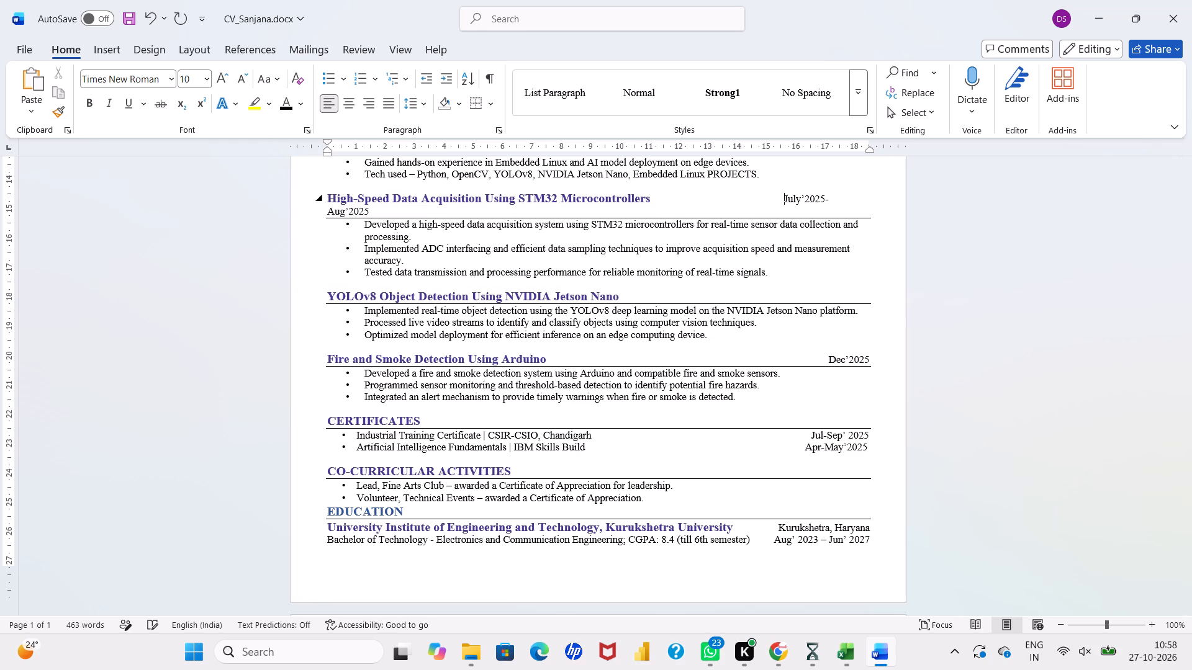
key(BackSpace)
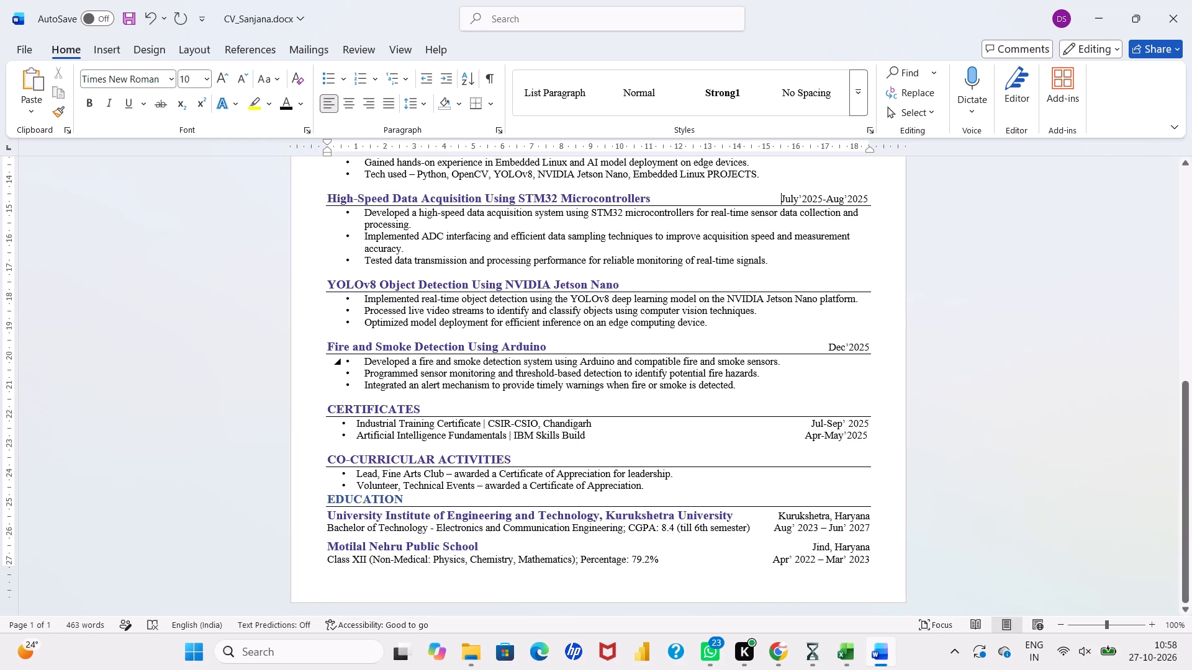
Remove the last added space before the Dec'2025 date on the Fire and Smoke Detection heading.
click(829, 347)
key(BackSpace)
Remove one space before the Jul-Sep' 2025 date on the Industrial Training Certificate line.
click(811, 424)
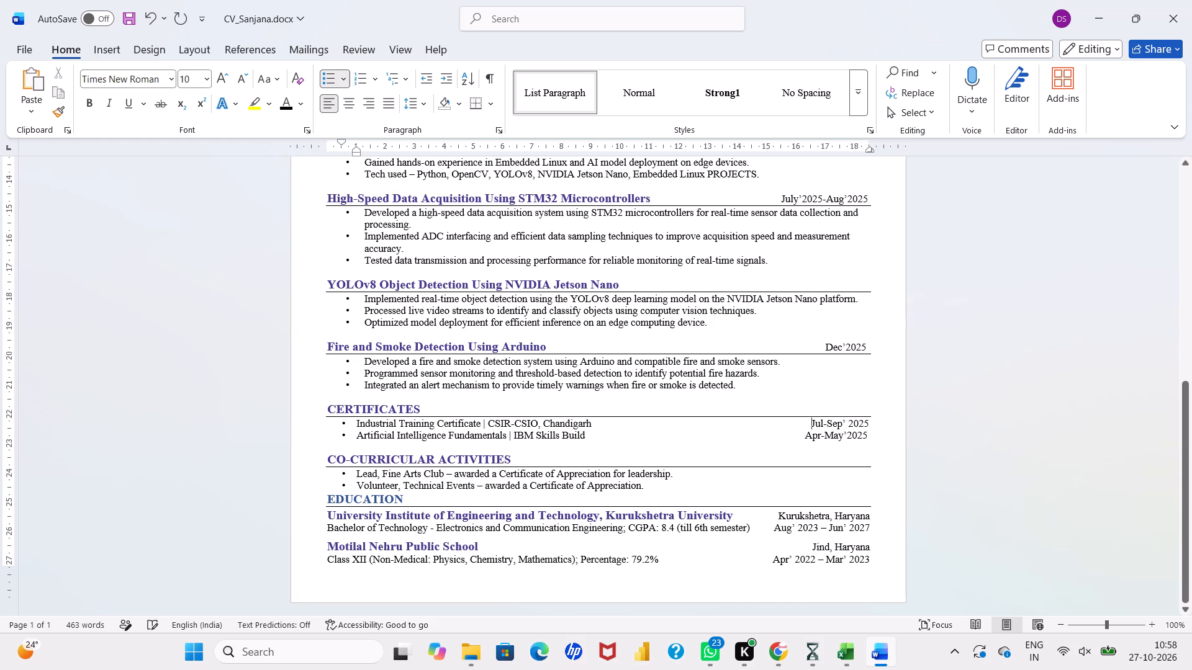
key(BackSpace)
click(791, 364)
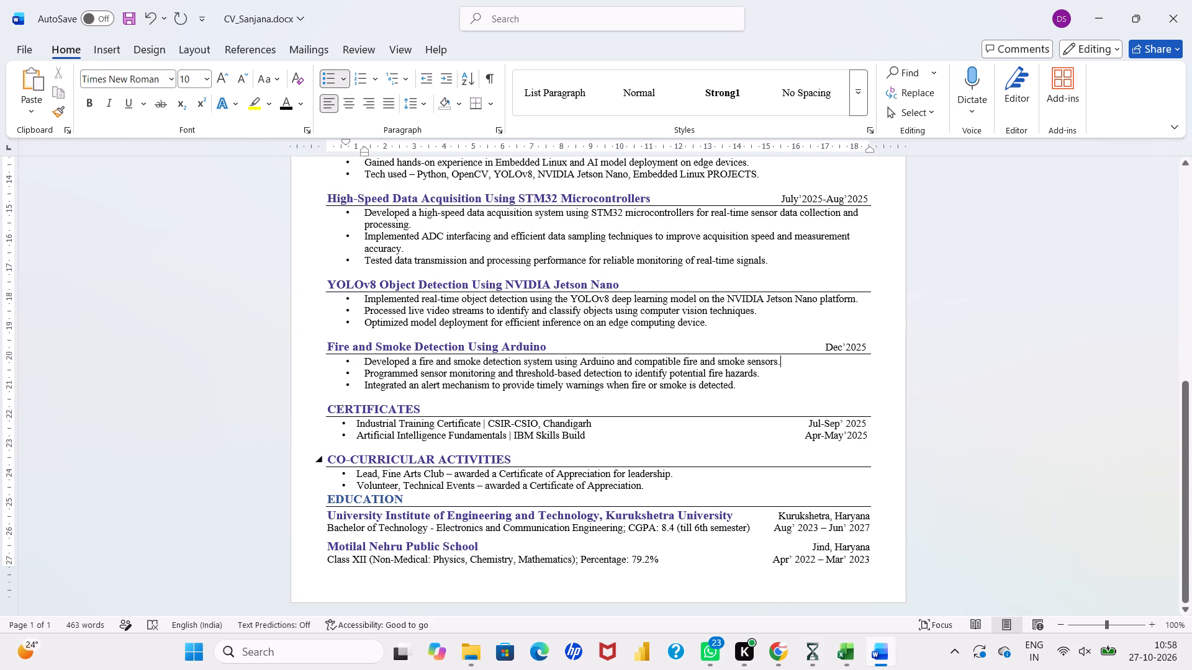
click(812, 284)
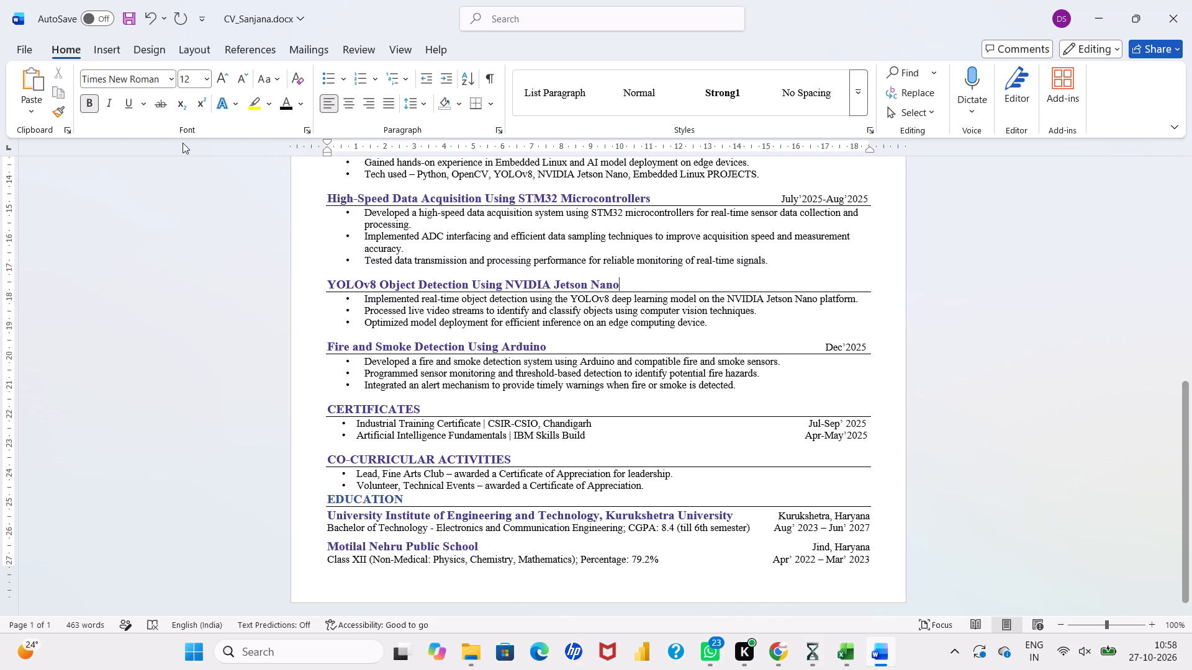
click(28, 50)
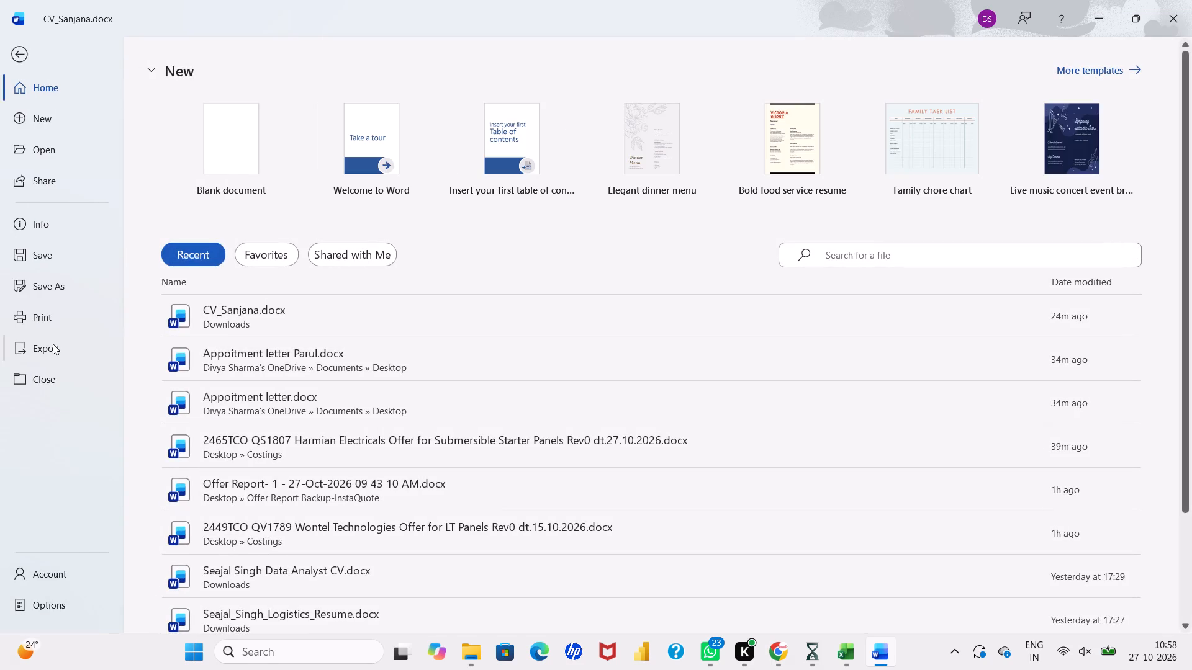